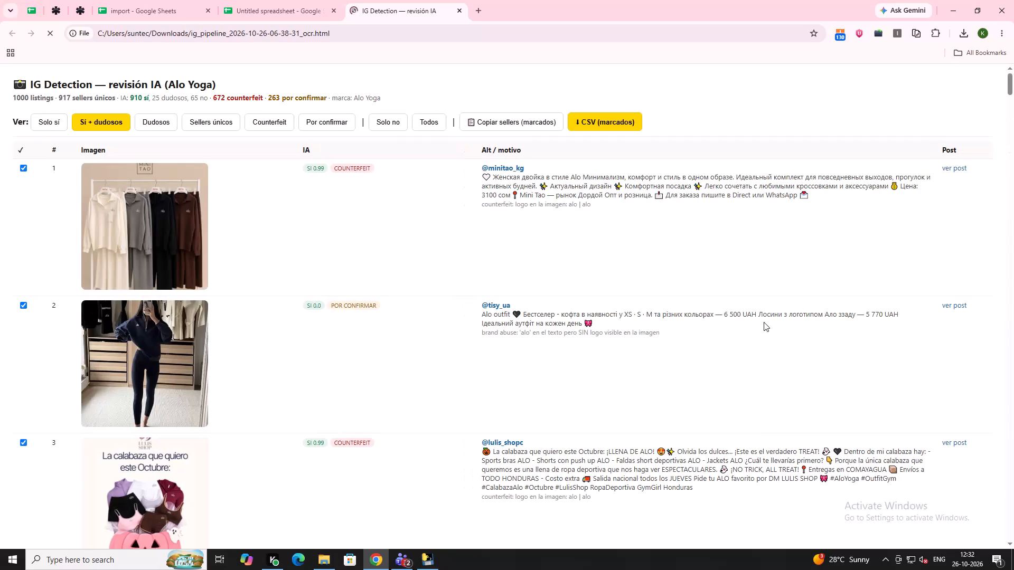
Filter the Alo Yoga detection review list to show only the listings classified as Counterfeit.
{"action": "triple_click", "coordinate": [253, 124]}
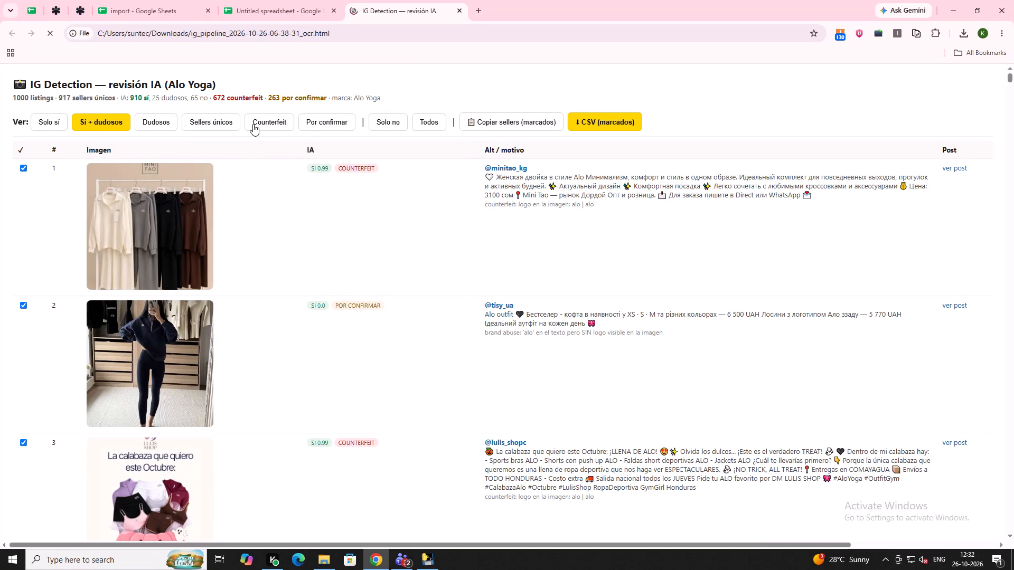
{"action": "triple_click", "coordinate": [253, 124]}
{"action": "left_click", "coordinate": [253, 124]}
{"action": "triple_click", "coordinate": [271, 118]}
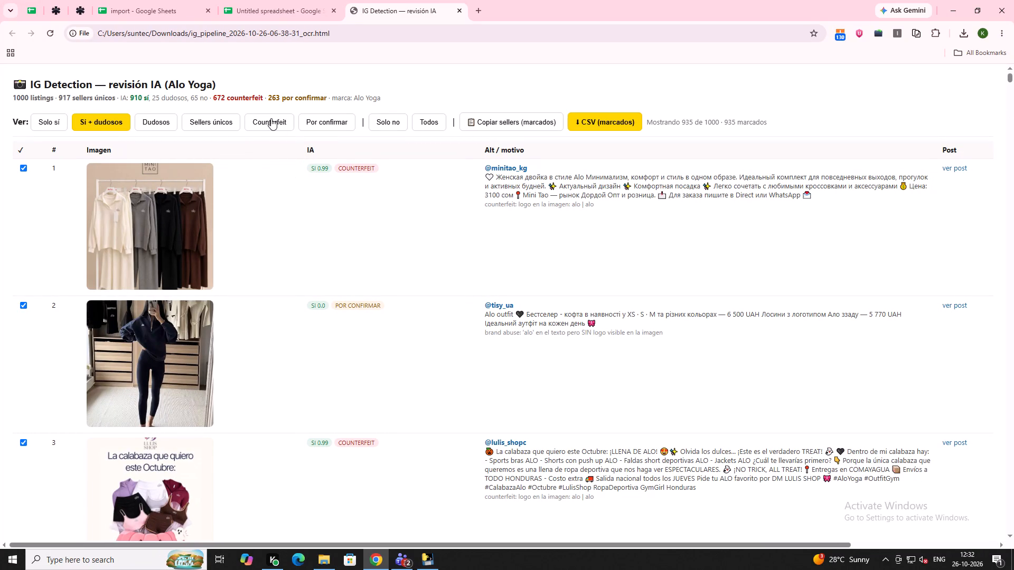
{"action": "left_click", "coordinate": [270, 121]}
{"action": "triple_click", "coordinate": [270, 121]}
{"action": "triple_click", "coordinate": [270, 121]}
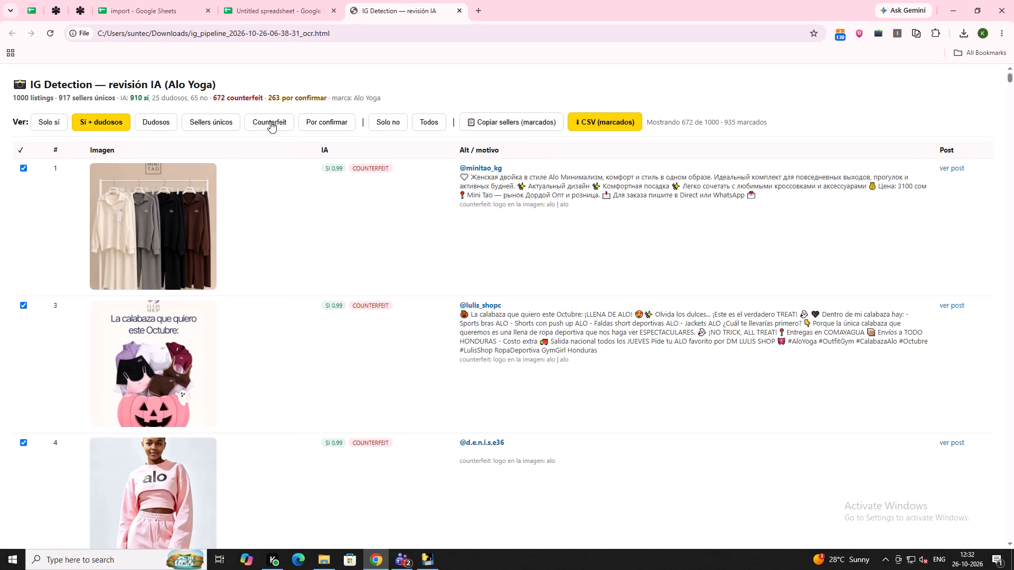
{"action": "triple_click", "coordinate": [270, 121]}
{"action": "left_click", "coordinate": [270, 121]}
{"action": "left_click", "coordinate": [270, 121]}
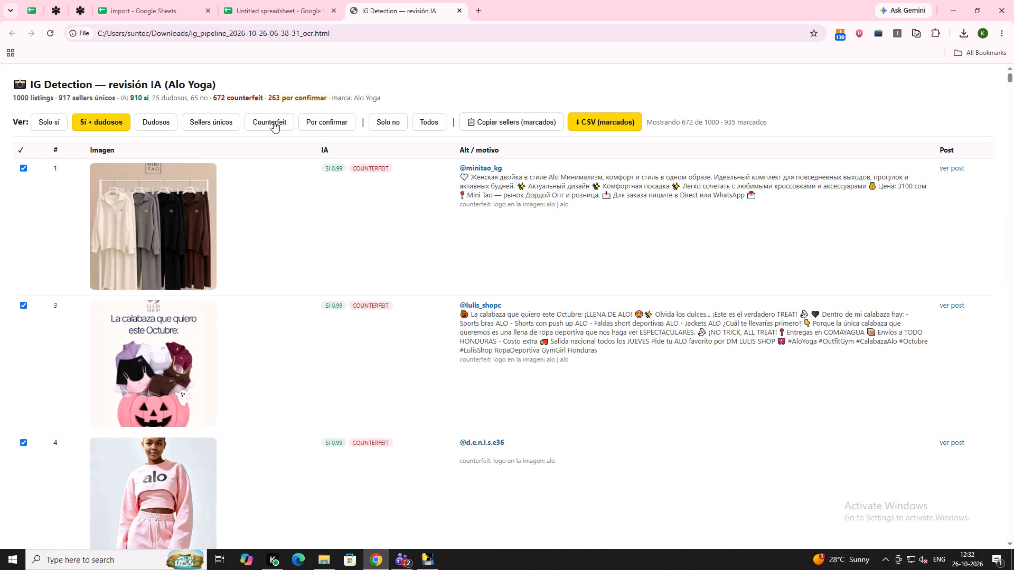
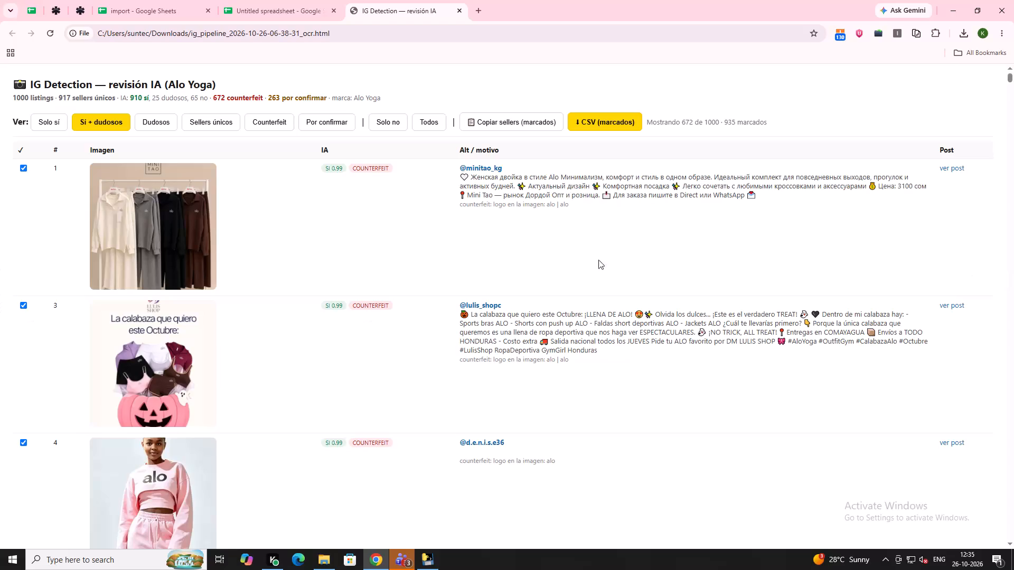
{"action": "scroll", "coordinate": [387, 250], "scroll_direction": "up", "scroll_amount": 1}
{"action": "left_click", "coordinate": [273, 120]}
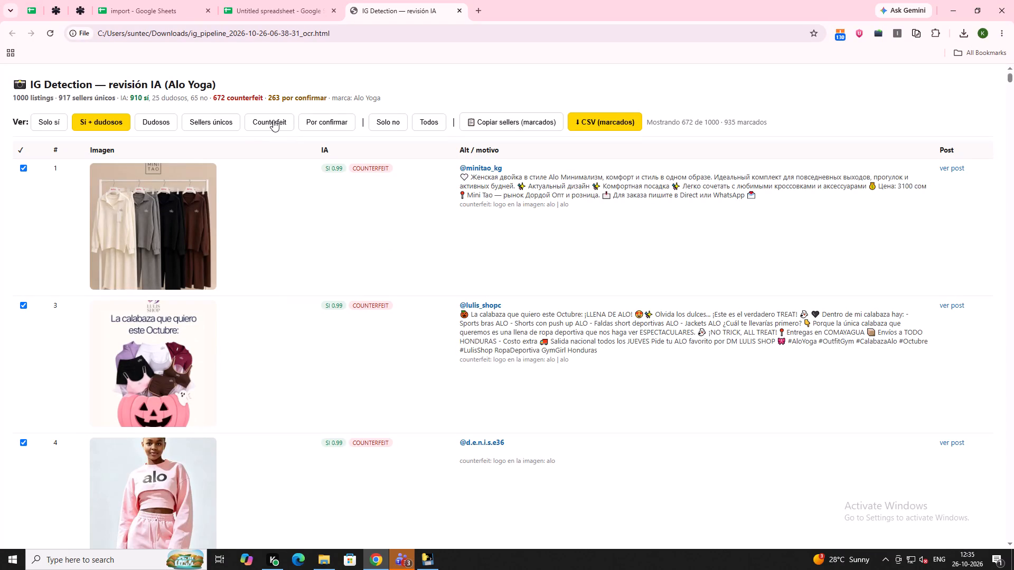
Translate the Alo Yoga detection review page to English.
{"action": "right_click", "coordinate": [441, 227]}
{"action": "left_click", "coordinate": [514, 392]}
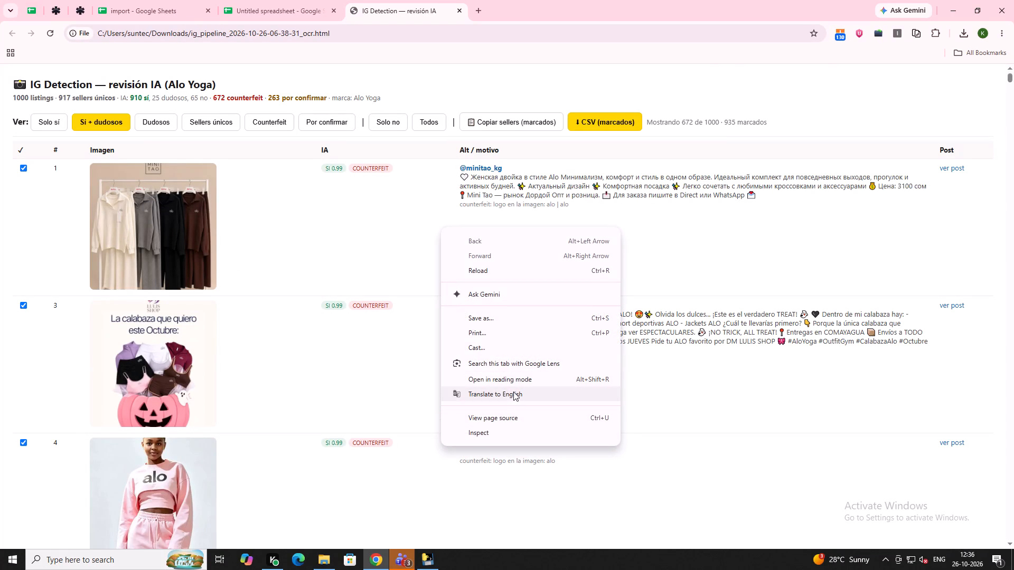
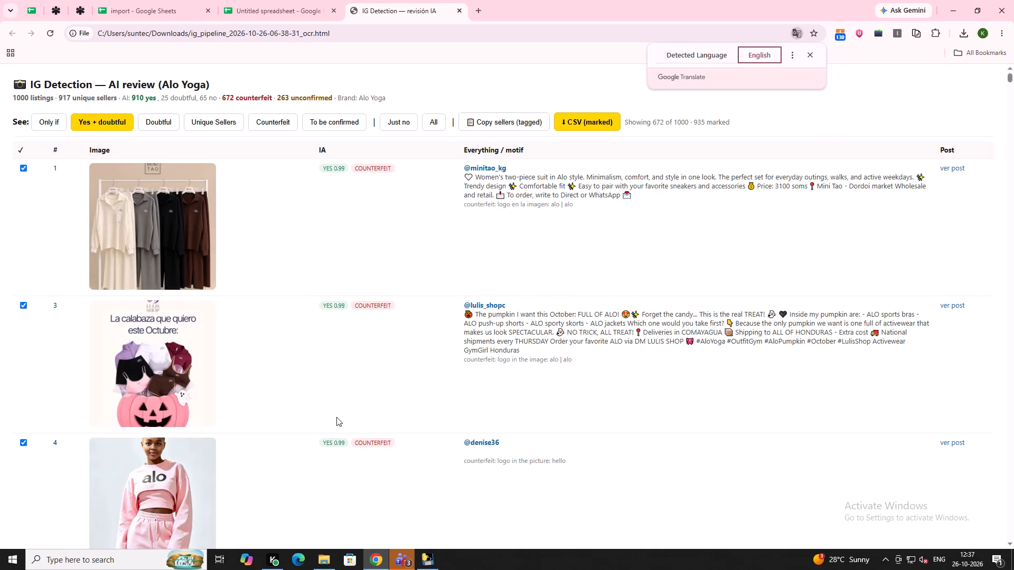
Review the counterfeit listings from number 1 and unmark listing 8, which is tagged as not a salesperson.
{"action": "scroll", "coordinate": [298, 307], "scroll_direction": "down", "scroll_amount": 1}
{"action": "scroll", "coordinate": [280, 362], "scroll_direction": "down", "scroll_amount": 2}
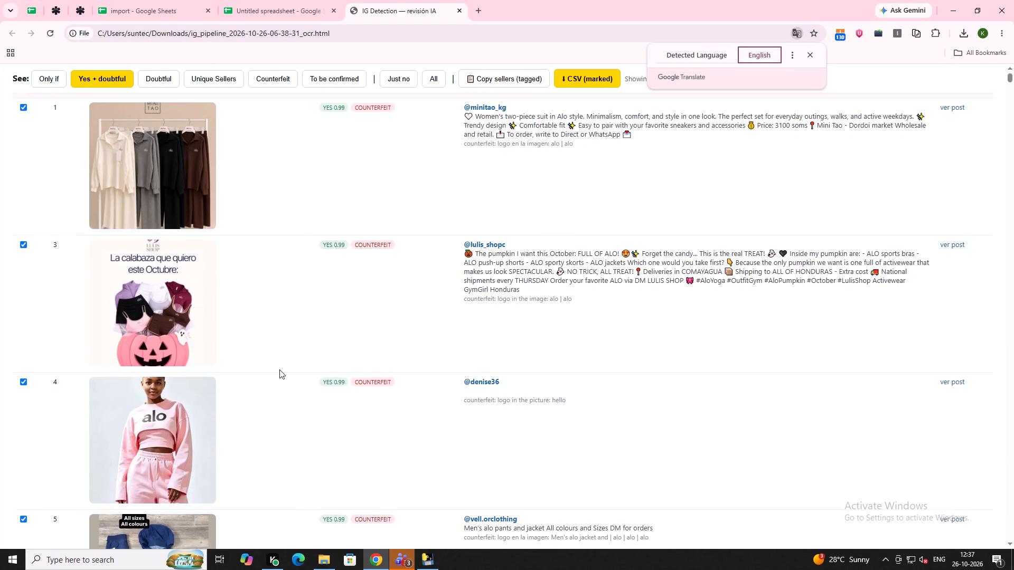
{"action": "scroll", "coordinate": [279, 380], "scroll_direction": "down", "scroll_amount": 6}
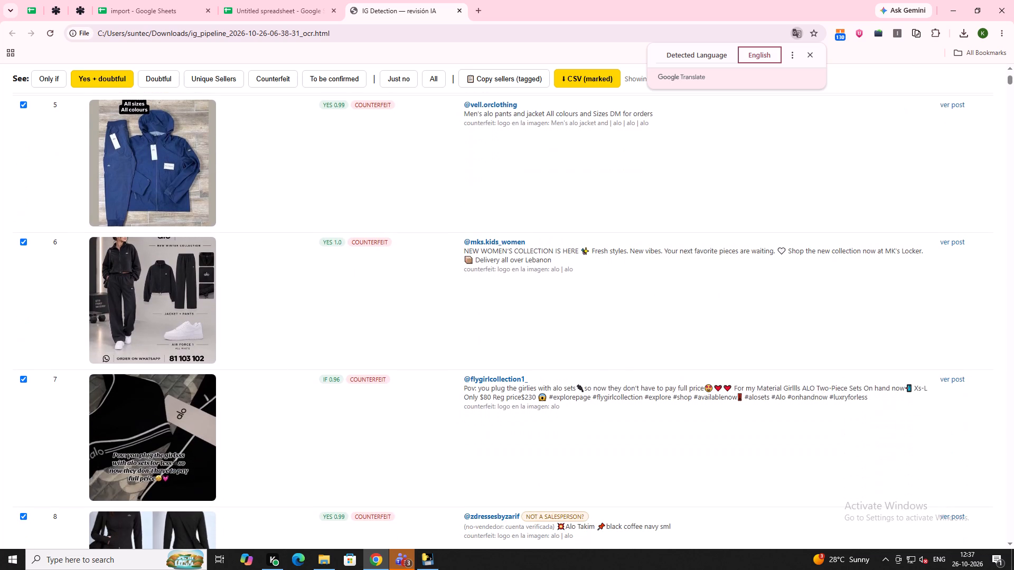
{"action": "scroll", "coordinate": [253, 410], "scroll_direction": "down", "scroll_amount": 2}
{"action": "left_click", "coordinate": [25, 413]}
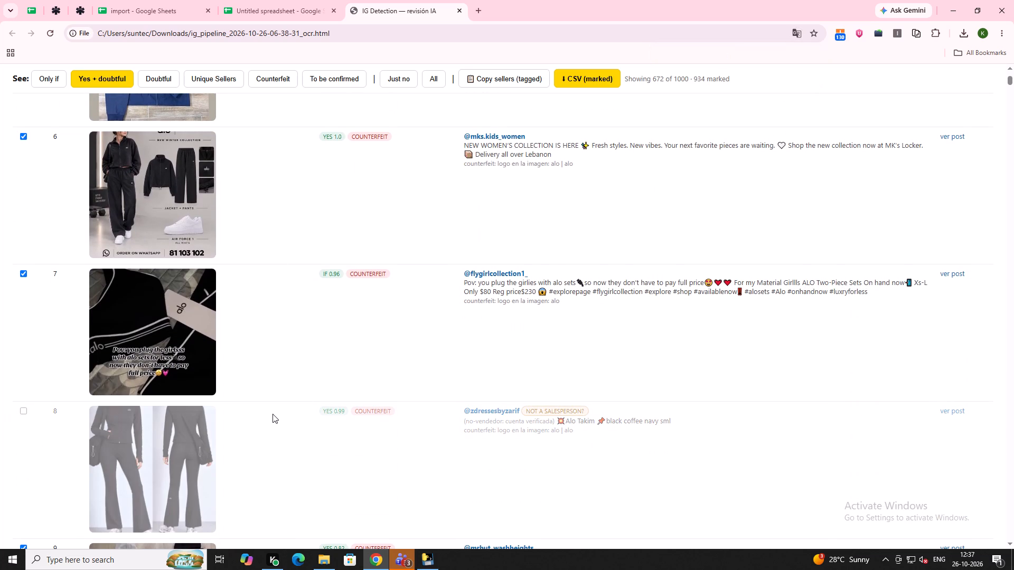
Examine the images, captions and seller tags of counterfeit listings 9 to 46 for entries that should not stay marked.
{"action": "scroll", "coordinate": [353, 362], "scroll_direction": "down", "scroll_amount": 3}
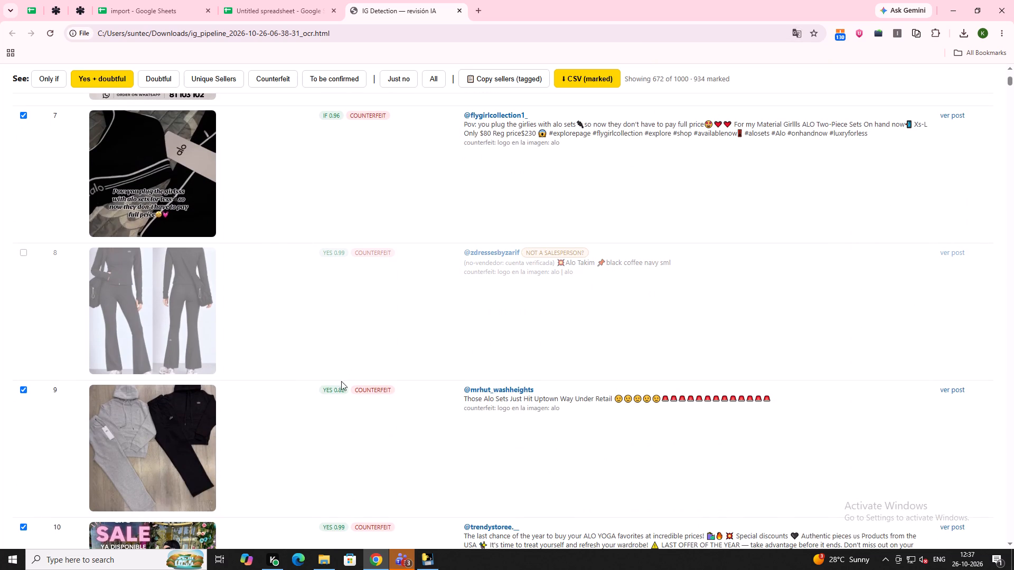
{"action": "scroll", "coordinate": [320, 388], "scroll_direction": "down", "scroll_amount": 2}
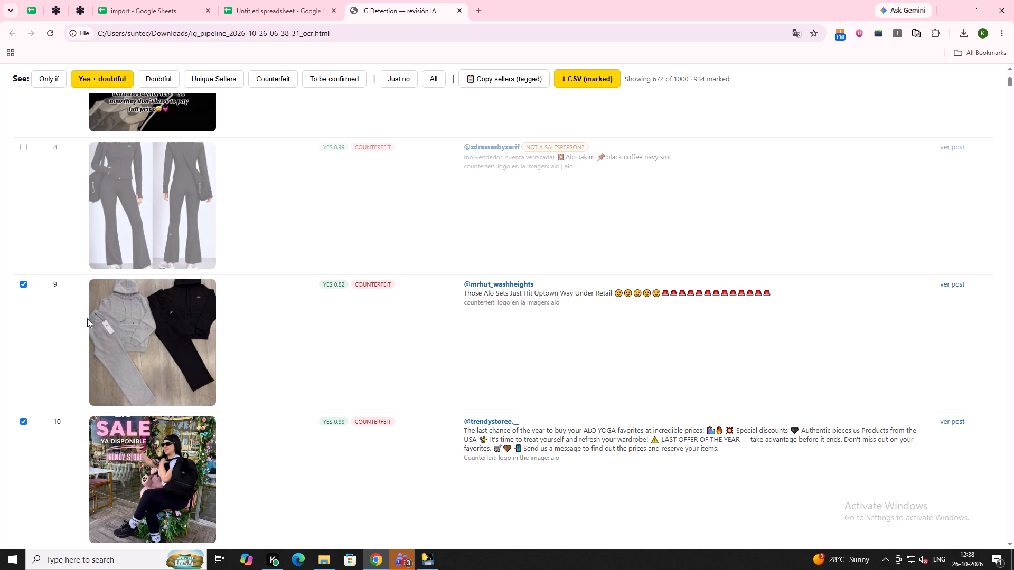
{"action": "scroll", "coordinate": [183, 410], "scroll_direction": "down", "scroll_amount": 1}
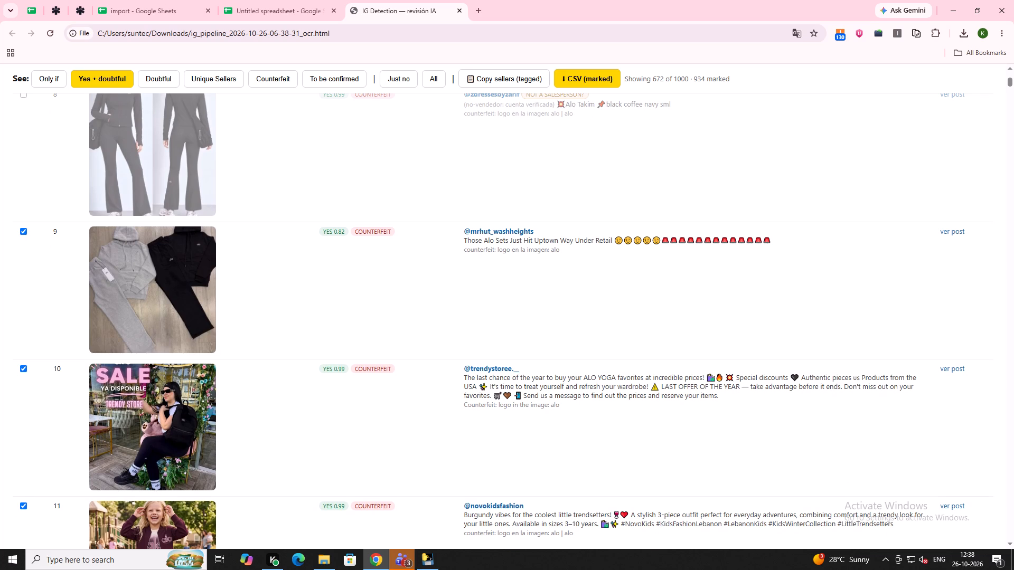
{"action": "scroll", "coordinate": [228, 330], "scroll_direction": "down", "scroll_amount": 2}
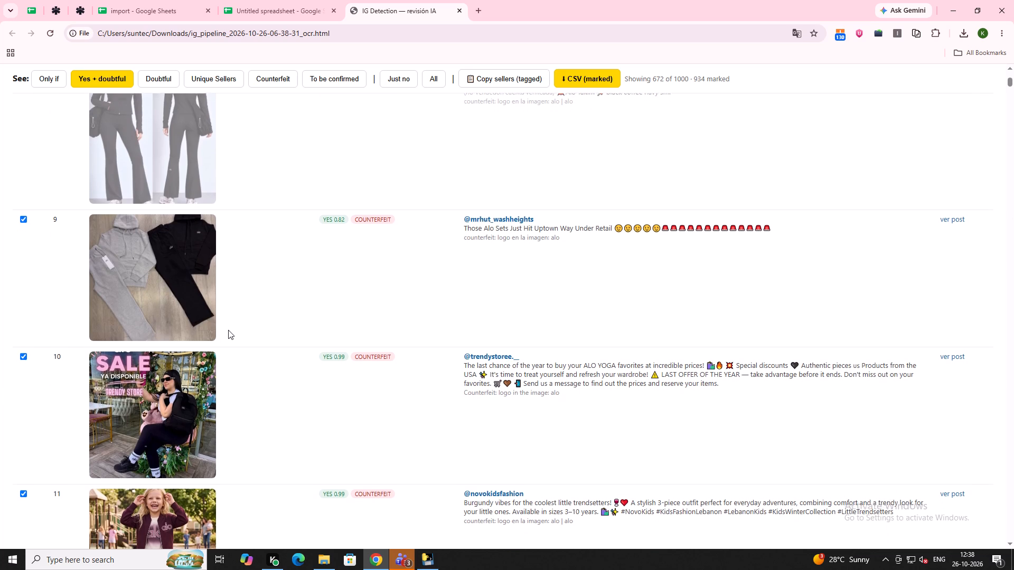
{"action": "scroll", "coordinate": [669, 272], "scroll_direction": "down", "scroll_amount": 3}
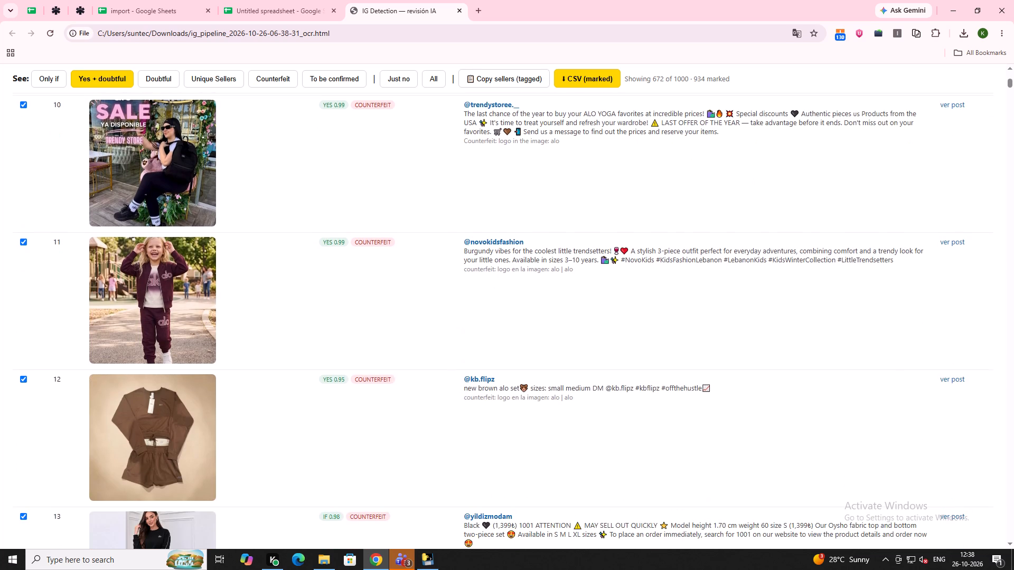
{"action": "scroll", "coordinate": [132, 393], "scroll_direction": "down", "scroll_amount": 3}
{"action": "scroll", "coordinate": [210, 362], "scroll_direction": "down", "scroll_amount": 3}
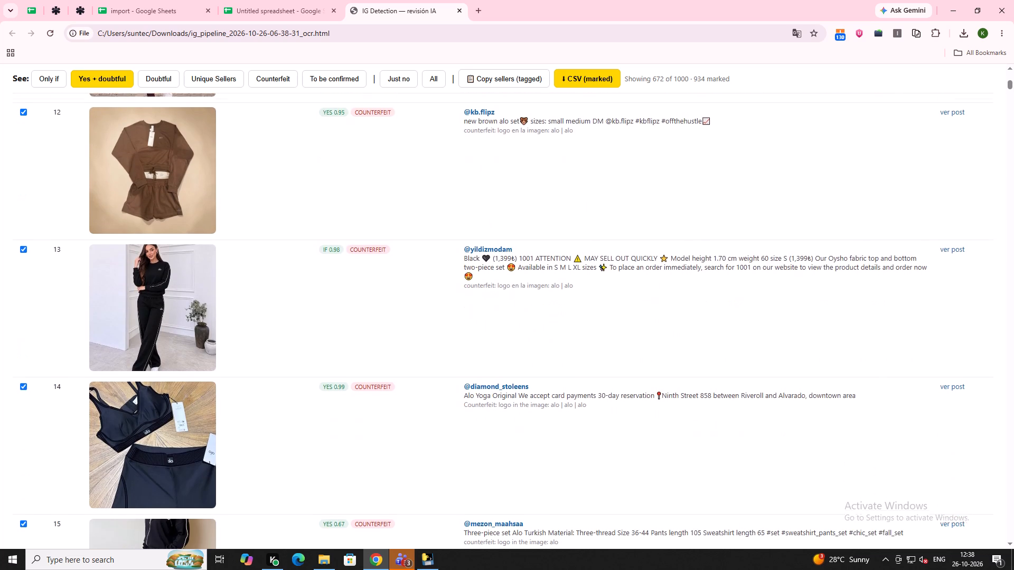
{"action": "scroll", "coordinate": [210, 368], "scroll_direction": "down", "scroll_amount": 13}
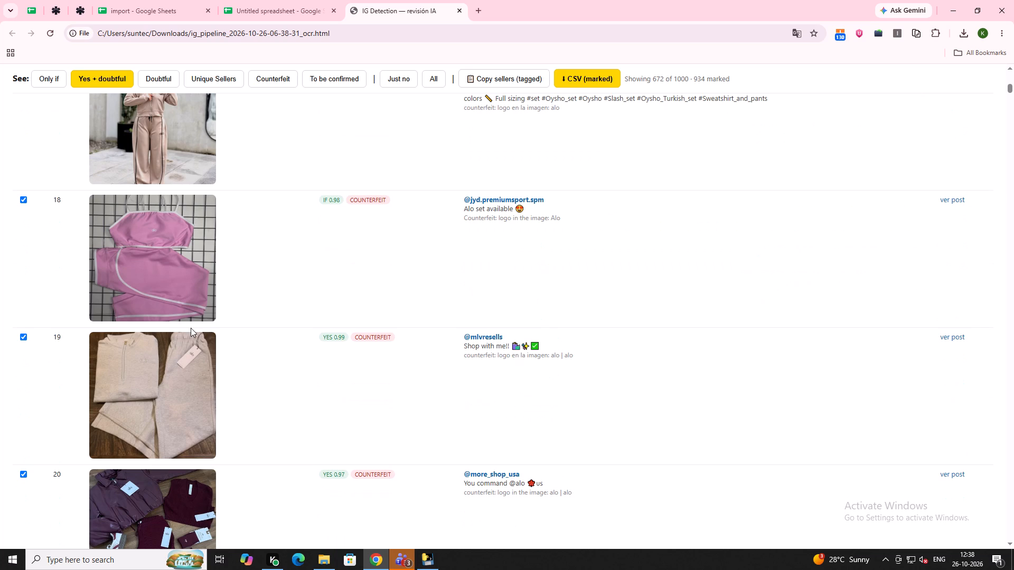
{"action": "scroll", "coordinate": [77, 209], "scroll_direction": "down", "scroll_amount": 2}
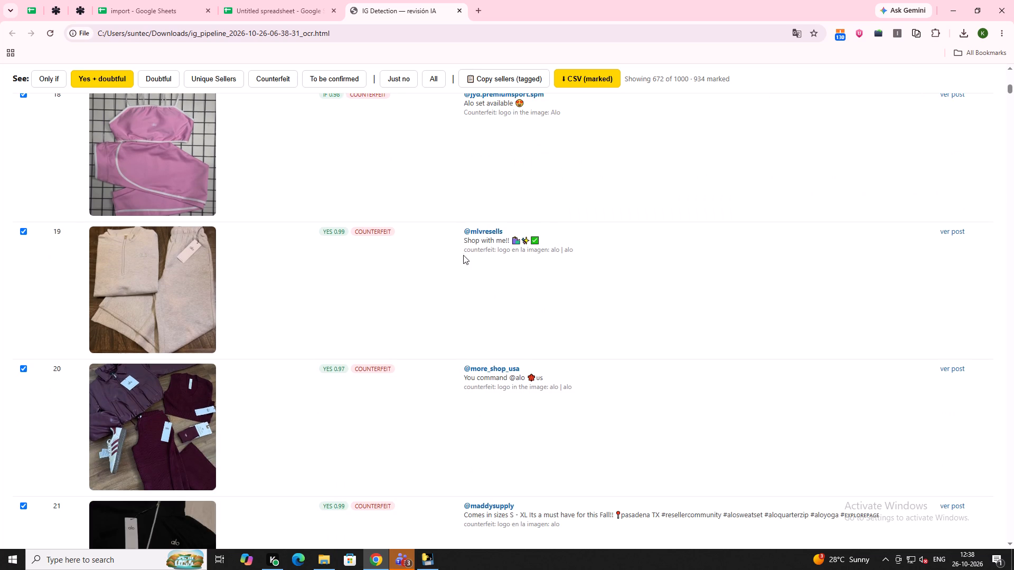
{"action": "scroll", "coordinate": [117, 303], "scroll_direction": "down", "scroll_amount": 2}
{"action": "scroll", "coordinate": [182, 275], "scroll_direction": "down", "scroll_amount": 4}
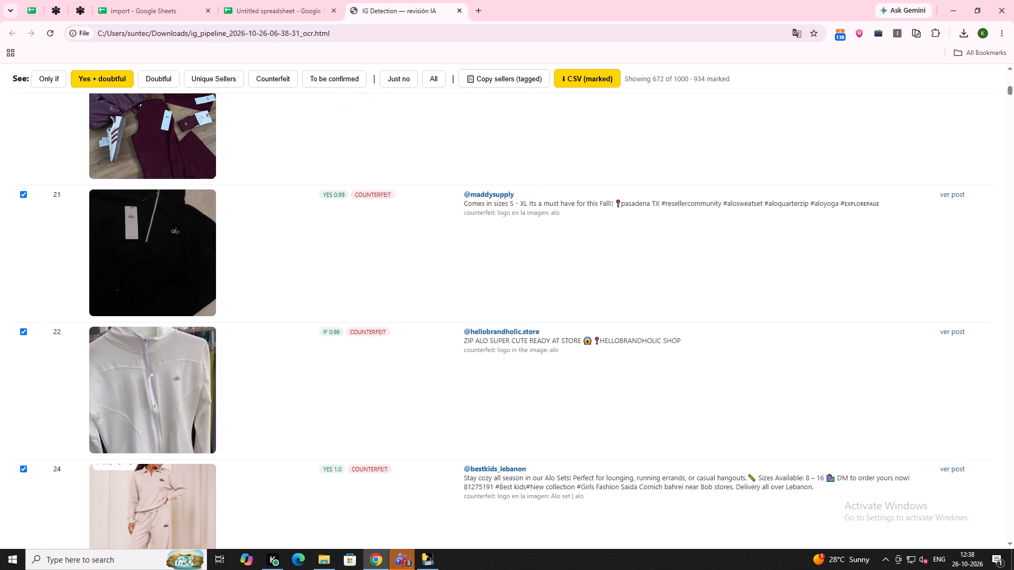
{"action": "scroll", "coordinate": [190, 284], "scroll_direction": "down", "scroll_amount": 4}
{"action": "scroll", "coordinate": [165, 330], "scroll_direction": "down", "scroll_amount": 4}
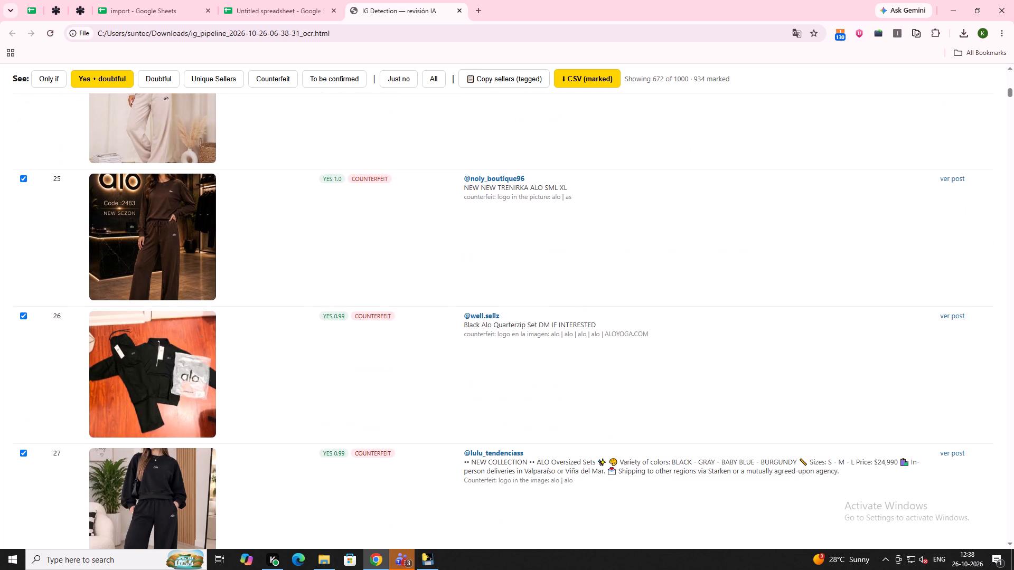
{"action": "scroll", "coordinate": [257, 317], "scroll_direction": "down", "scroll_amount": 5}
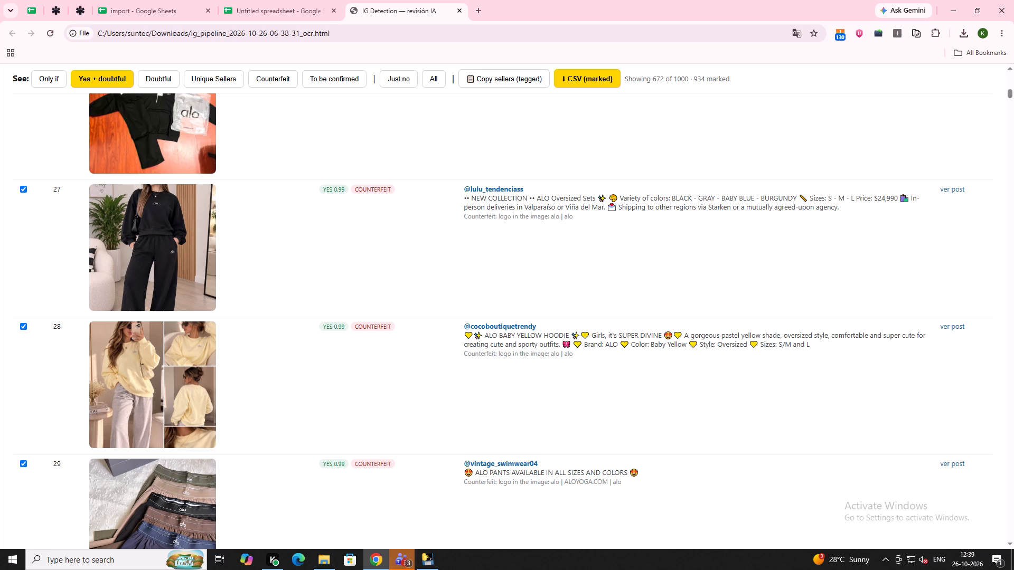
{"action": "scroll", "coordinate": [288, 286], "scroll_direction": "down", "scroll_amount": 7}
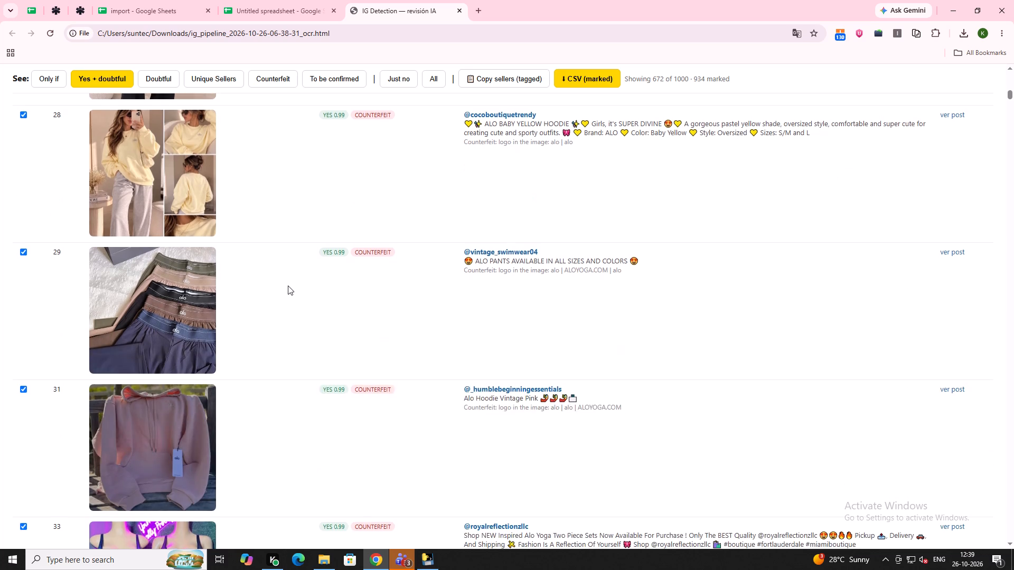
{"action": "scroll", "coordinate": [278, 282], "scroll_direction": "down", "scroll_amount": 7}
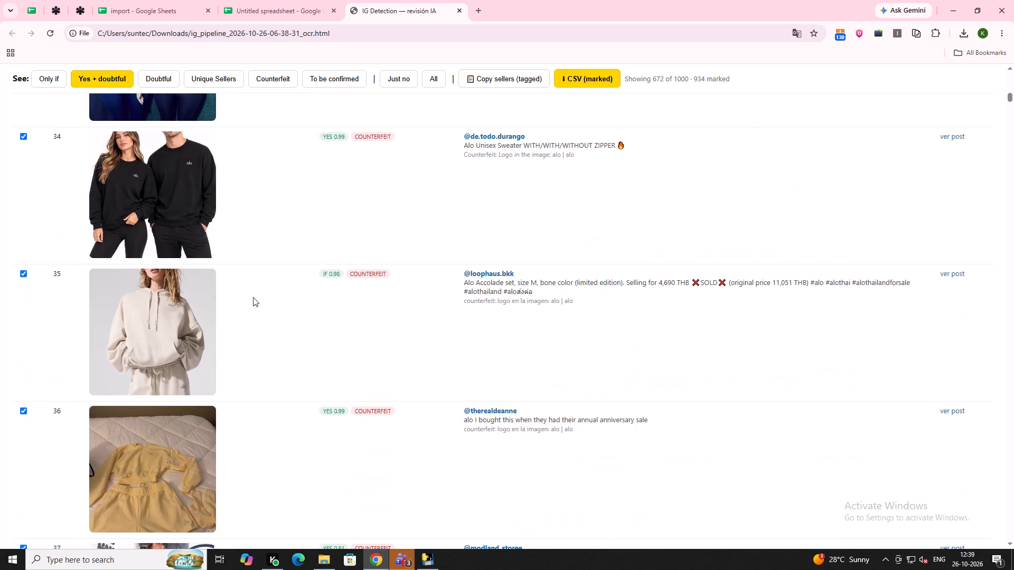
{"action": "scroll", "coordinate": [253, 297], "scroll_direction": "down", "scroll_amount": 3}
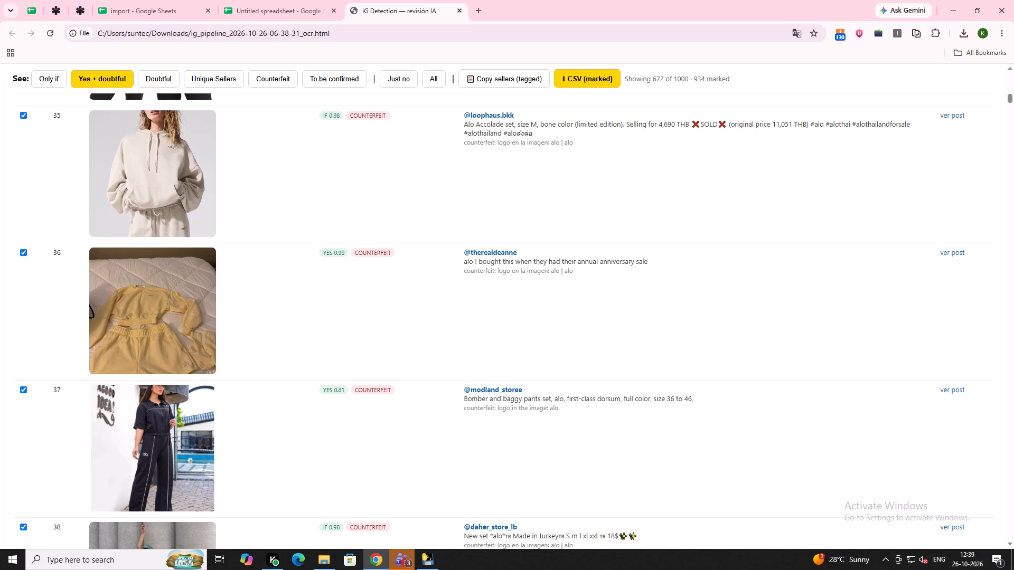
{"action": "scroll", "coordinate": [52, 374], "scroll_direction": "down", "scroll_amount": 1}
{"action": "scroll", "coordinate": [111, 374], "scroll_direction": "down", "scroll_amount": 2}
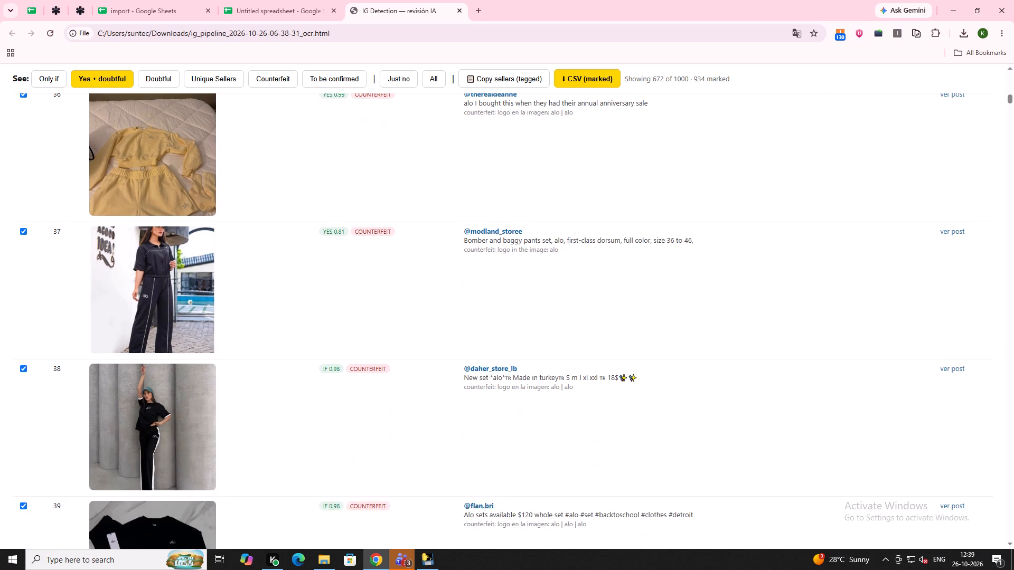
{"action": "scroll", "coordinate": [123, 373], "scroll_direction": "down", "scroll_amount": 8}
{"action": "scroll", "coordinate": [171, 354], "scroll_direction": "down", "scroll_amount": 4}
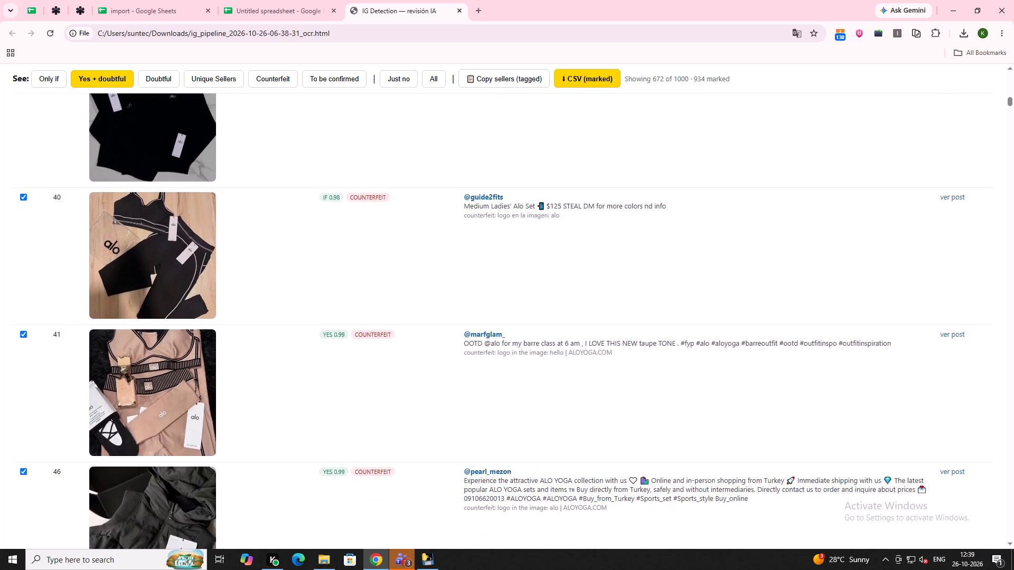
Unmark listing 51, the "alo haul" post from a verified account tagged as not a salesperson.
{"action": "scroll", "coordinate": [171, 354], "scroll_direction": "down", "scroll_amount": 3}
{"action": "scroll", "coordinate": [551, 302], "scroll_direction": "down", "scroll_amount": 6}
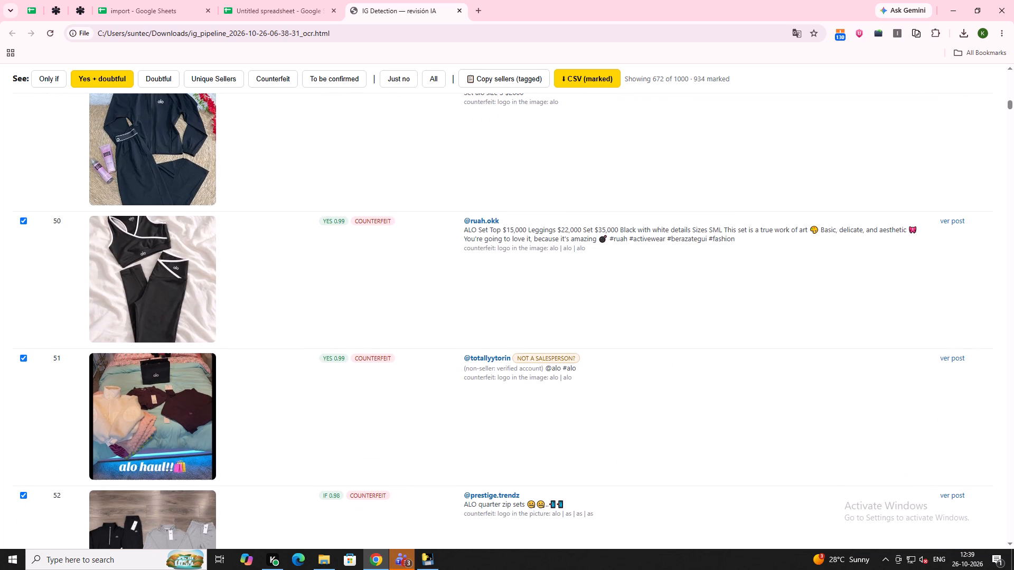
{"action": "left_click", "coordinate": [25, 360]}
Check the listings from number 52 onward and unmark listing 66, a verified account tagged as not a salesperson.
{"action": "scroll", "coordinate": [95, 317], "scroll_direction": "down", "scroll_amount": 3}
{"action": "scroll", "coordinate": [183, 339], "scroll_direction": "down", "scroll_amount": 2}
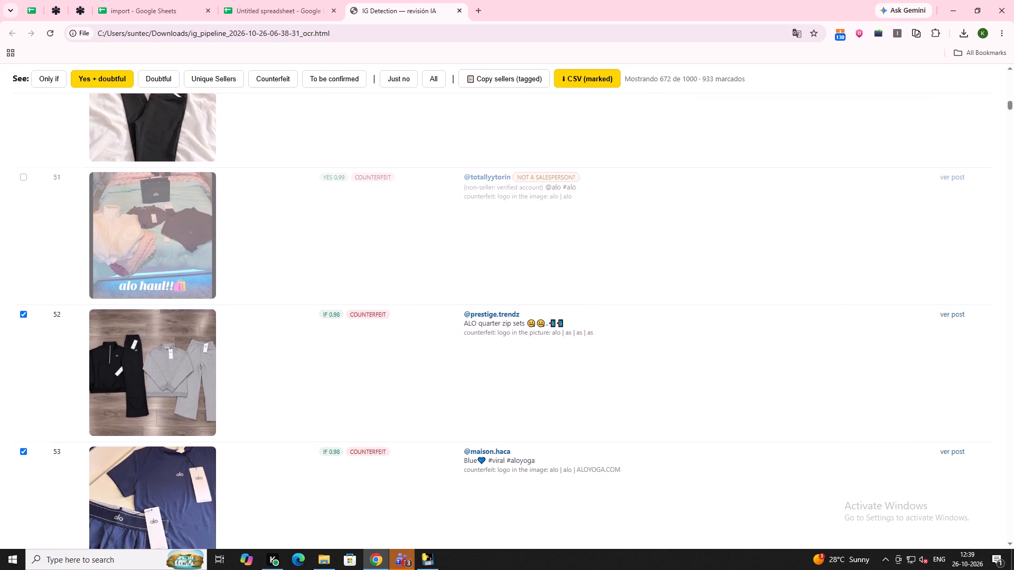
{"action": "scroll", "coordinate": [189, 343], "scroll_direction": "down", "scroll_amount": 6}
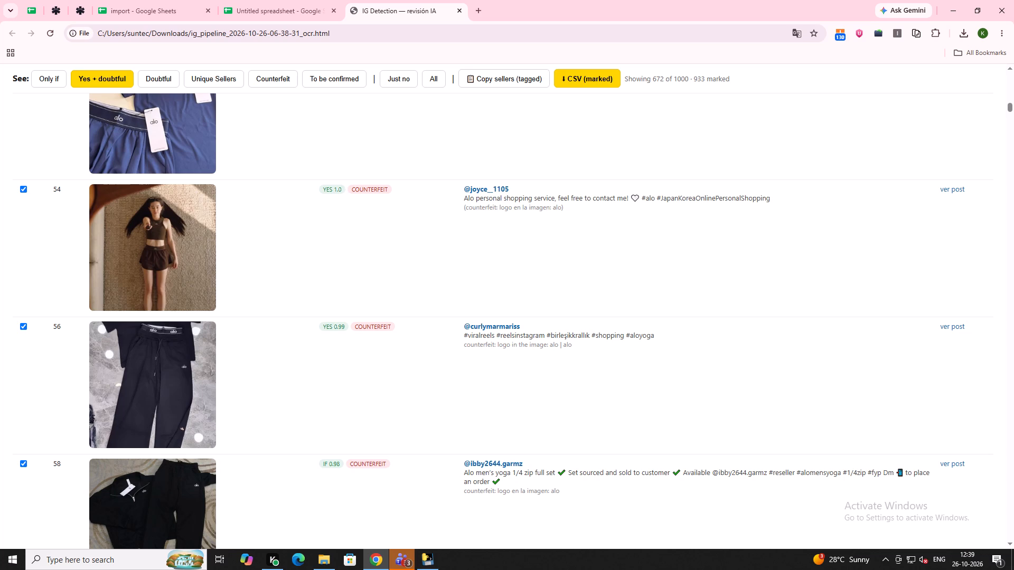
{"action": "scroll", "coordinate": [278, 340], "scroll_direction": "down", "scroll_amount": 1}
{"action": "scroll", "coordinate": [232, 340], "scroll_direction": "down", "scroll_amount": 3}
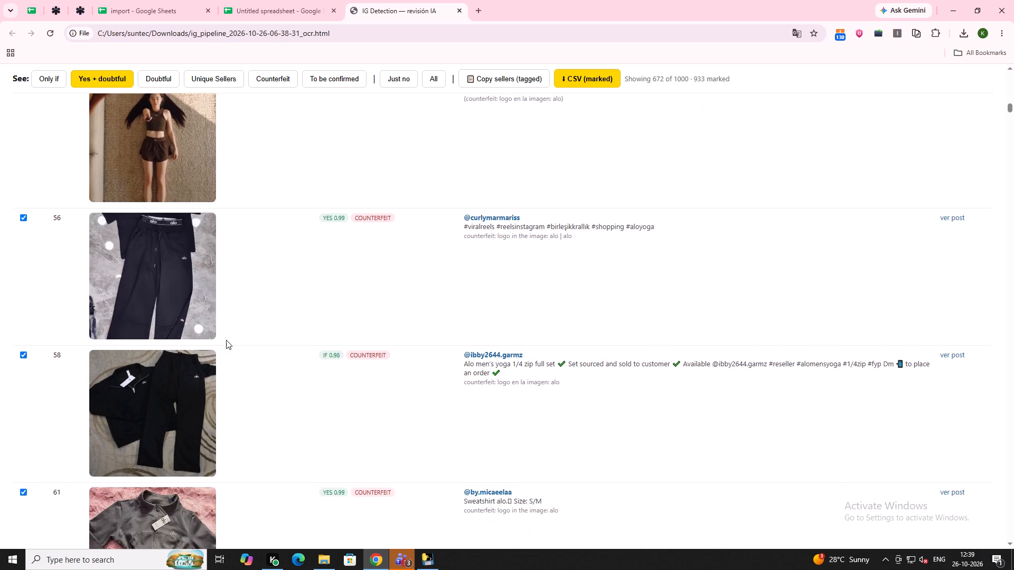
{"action": "scroll", "coordinate": [201, 344], "scroll_direction": "down", "scroll_amount": 2}
{"action": "scroll", "coordinate": [210, 441], "scroll_direction": "down", "scroll_amount": 3}
{"action": "scroll", "coordinate": [214, 394], "scroll_direction": "down", "scroll_amount": 2}
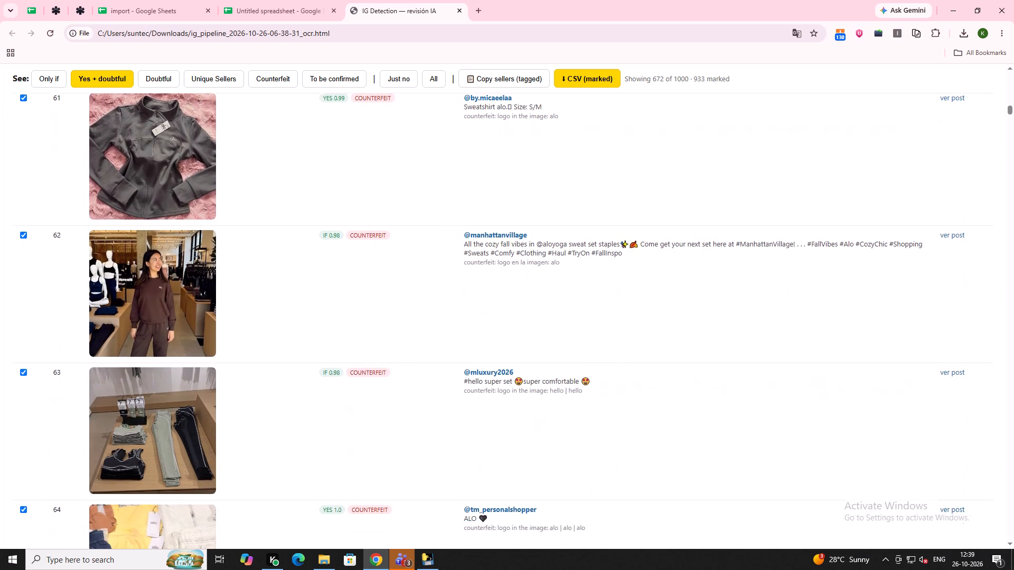
{"action": "scroll", "coordinate": [155, 377], "scroll_direction": "down", "scroll_amount": 5}
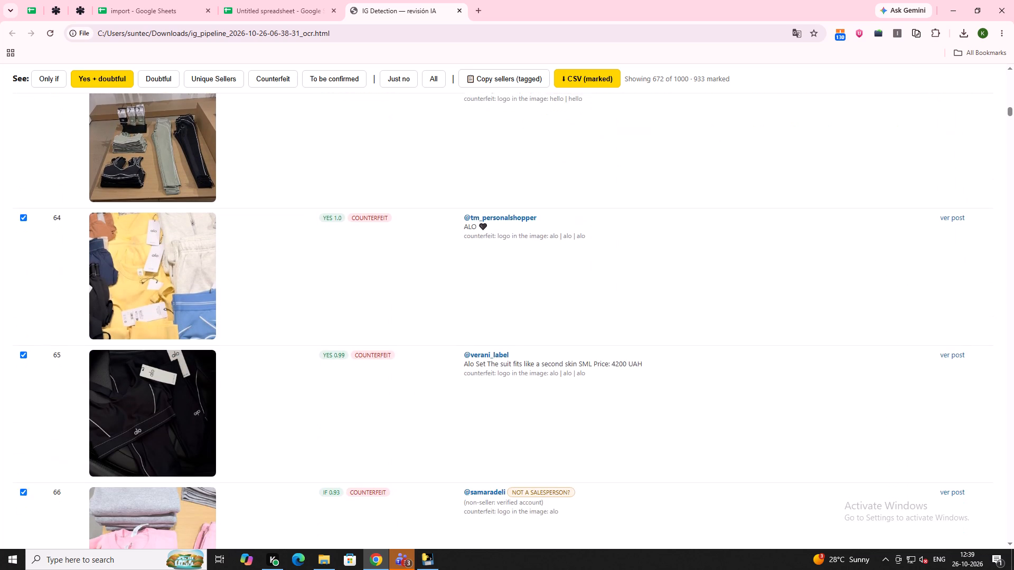
{"action": "left_click", "coordinate": [24, 439]}
Check the listings from number 67 onward and unmark listing 72, a verified account tagged as not a salesperson.
{"action": "scroll", "coordinate": [262, 296], "scroll_direction": "down", "scroll_amount": 3}
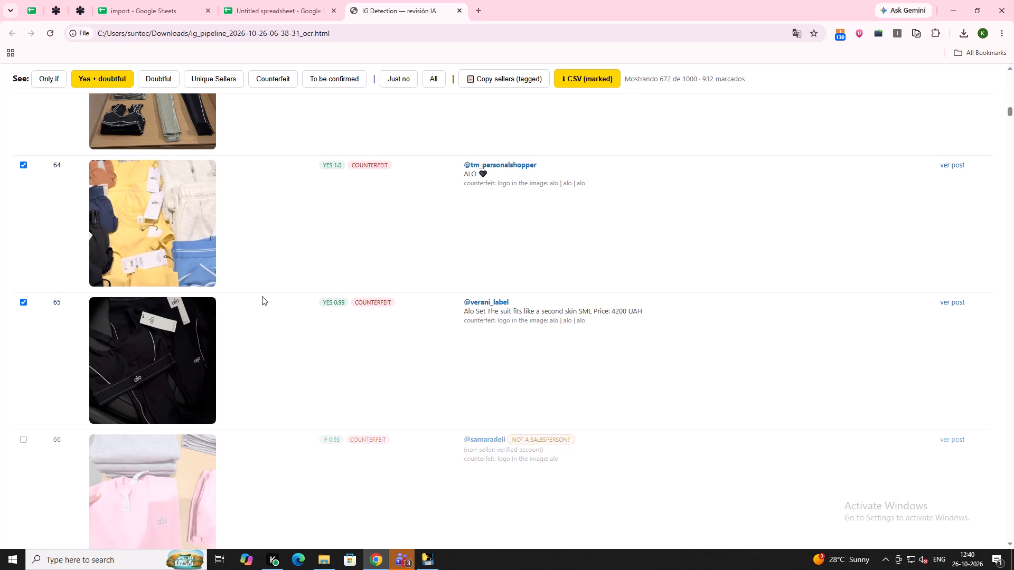
{"action": "scroll", "coordinate": [262, 296], "scroll_direction": "down", "scroll_amount": 5}
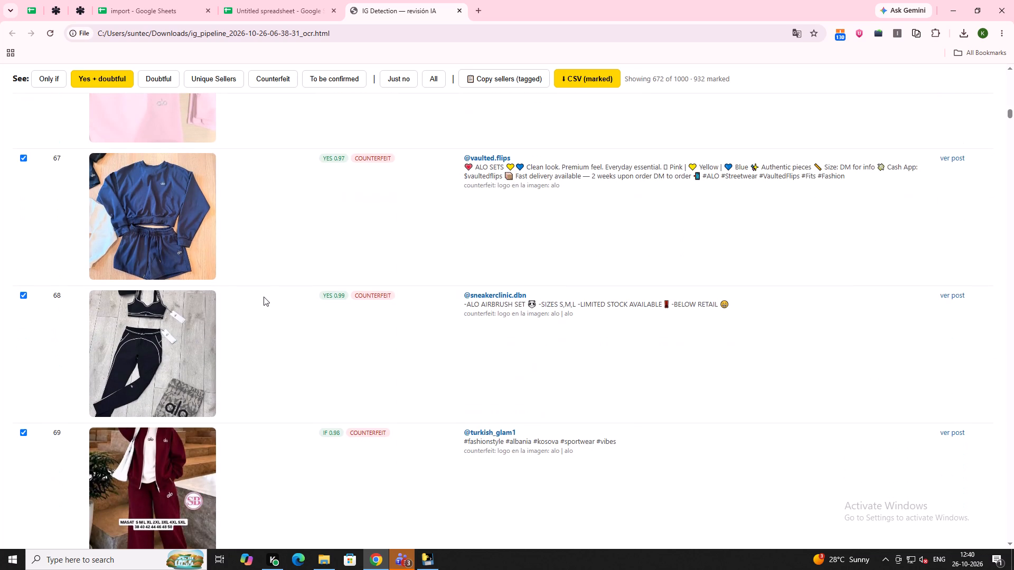
{"action": "scroll", "coordinate": [203, 293], "scroll_direction": "down", "scroll_amount": 2}
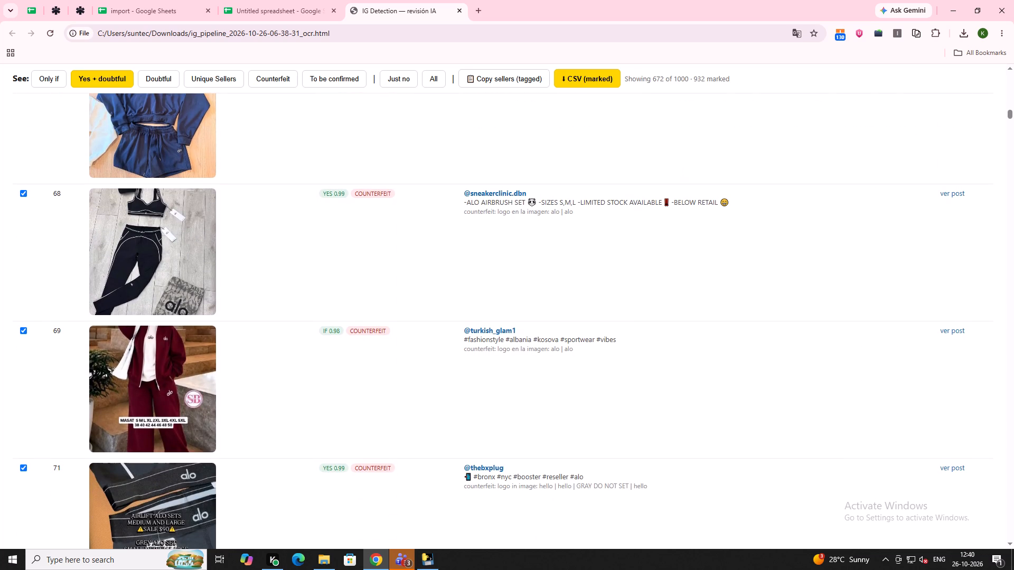
{"action": "scroll", "coordinate": [219, 299], "scroll_direction": "down", "scroll_amount": 4}
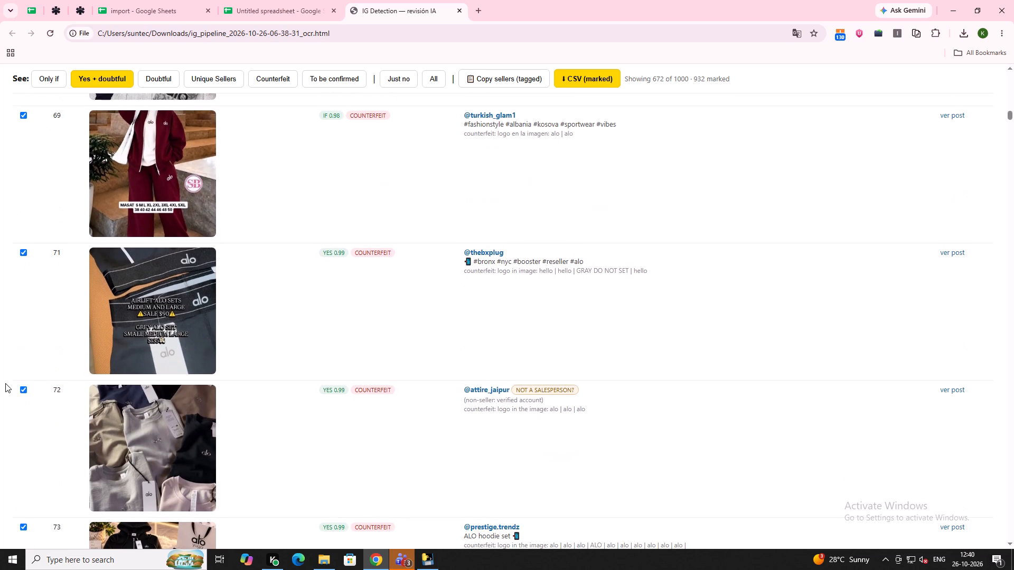
{"action": "left_click", "coordinate": [24, 389]}
Check the listings from number 73 onward and unmark listing 82, a verified account tagged as not a salesperson.
{"action": "scroll", "coordinate": [194, 350], "scroll_direction": "down", "scroll_amount": 2}
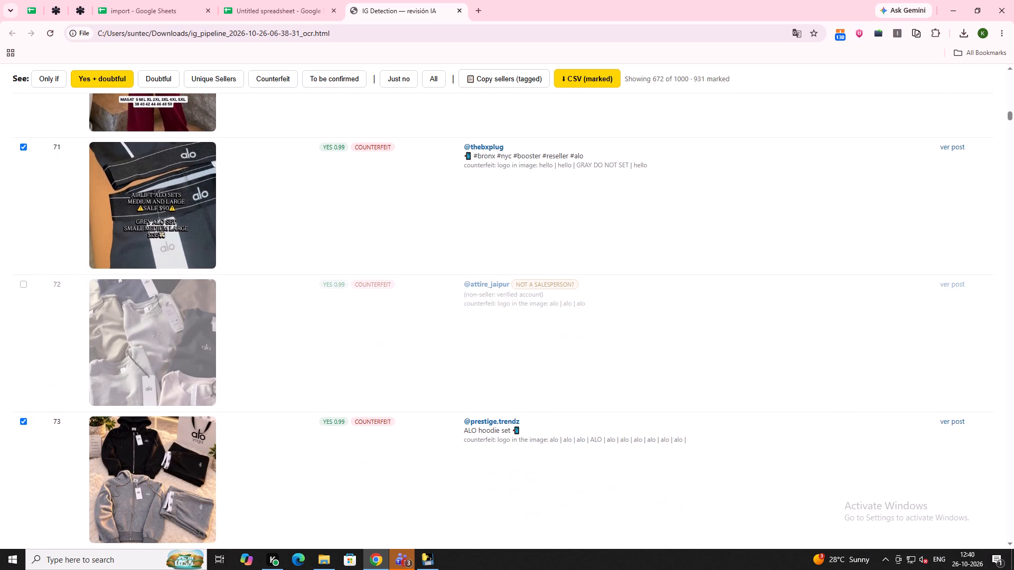
{"action": "scroll", "coordinate": [177, 346], "scroll_direction": "down", "scroll_amount": 6}
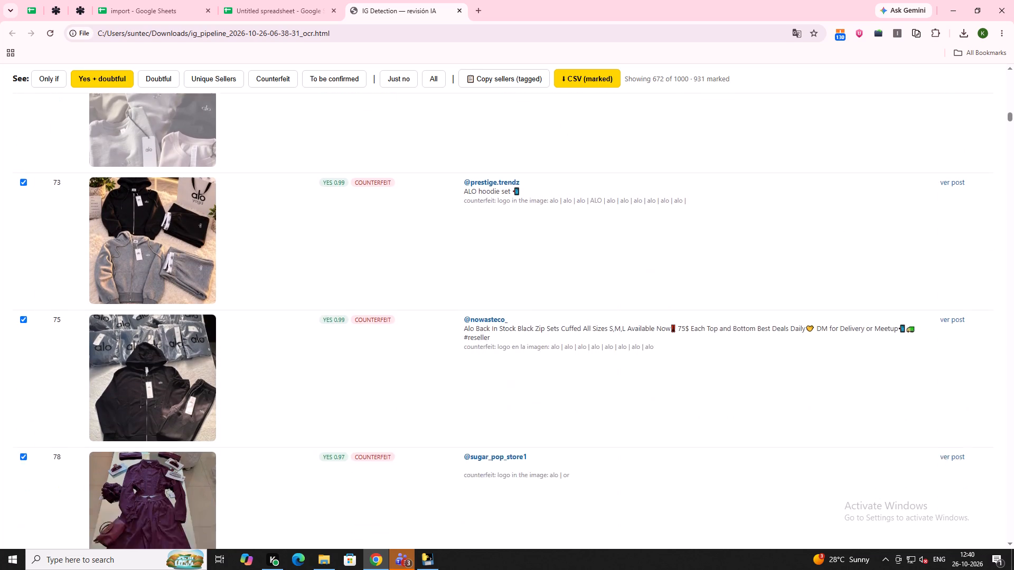
{"action": "scroll", "coordinate": [191, 339], "scroll_direction": "down", "scroll_amount": 6}
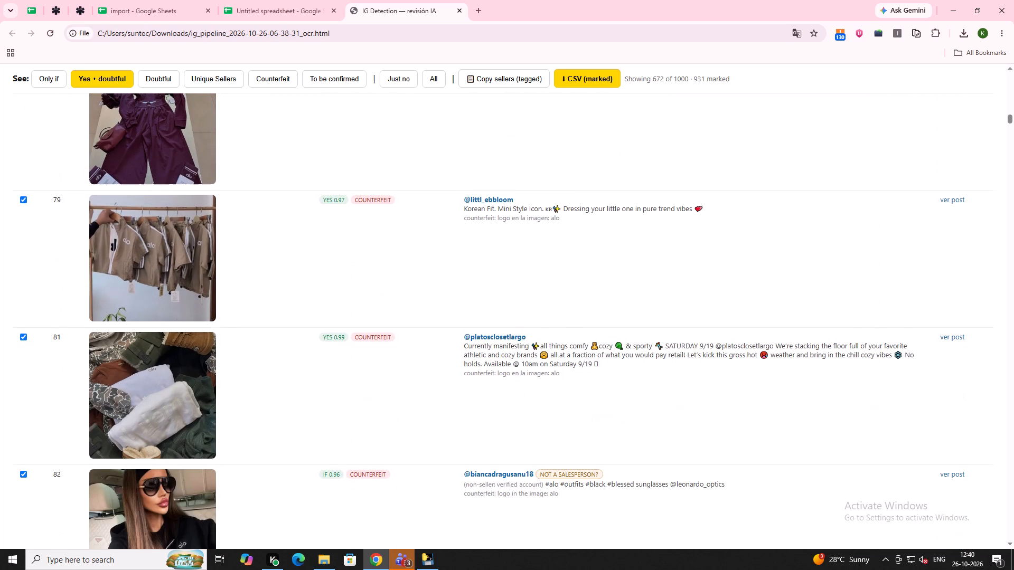
{"action": "scroll", "coordinate": [28, 320], "scroll_direction": "down", "scroll_amount": 3}
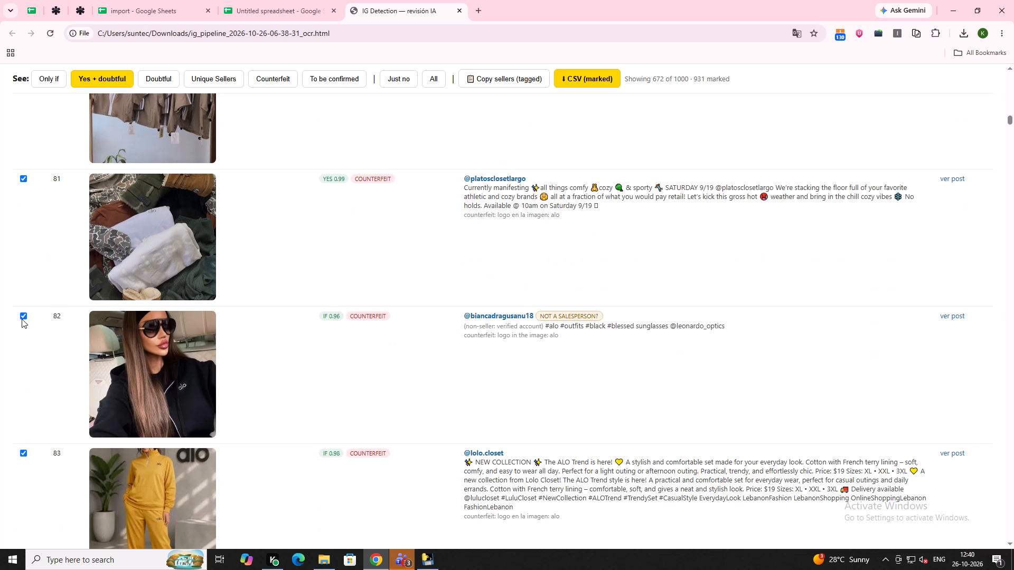
{"action": "left_click", "coordinate": [26, 319]}
Check the listings from number 83 onward and unmark listing 88, a verified account tagged as not a salesperson.
{"action": "scroll", "coordinate": [50, 332], "scroll_direction": "down", "scroll_amount": 5}
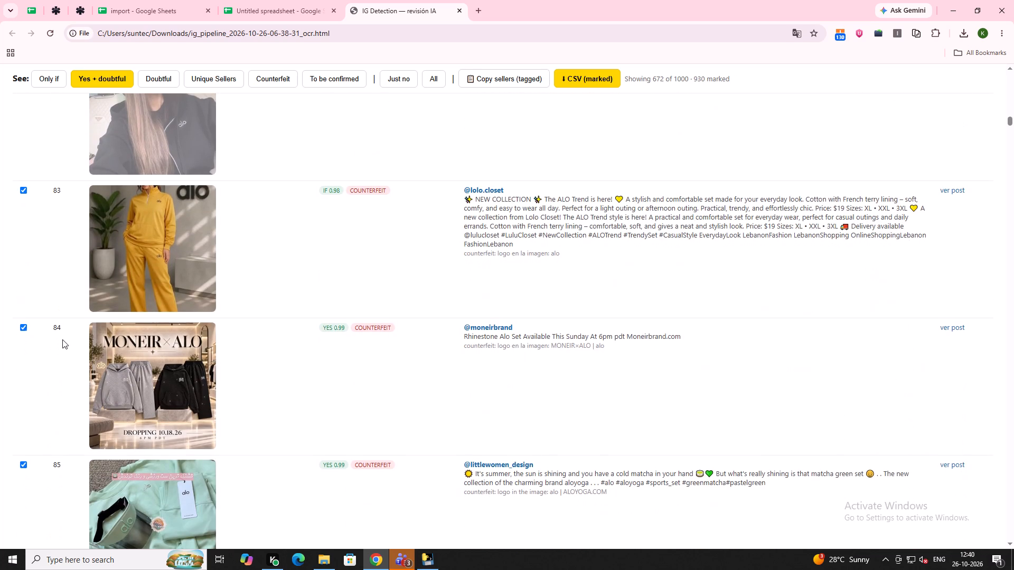
{"action": "scroll", "coordinate": [63, 344], "scroll_direction": "down", "scroll_amount": 2}
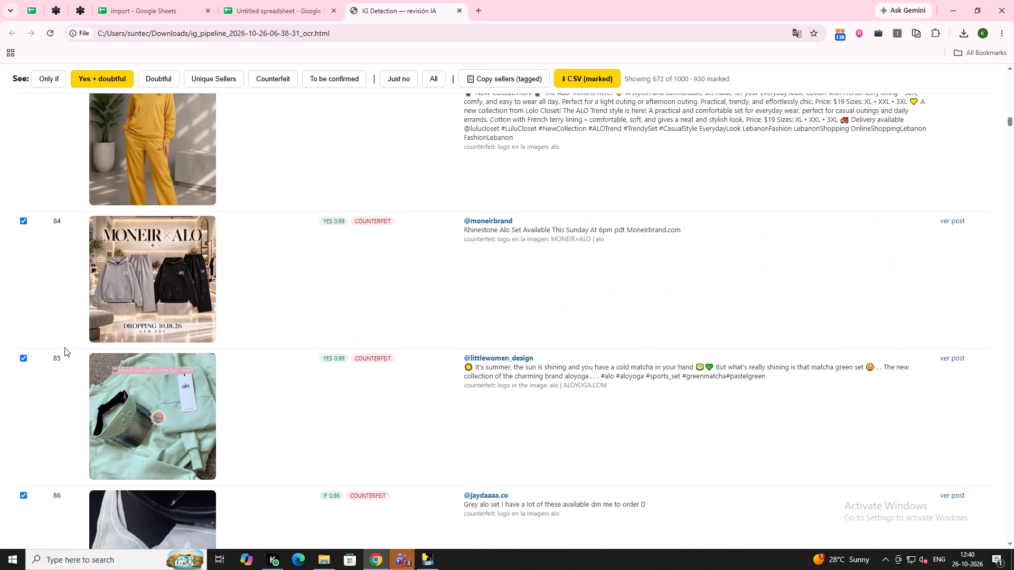
{"action": "scroll", "coordinate": [65, 347], "scroll_direction": "down", "scroll_amount": 2}
{"action": "scroll", "coordinate": [127, 326], "scroll_direction": "down", "scroll_amount": 5}
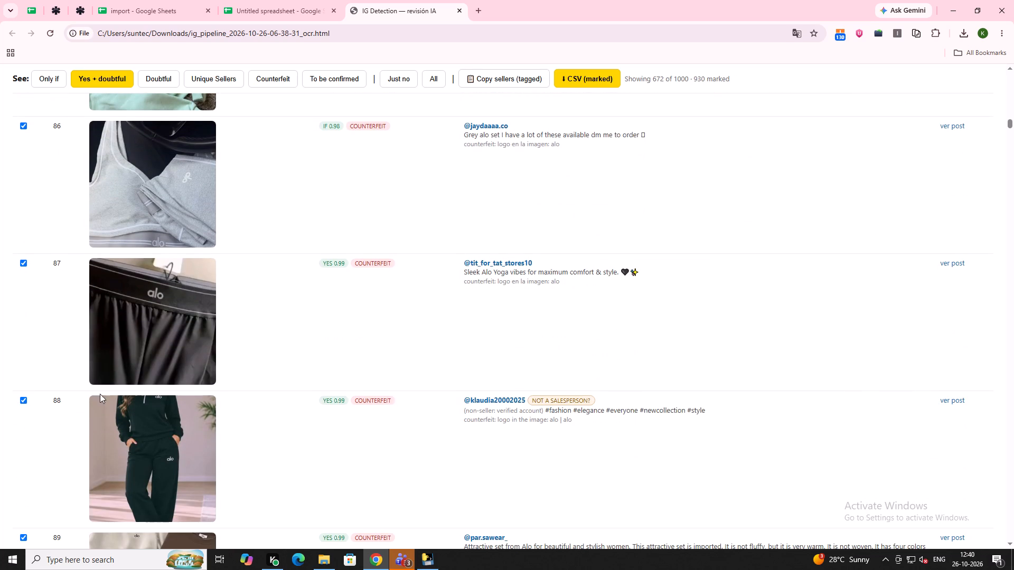
{"action": "left_click", "coordinate": [25, 403]}
Check the listings from number 89 onward and unmark listing 94, the Turkish suit post tagged as not a salesperson.
{"action": "scroll", "coordinate": [162, 361], "scroll_direction": "down", "scroll_amount": 4}
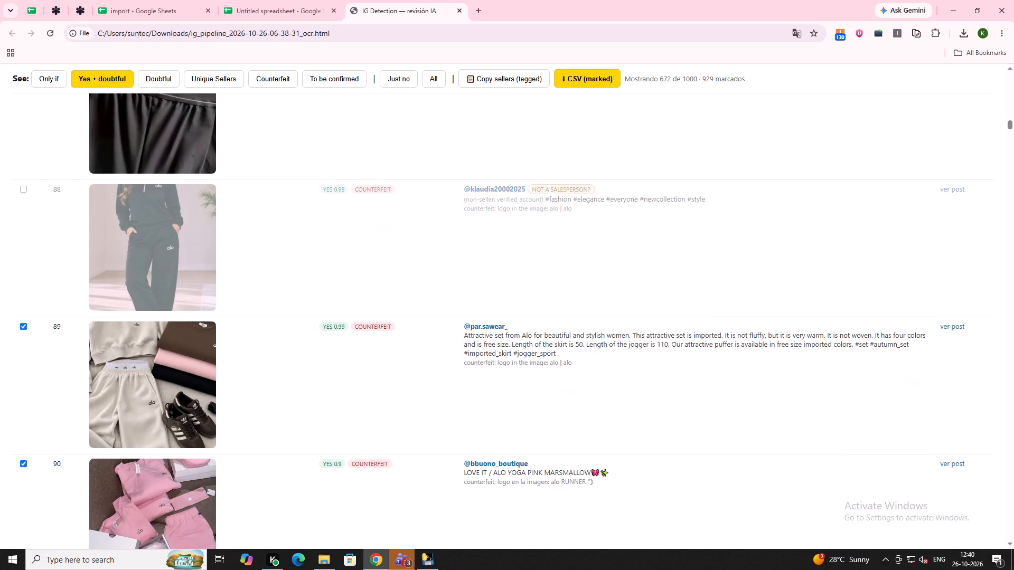
{"action": "scroll", "coordinate": [162, 361], "scroll_direction": "down", "scroll_amount": 8}
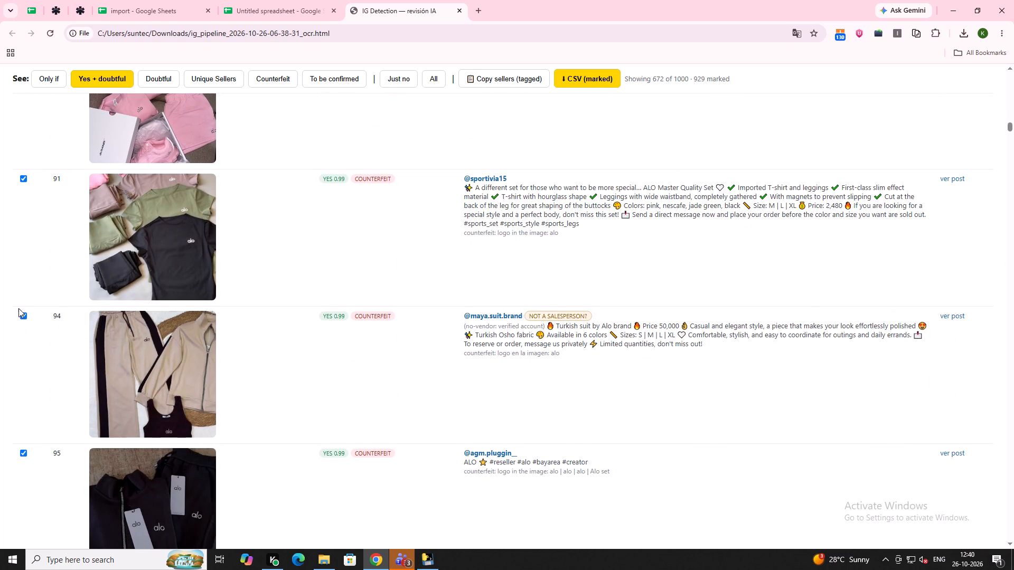
{"action": "left_click", "coordinate": [22, 316]}
Check the listings from number 95 onward and unmark listing 117, the LTK outfit post tagged as not a salesperson.
{"action": "scroll", "coordinate": [78, 318], "scroll_direction": "down", "scroll_amount": 10}
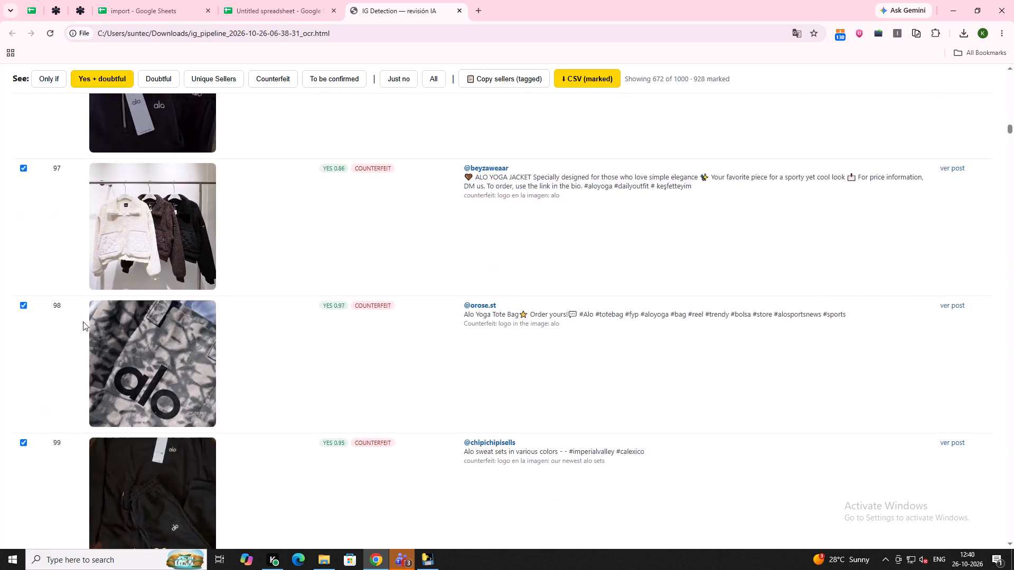
{"action": "scroll", "coordinate": [83, 321], "scroll_direction": "down", "scroll_amount": 13}
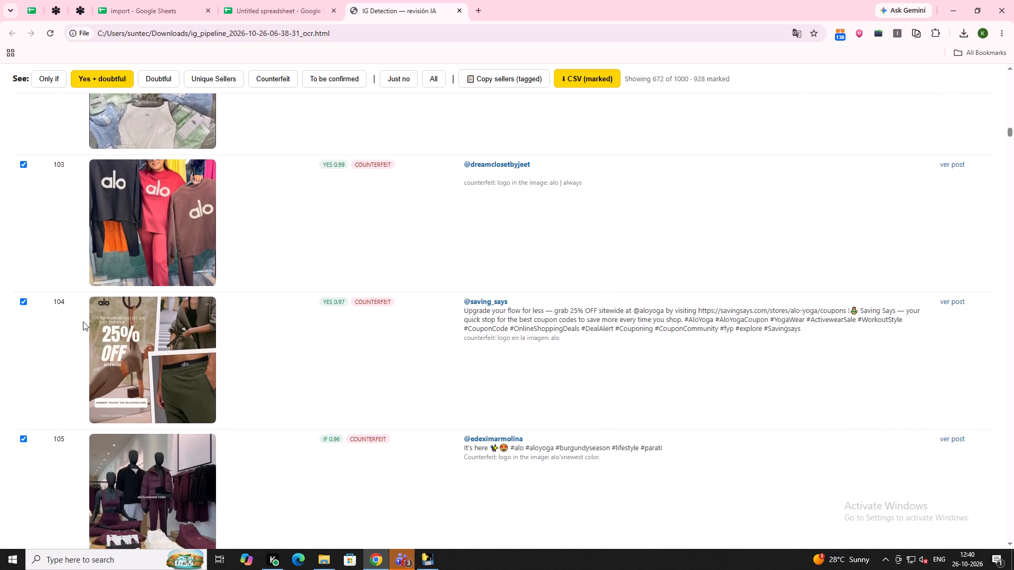
{"action": "scroll", "coordinate": [83, 321], "scroll_direction": "down", "scroll_amount": 5}
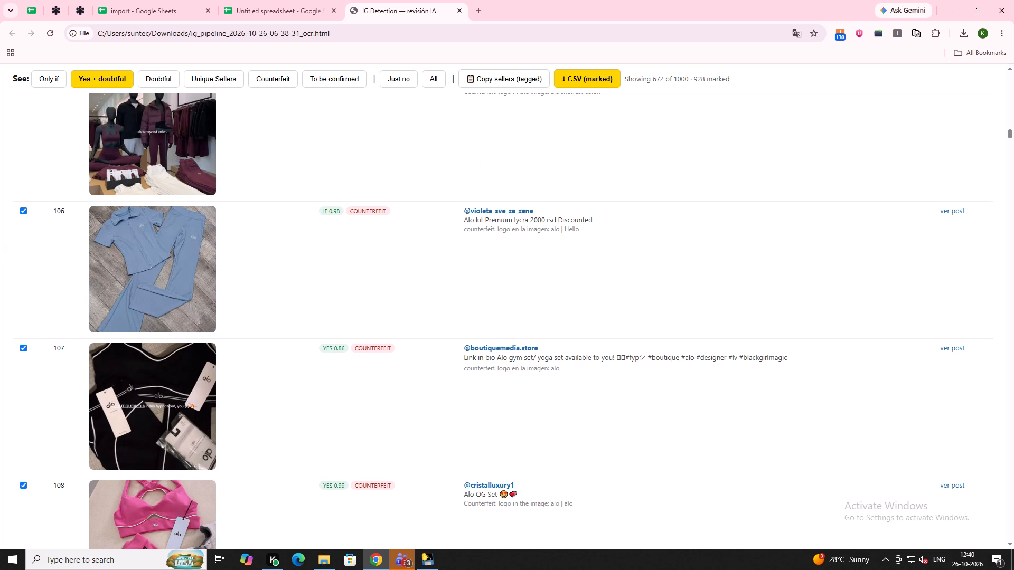
{"action": "scroll", "coordinate": [180, 232], "scroll_direction": "down", "scroll_amount": 2}
{"action": "scroll", "coordinate": [202, 269], "scroll_direction": "down", "scroll_amount": 7}
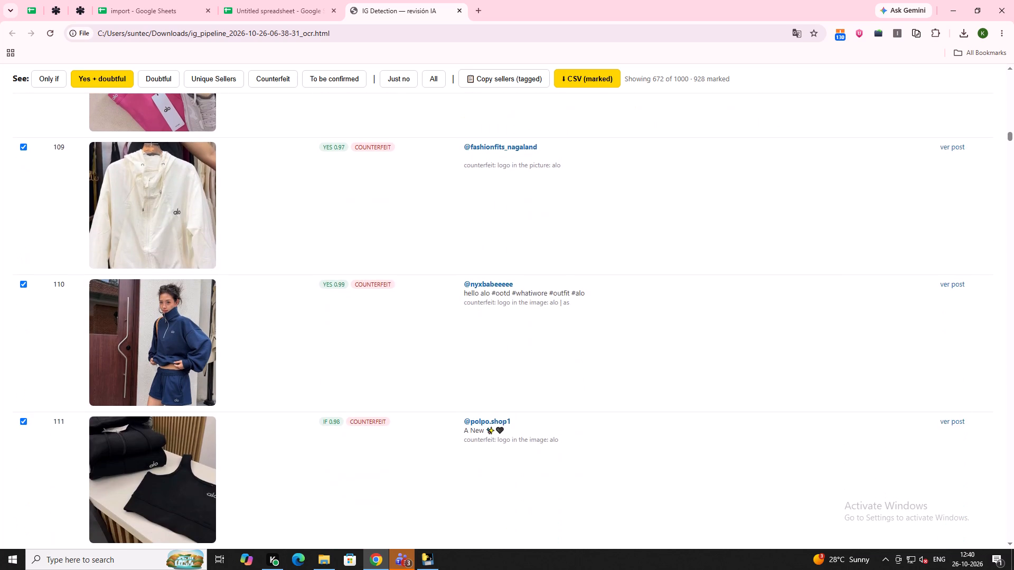
{"action": "scroll", "coordinate": [202, 356], "scroll_direction": "down", "scroll_amount": 4}
{"action": "scroll", "coordinate": [132, 369], "scroll_direction": "down", "scroll_amount": 5}
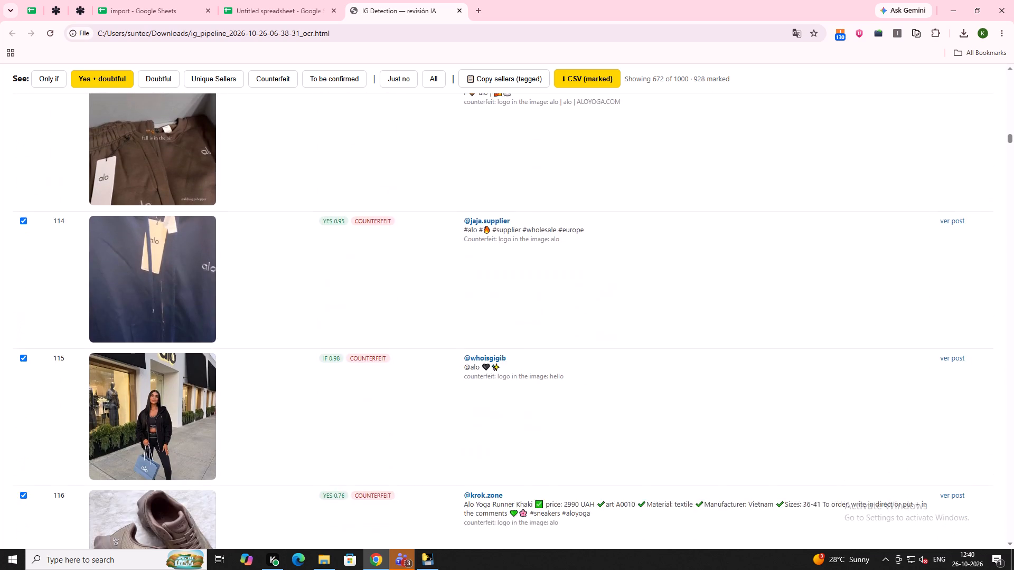
{"action": "scroll", "coordinate": [109, 353], "scroll_direction": "down", "scroll_amount": 8}
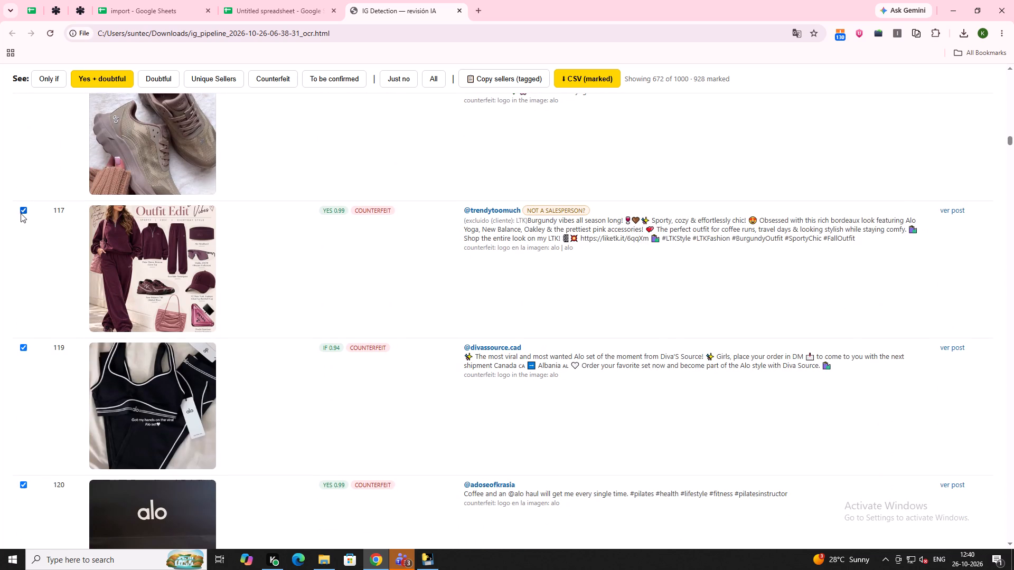
{"action": "left_click", "coordinate": [21, 213]}
Check the listings from number 119 onward and unmark listing 124, the birthday unboxing, and listing 123, the personal sweatshirt purchase.
{"action": "scroll", "coordinate": [98, 269], "scroll_direction": "down", "scroll_amount": 5}
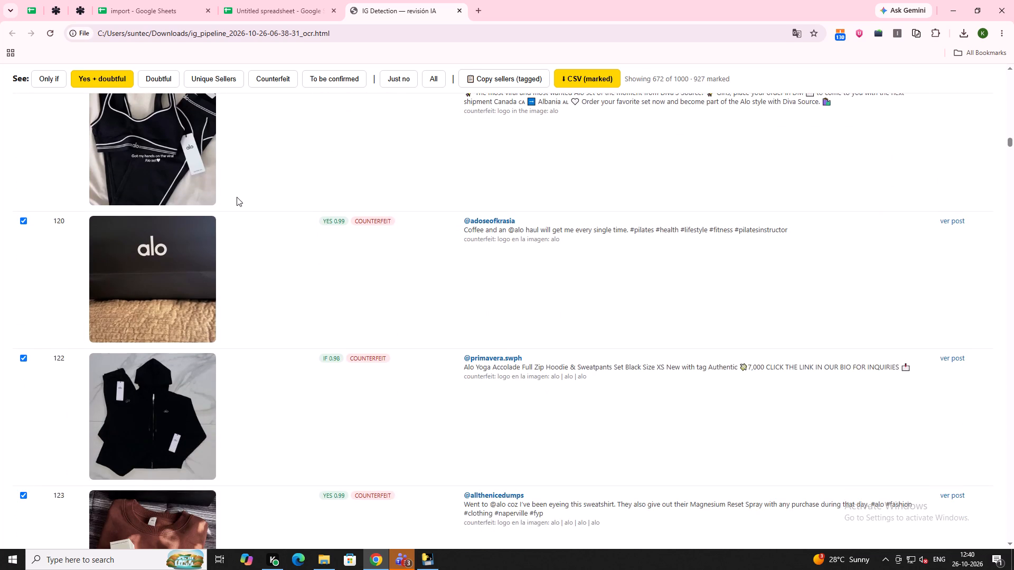
{"action": "scroll", "coordinate": [234, 197], "scroll_direction": "up", "scroll_amount": 1}
{"action": "scroll", "coordinate": [123, 218], "scroll_direction": "down", "scroll_amount": 8}
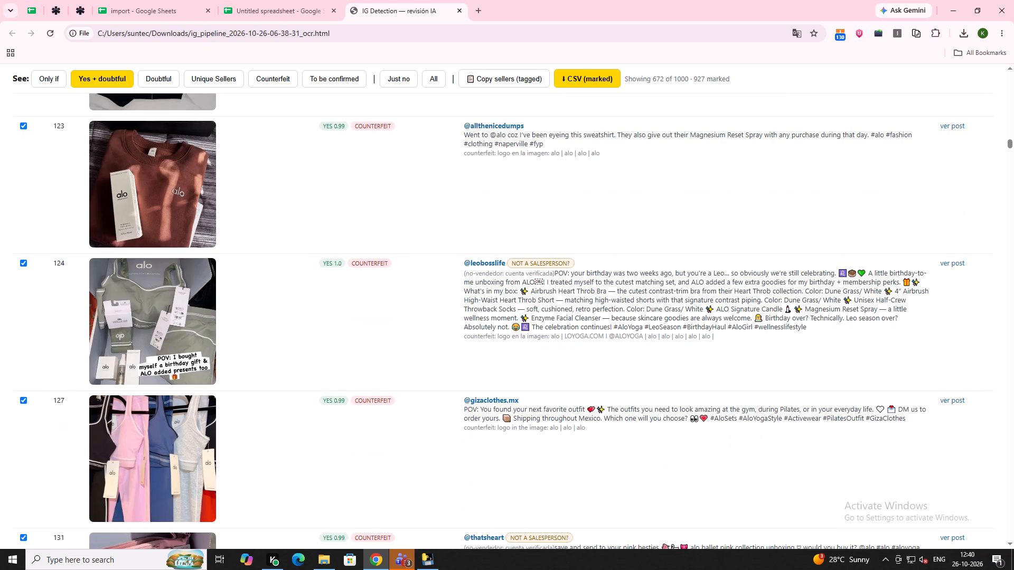
{"action": "left_click", "coordinate": [20, 127]}
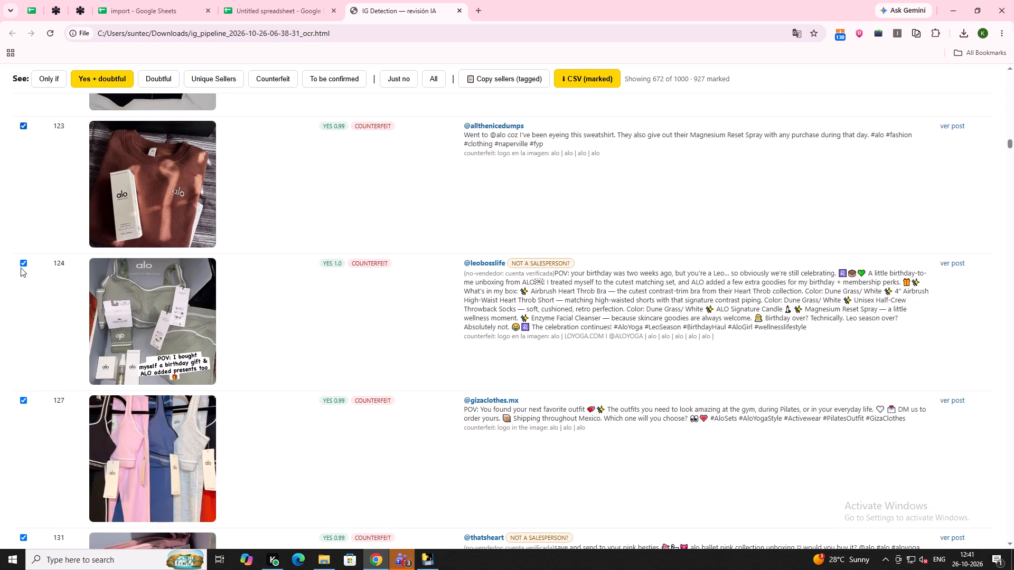
{"action": "left_click", "coordinate": [24, 263]}
{"action": "left_click", "coordinate": [21, 120]}
{"action": "left_click", "coordinate": [21, 124]}
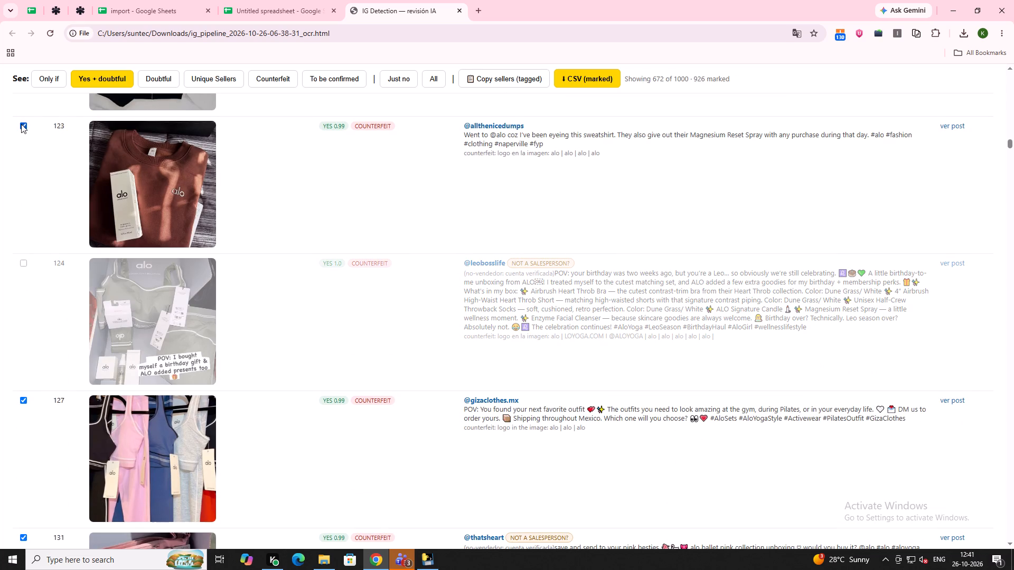
Unmark listing 131, the ballet pink collection unboxing from a verified account tagged as not a salesperson.
{"action": "scroll", "coordinate": [60, 205], "scroll_direction": "down", "scroll_amount": 9}
{"action": "scroll", "coordinate": [78, 239], "scroll_direction": "up", "scroll_amount": 3}
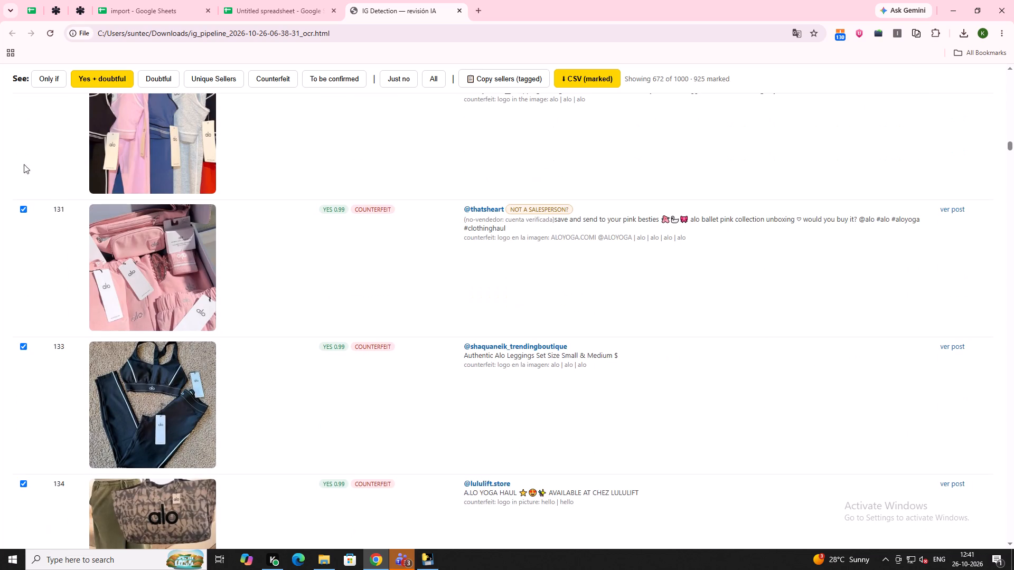
{"action": "left_click", "coordinate": [23, 218]}
Examine the listings from number 133 through 153 for accounts that are not sellers.
{"action": "scroll", "coordinate": [207, 285], "scroll_direction": "down", "scroll_amount": 8}
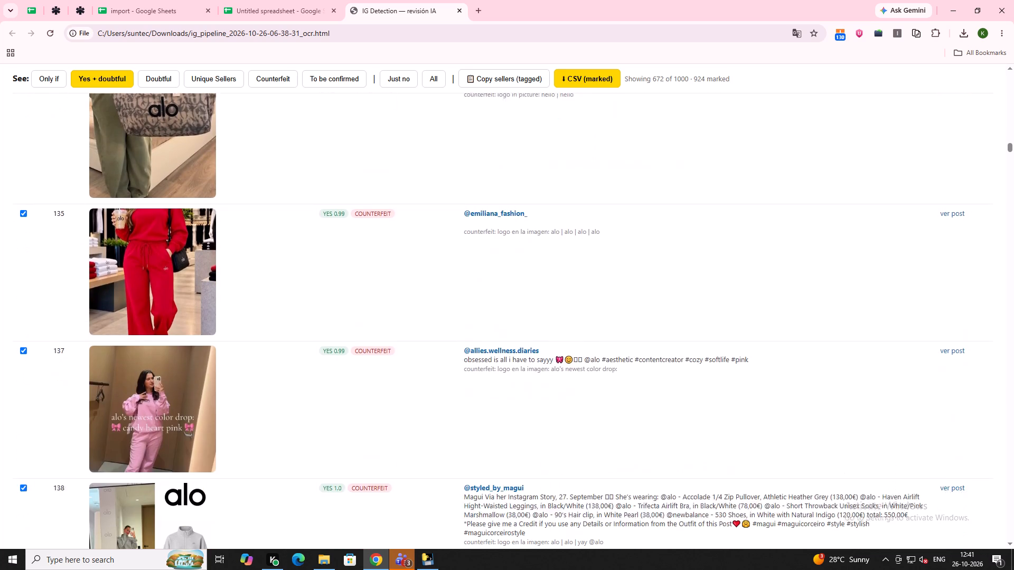
{"action": "scroll", "coordinate": [202, 281], "scroll_direction": "down", "scroll_amount": 10}
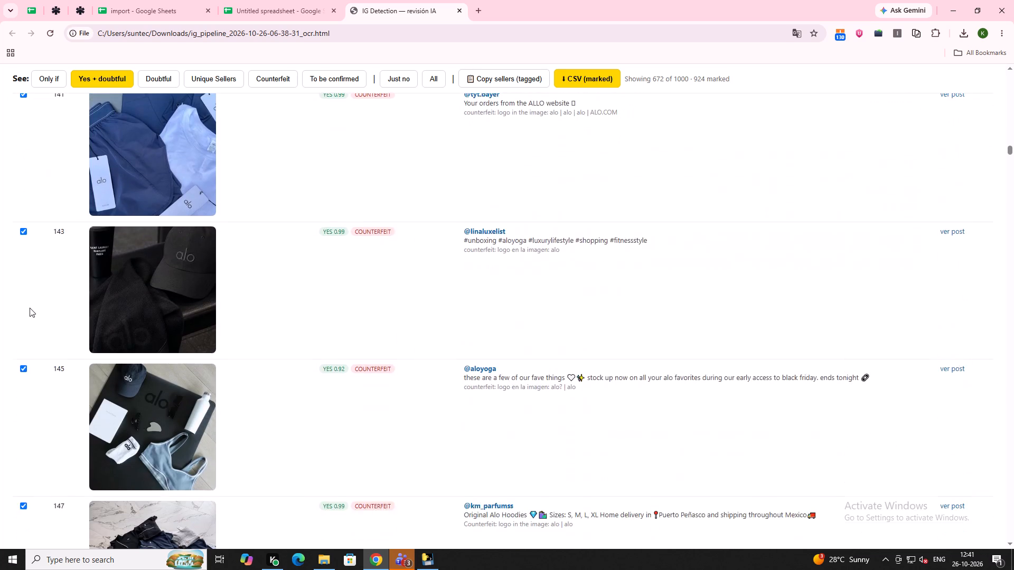
{"action": "scroll", "coordinate": [26, 307], "scroll_direction": "down", "scroll_amount": 8}
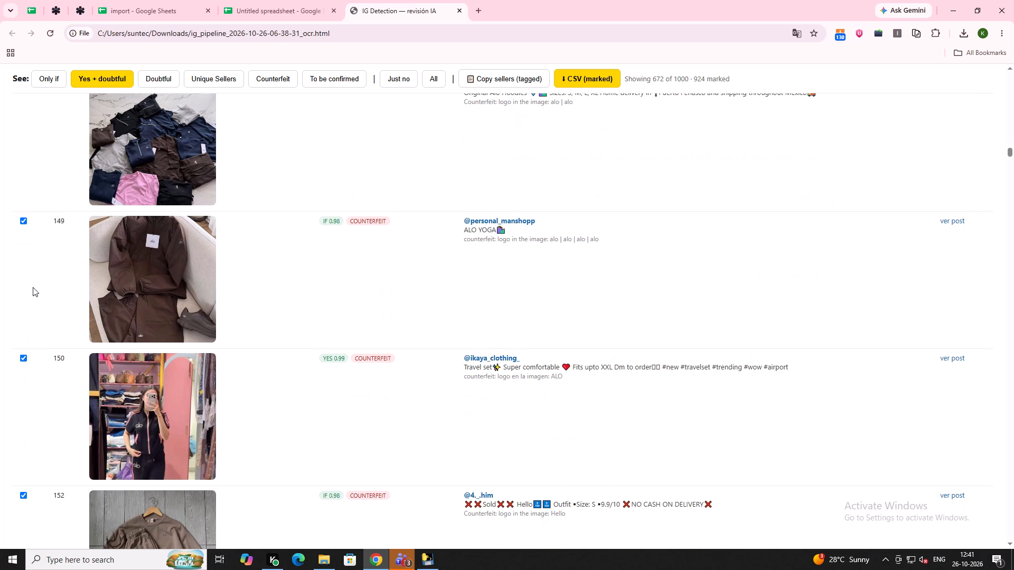
{"action": "scroll", "coordinate": [105, 255], "scroll_direction": "down", "scroll_amount": 3}
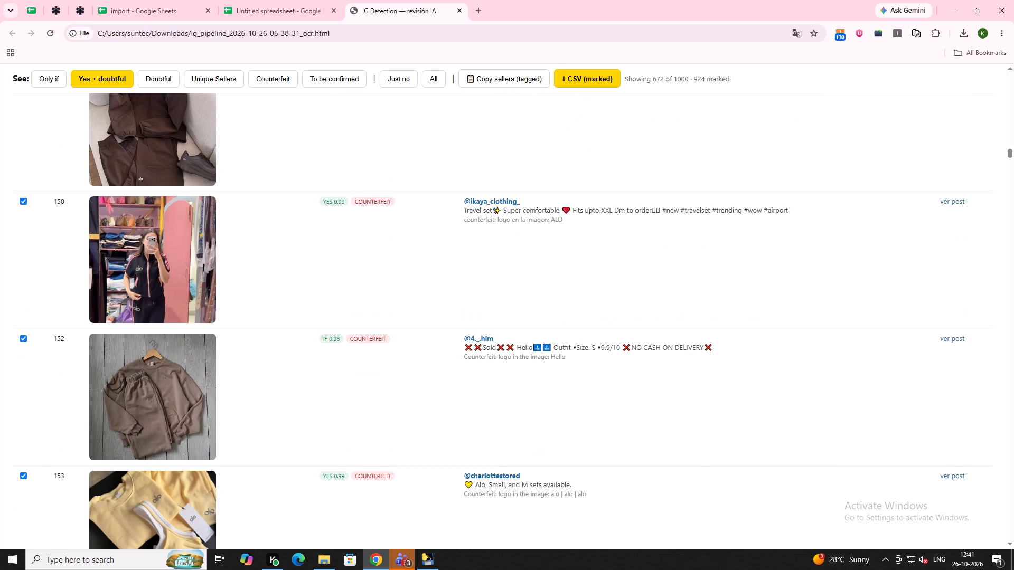
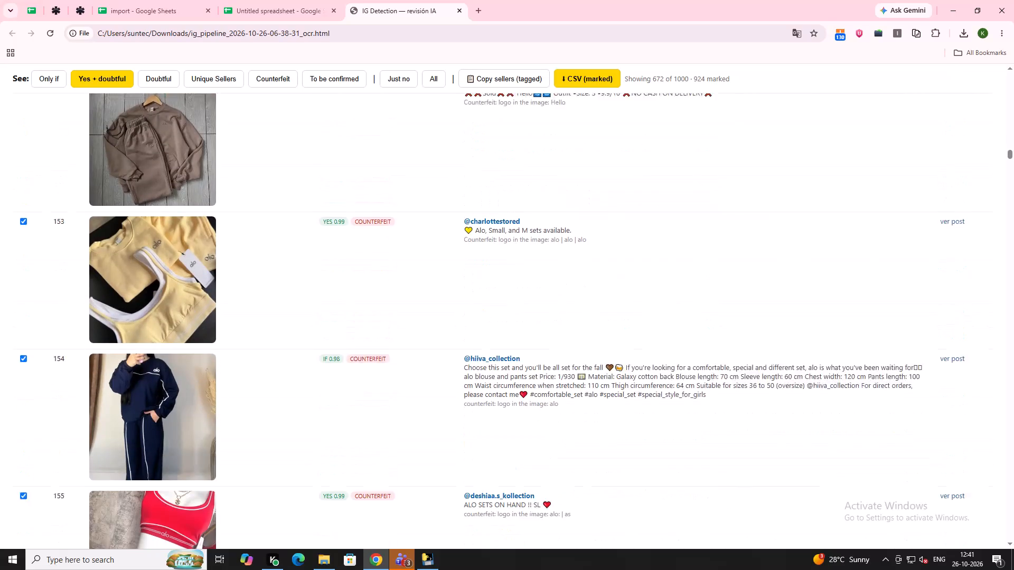
Check the listings from number 154 onward and unmark listings 159 and 170, both from verified accounts tagged as not a salesperson.
{"action": "scroll", "coordinate": [158, 273], "scroll_direction": "down", "scroll_amount": 6}
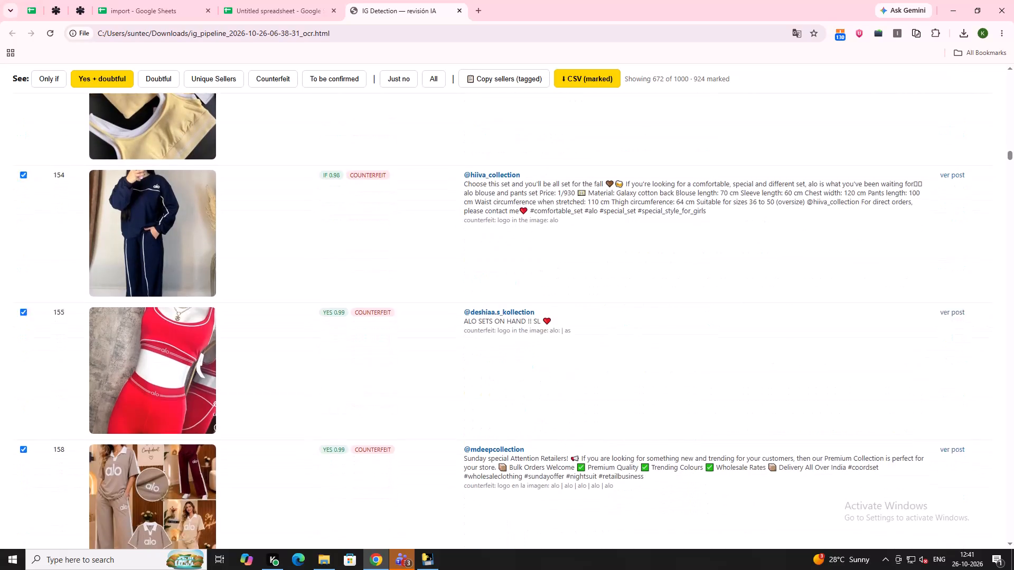
{"action": "scroll", "coordinate": [159, 280], "scroll_direction": "down", "scroll_amount": 3}
{"action": "left_click", "coordinate": [23, 287]}
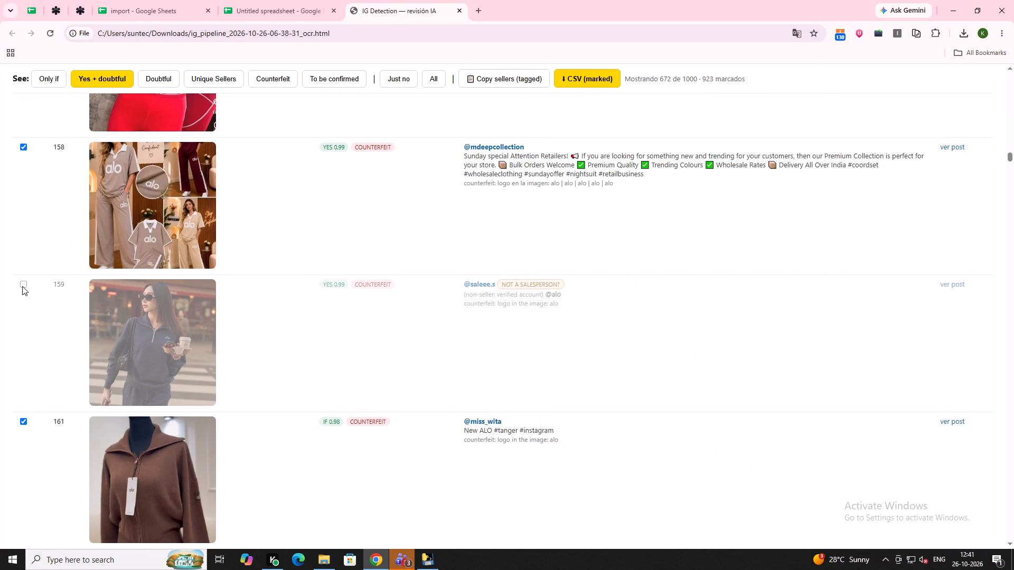
{"action": "scroll", "coordinate": [111, 258], "scroll_direction": "down", "scroll_amount": 20}
{"action": "scroll", "coordinate": [111, 258], "scroll_direction": "down", "scroll_amount": 1}
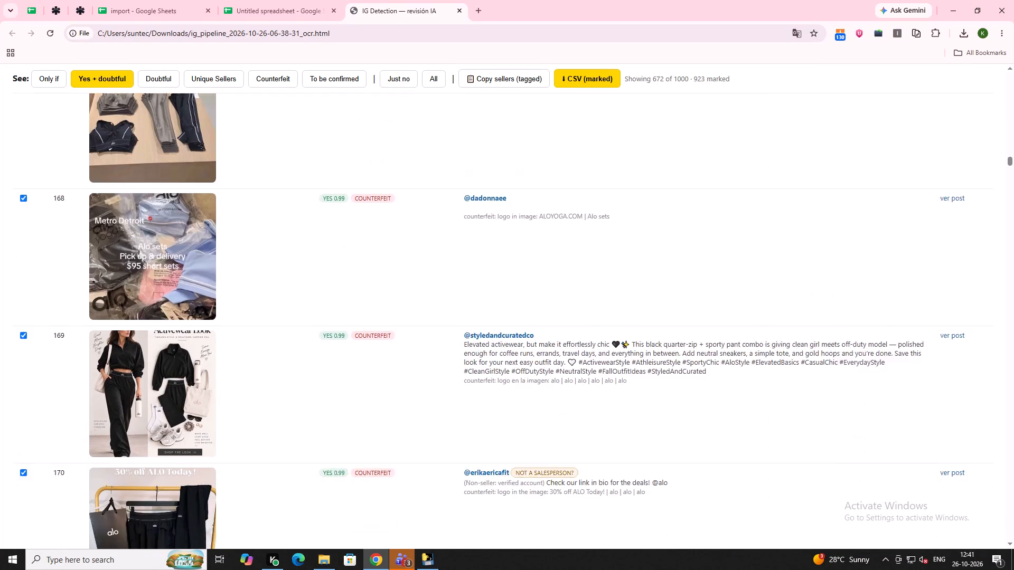
{"action": "left_click", "coordinate": [25, 271]}
Check the listings from number 172 onward and unmark listing 177, the Riyadh store post from a verified non-seller account.
{"action": "scroll", "coordinate": [107, 271], "scroll_direction": "down", "scroll_amount": 2}
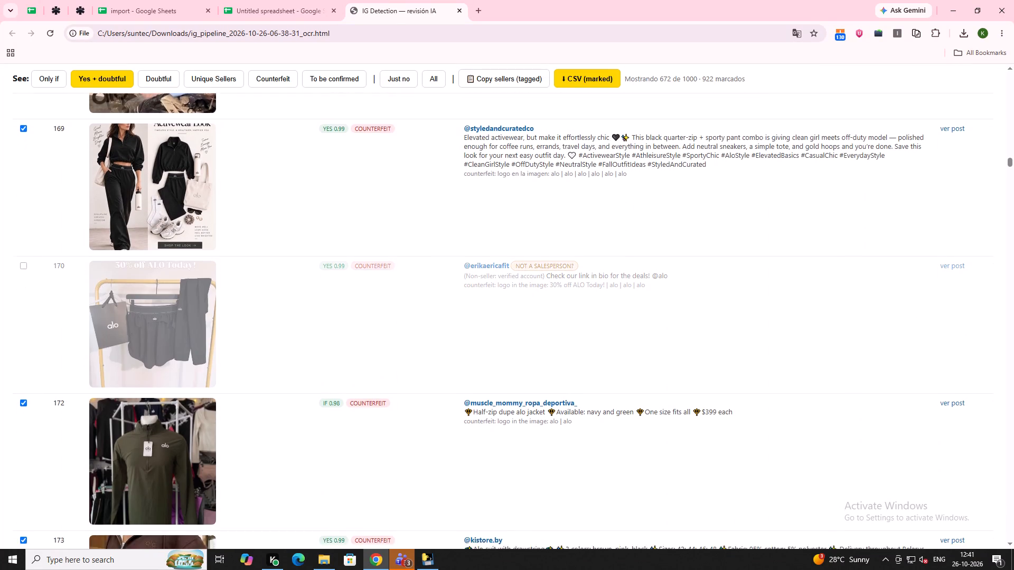
{"action": "scroll", "coordinate": [107, 271], "scroll_direction": "down", "scroll_amount": 12}
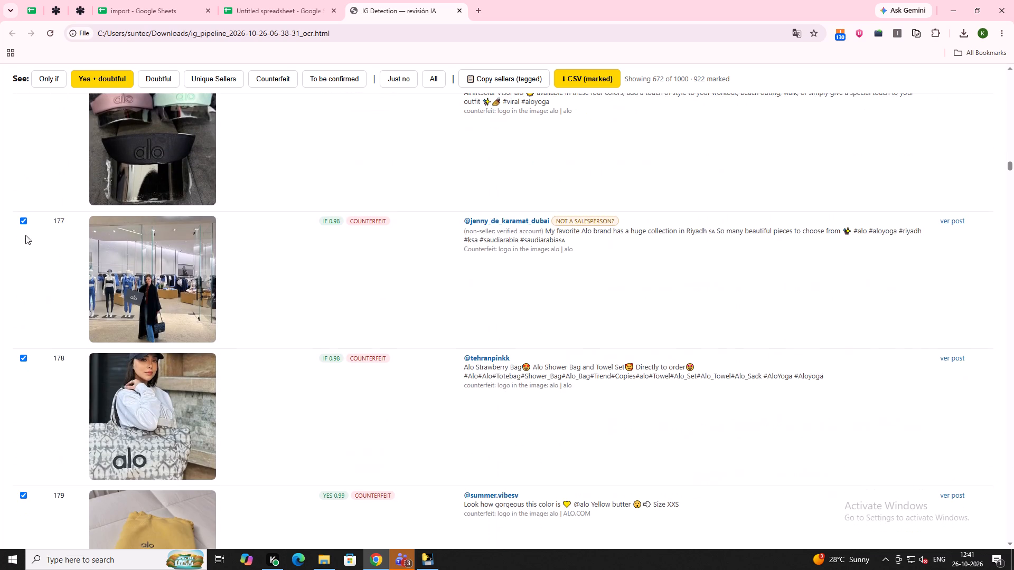
{"action": "left_click", "coordinate": [23, 217]}
{"action": "left_click", "coordinate": [26, 224]}
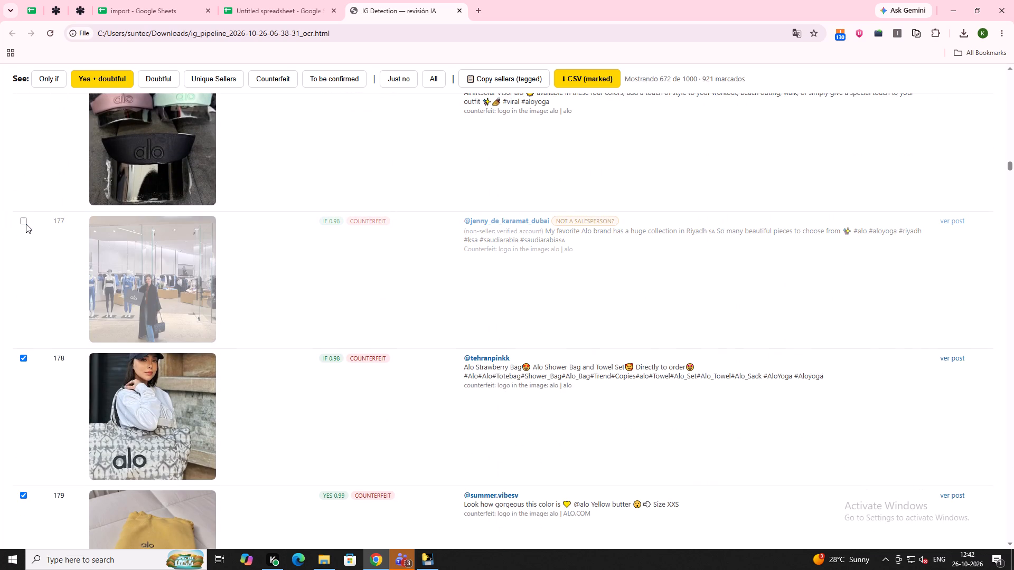
Examine the listings from number 178 through 186 for accounts that are not sellers.
{"action": "scroll", "coordinate": [29, 223], "scroll_direction": "down", "scroll_amount": 7}
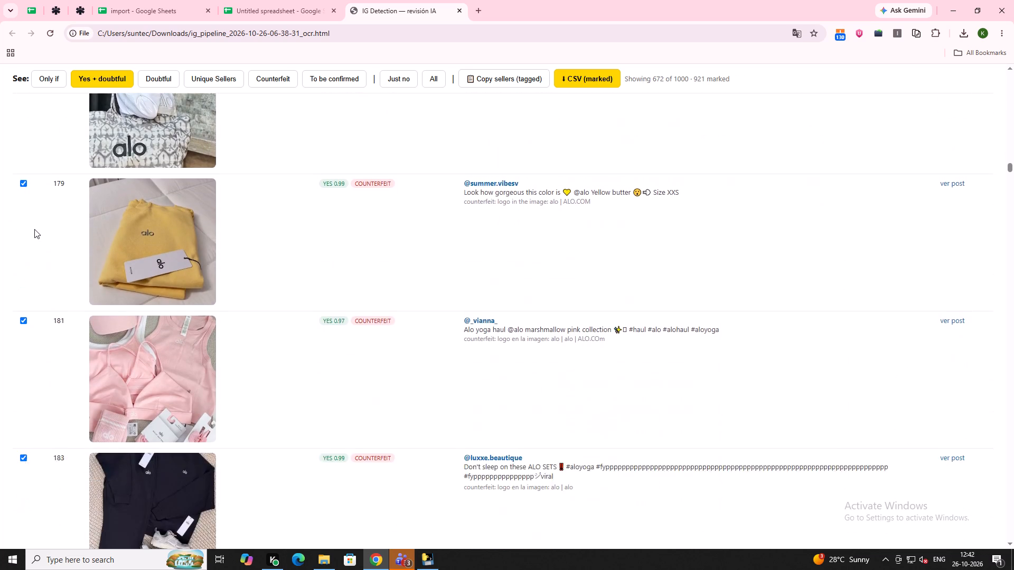
{"action": "scroll", "coordinate": [34, 229], "scroll_direction": "down", "scroll_amount": 7}
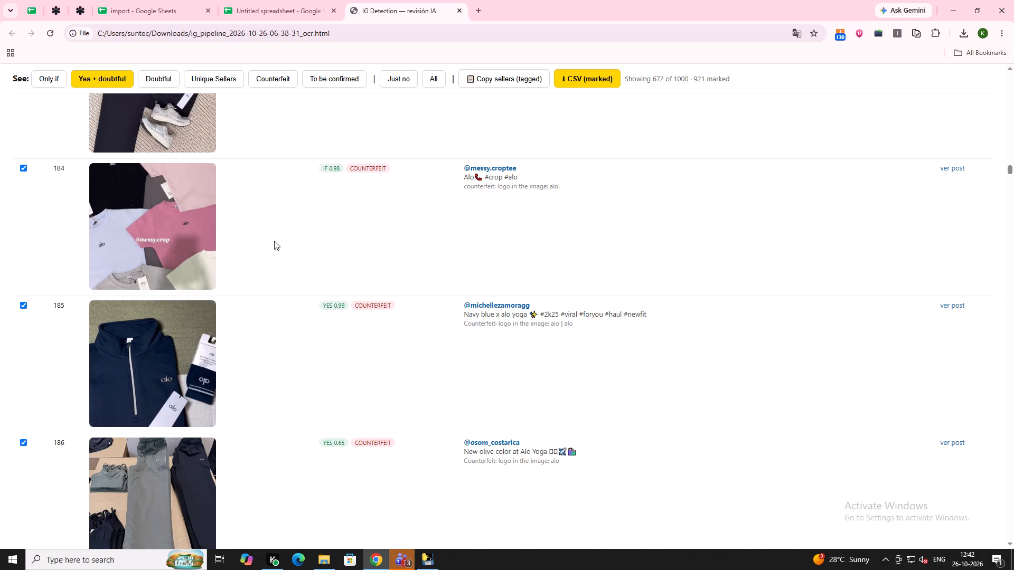
Examine the listings from number 184 through 203 for accounts that are not sellers.
{"action": "scroll", "coordinate": [92, 245], "scroll_direction": "down", "scroll_amount": 9}
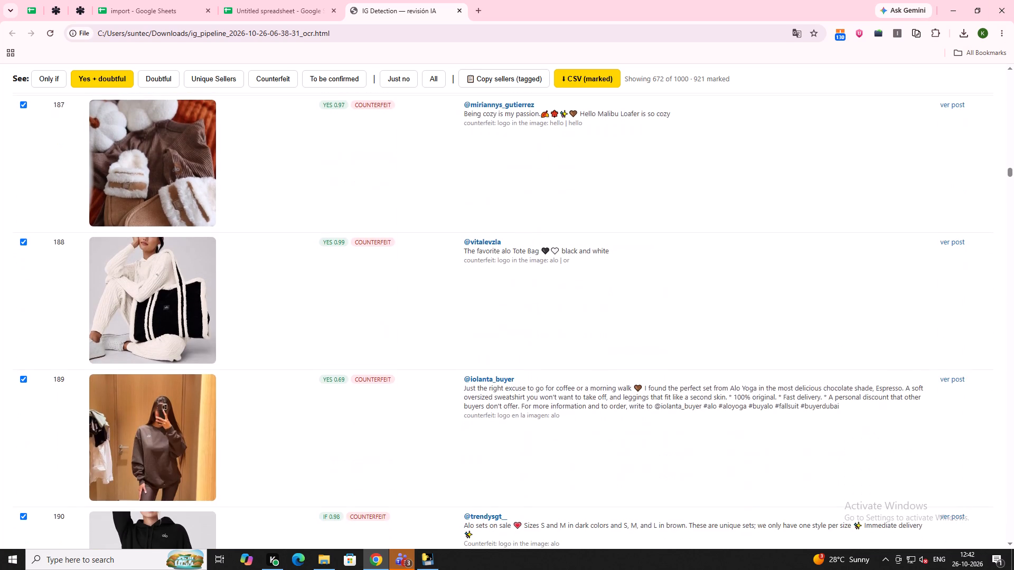
{"action": "scroll", "coordinate": [89, 244], "scroll_direction": "down", "scroll_amount": 7}
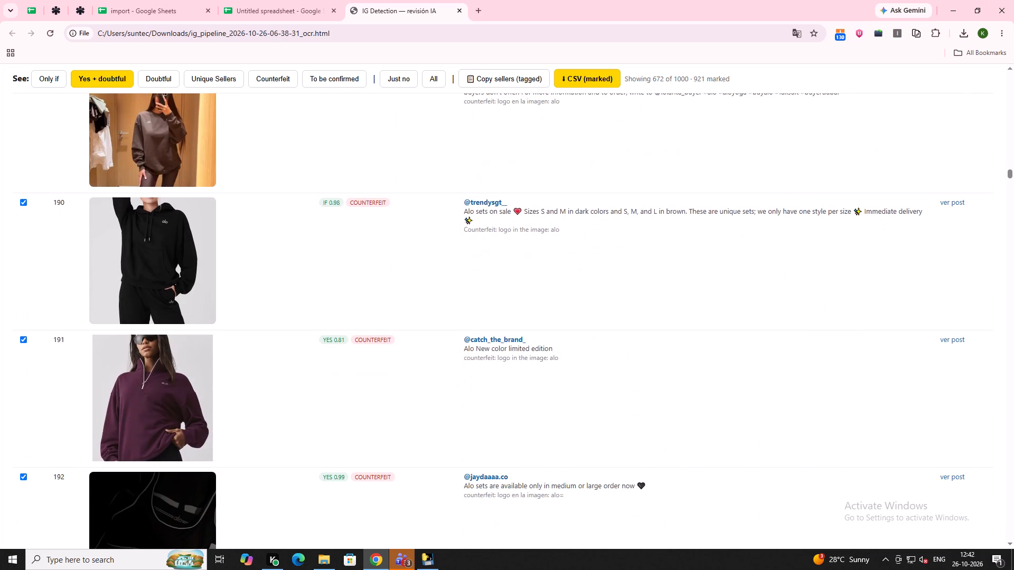
{"action": "scroll", "coordinate": [89, 244], "scroll_direction": "down", "scroll_amount": 10}
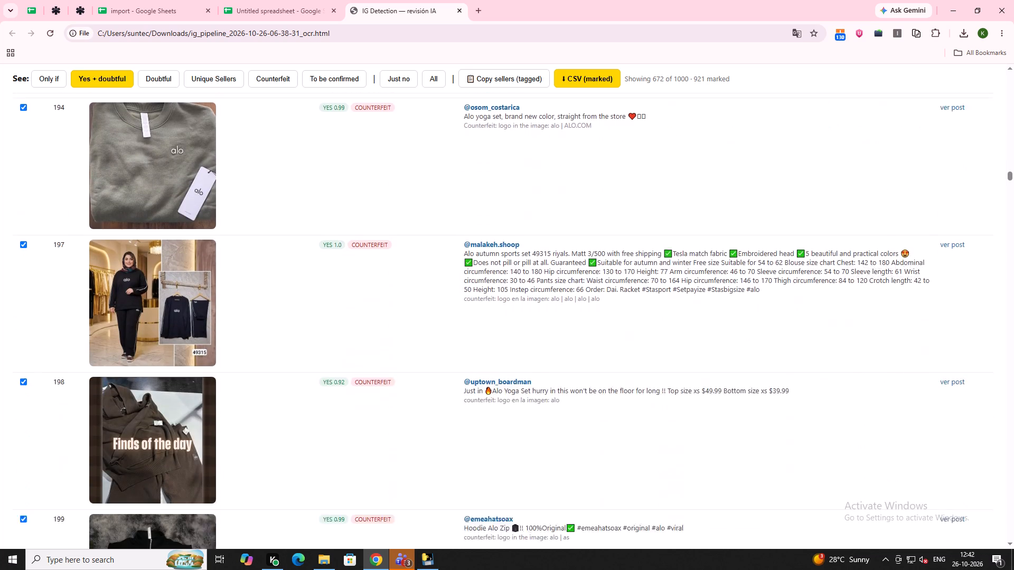
{"action": "scroll", "coordinate": [89, 244], "scroll_direction": "down", "scroll_amount": 5}
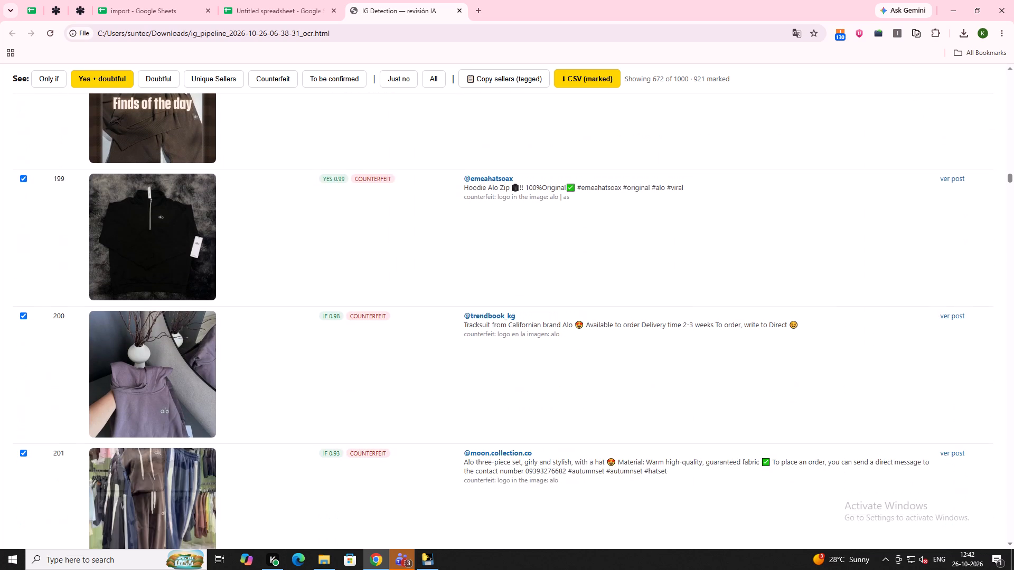
{"action": "scroll", "coordinate": [89, 244], "scroll_direction": "down", "scroll_amount": 5}
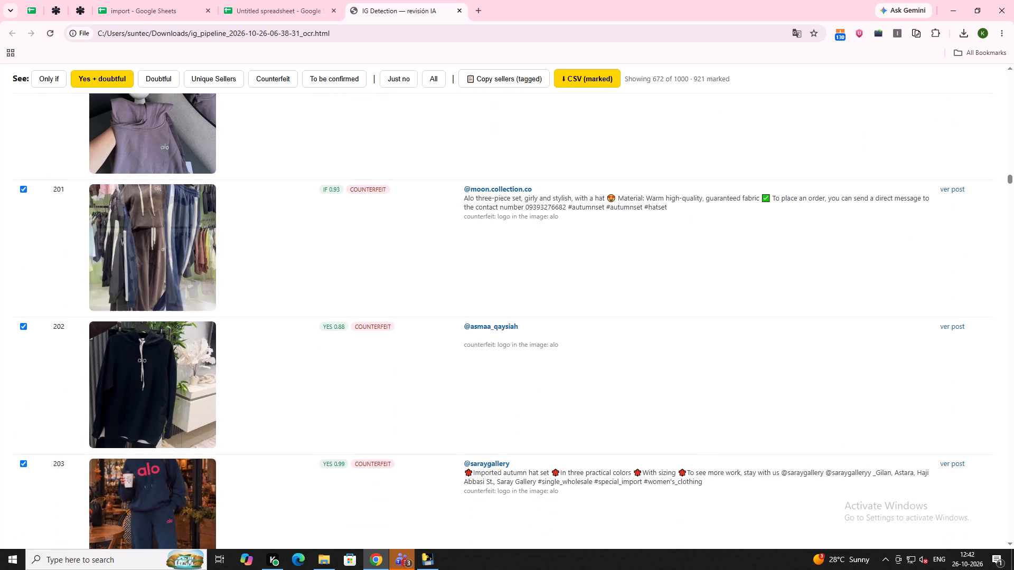
{"action": "scroll", "coordinate": [89, 244], "scroll_direction": "down", "scroll_amount": 4}
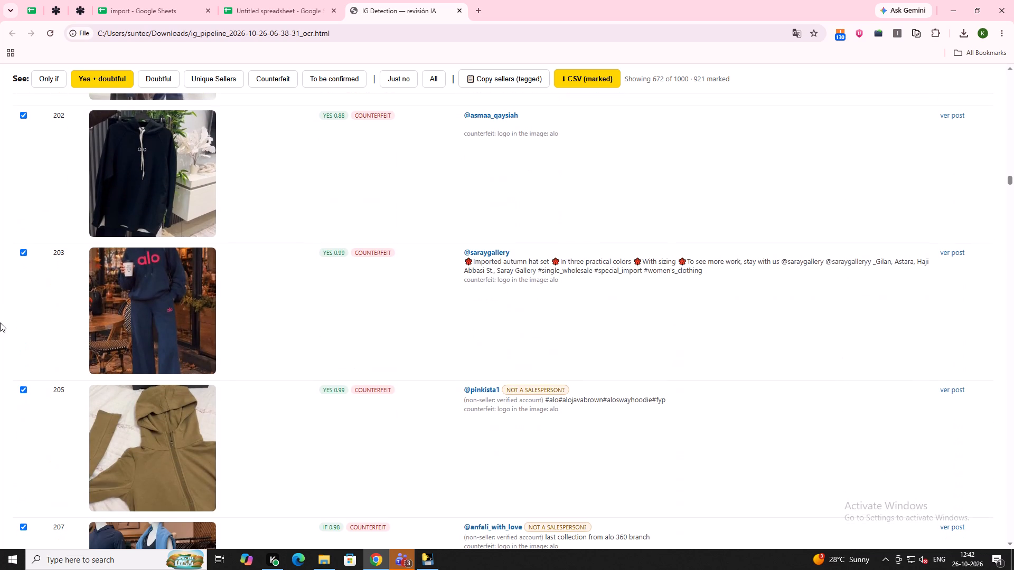
Unmark listings 205 and 207, both tagged as not a salesperson, and listing 209, the Alo Yoga storefront post.
{"action": "left_click", "coordinate": [20, 388]}
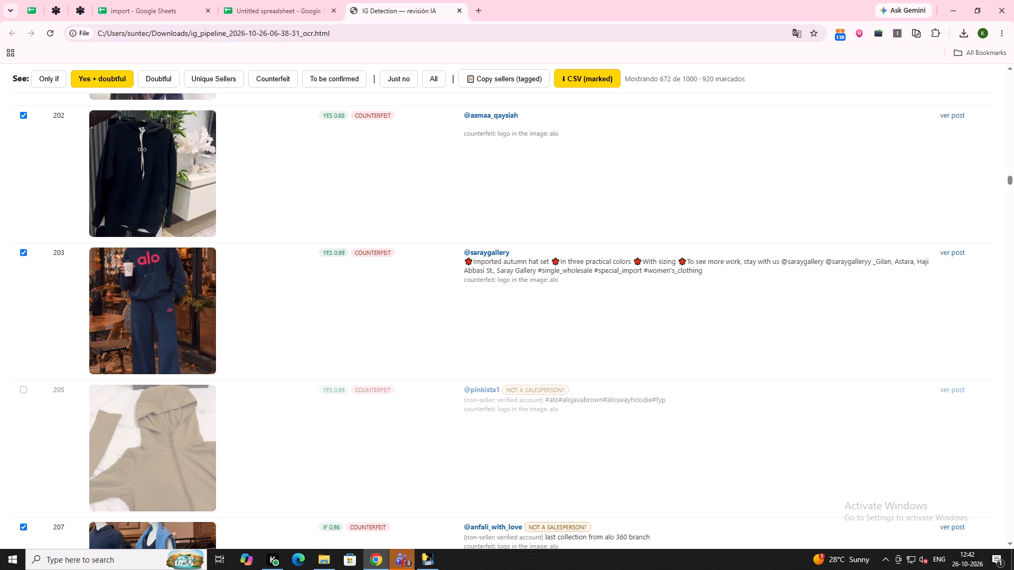
{"action": "scroll", "coordinate": [167, 260], "scroll_direction": "down", "scroll_amount": 6}
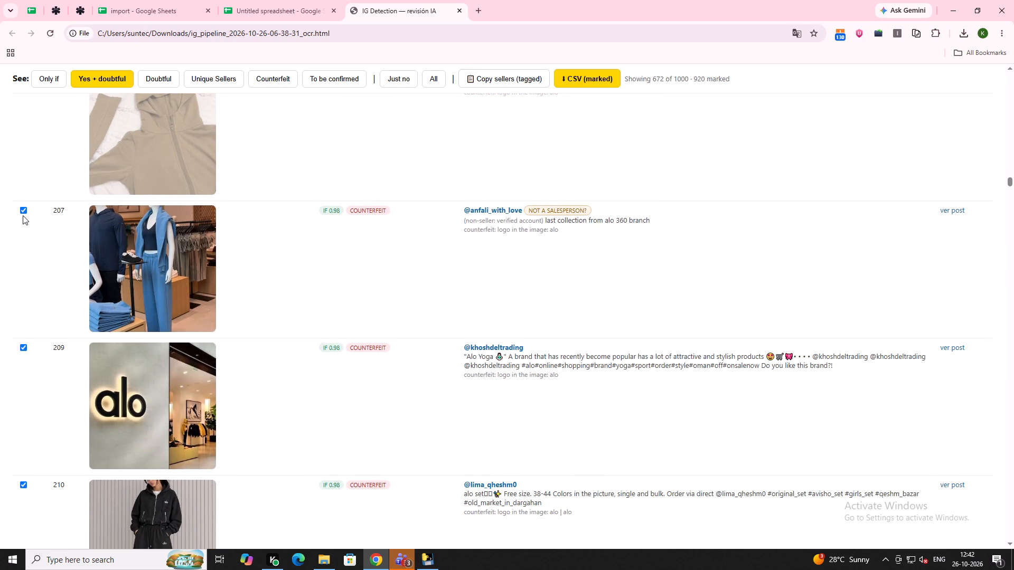
{"action": "left_click", "coordinate": [24, 212]}
{"action": "scroll", "coordinate": [25, 212], "scroll_direction": "down", "scroll_amount": 1}
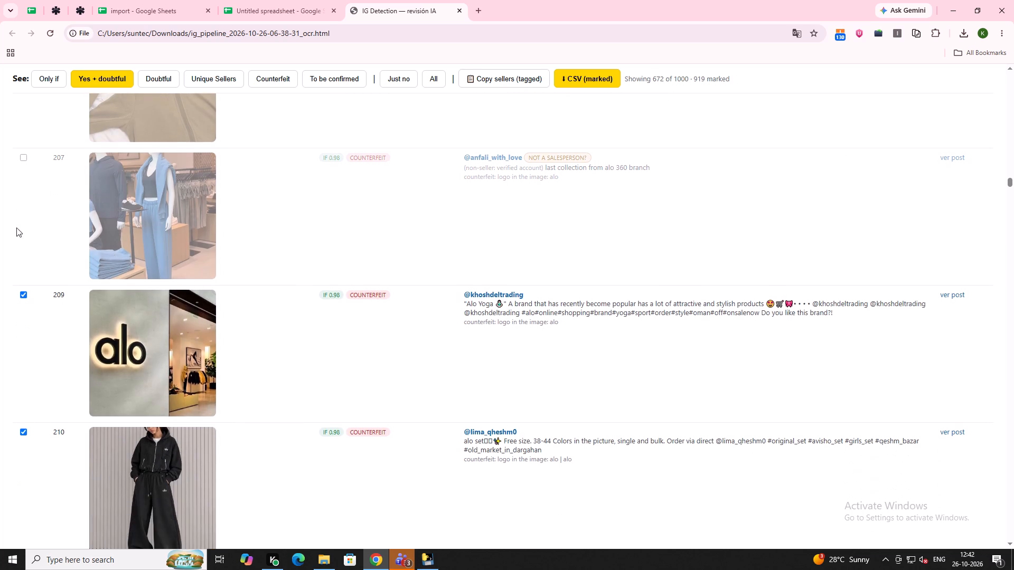
{"action": "left_click", "coordinate": [25, 297]}
Examine the listings from number 210 through 226 for accounts that are not sellers.
{"action": "scroll", "coordinate": [94, 245], "scroll_direction": "down", "scroll_amount": 3}
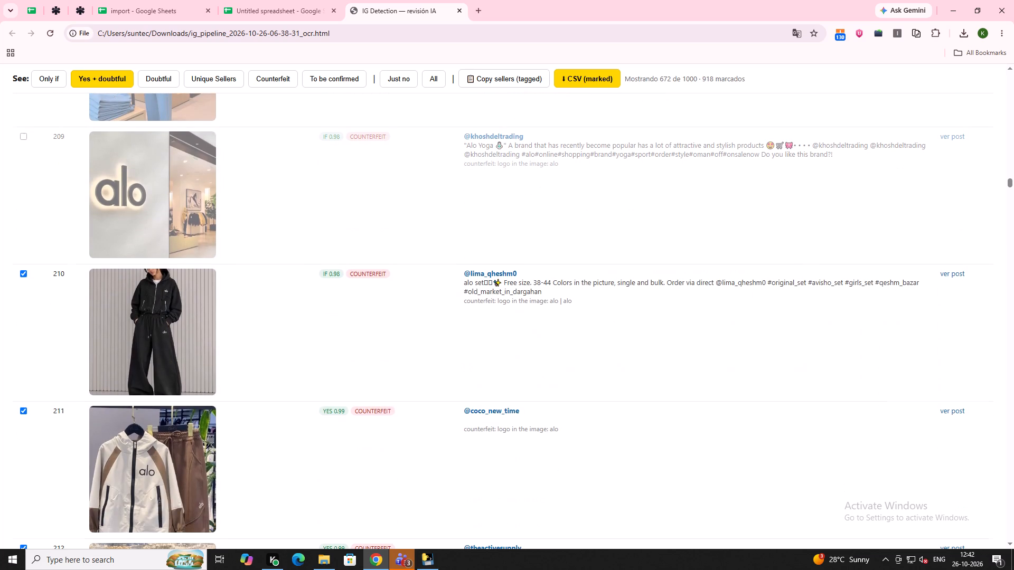
{"action": "scroll", "coordinate": [95, 237], "scroll_direction": "down", "scroll_amount": 2}
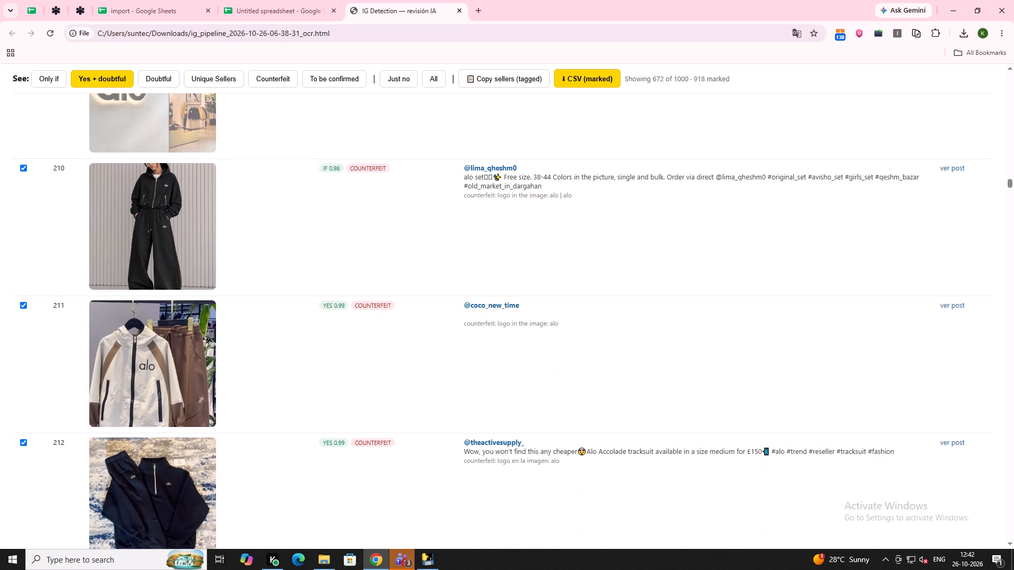
{"action": "scroll", "coordinate": [93, 236], "scroll_direction": "down", "scroll_amount": 2}
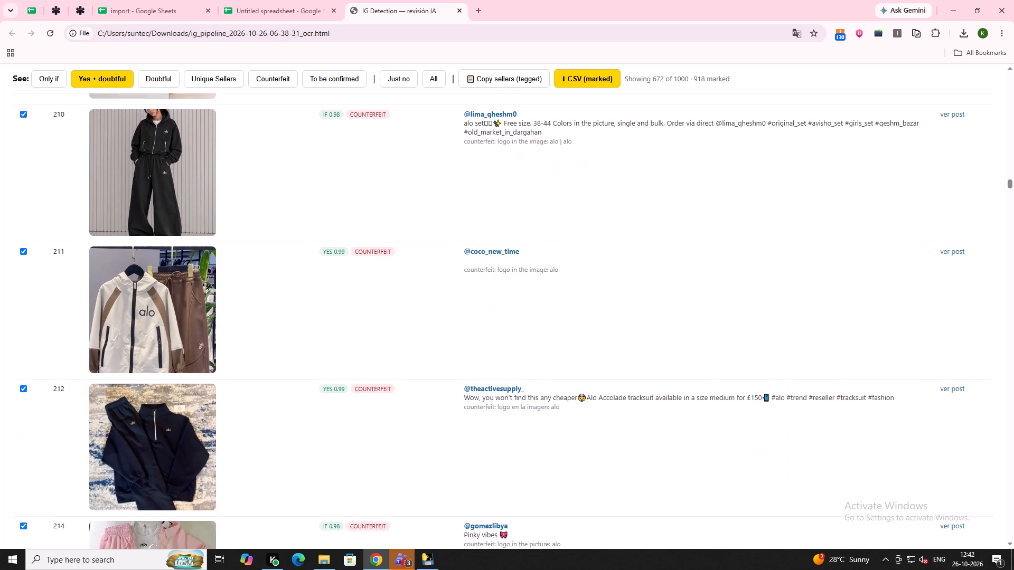
{"action": "scroll", "coordinate": [93, 236], "scroll_direction": "down", "scroll_amount": 5}
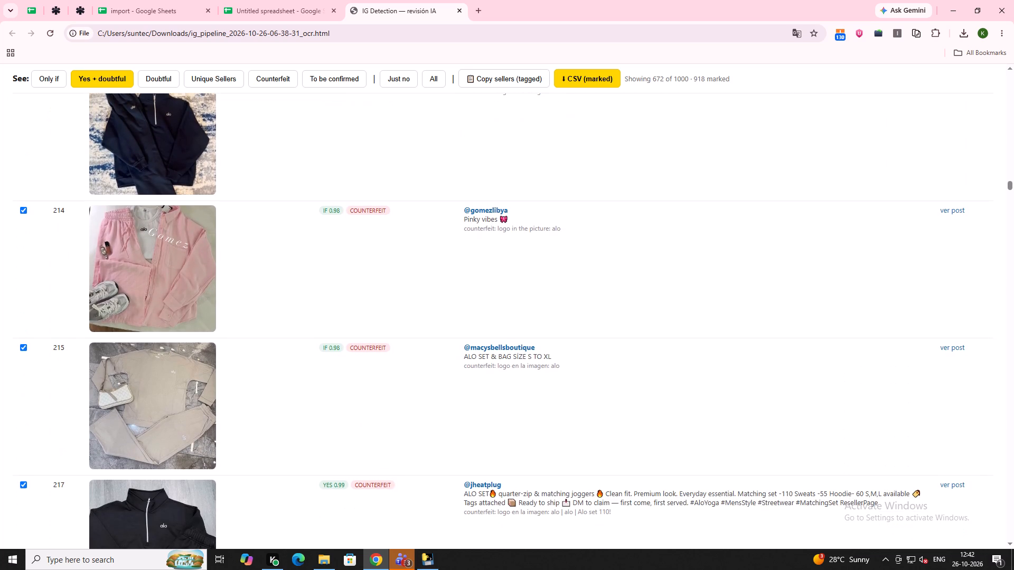
{"action": "scroll", "coordinate": [93, 237], "scroll_direction": "down", "scroll_amount": 2}
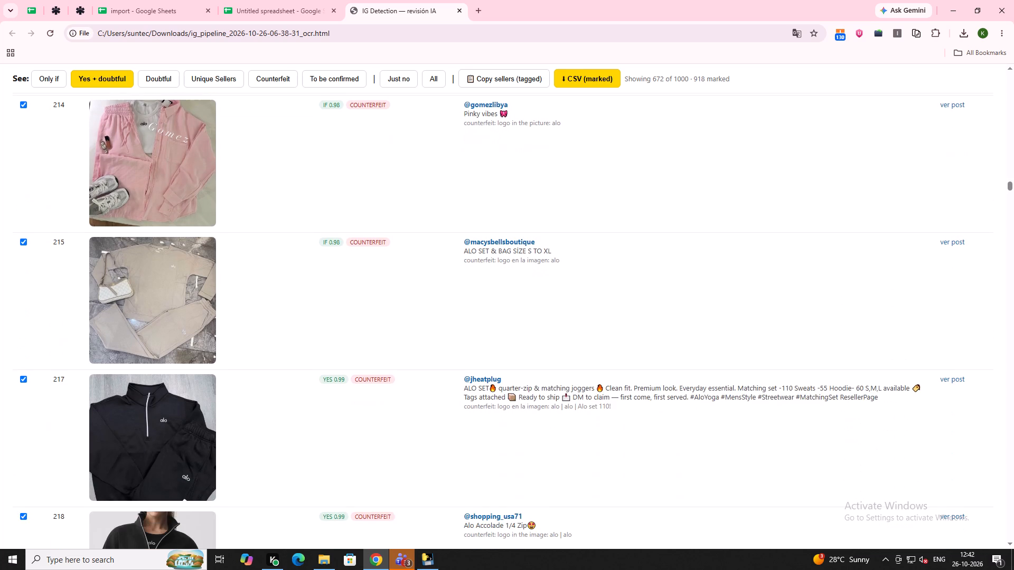
{"action": "scroll", "coordinate": [93, 237], "scroll_direction": "down", "scroll_amount": 9}
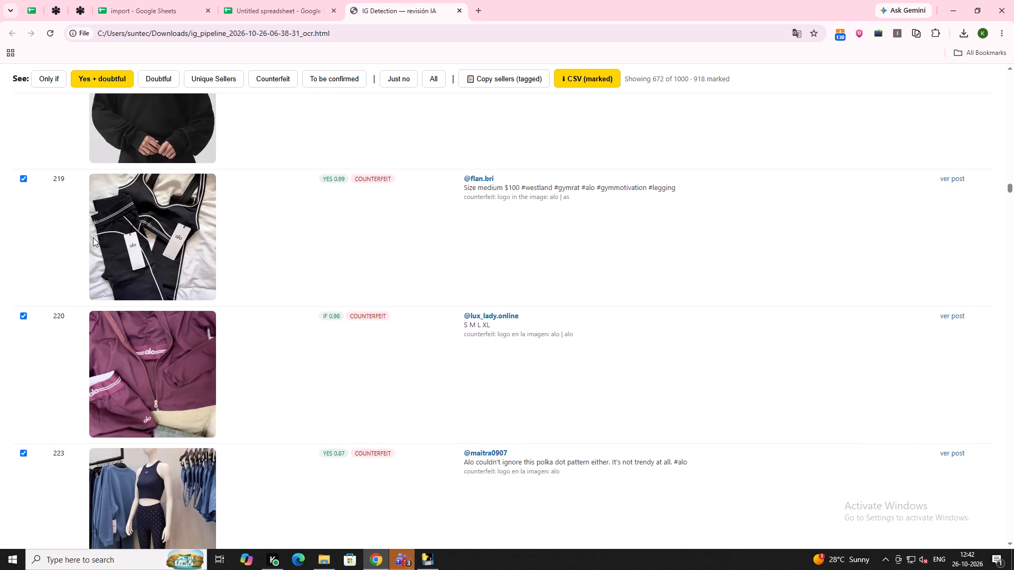
{"action": "scroll", "coordinate": [93, 237], "scroll_direction": "down", "scroll_amount": 6}
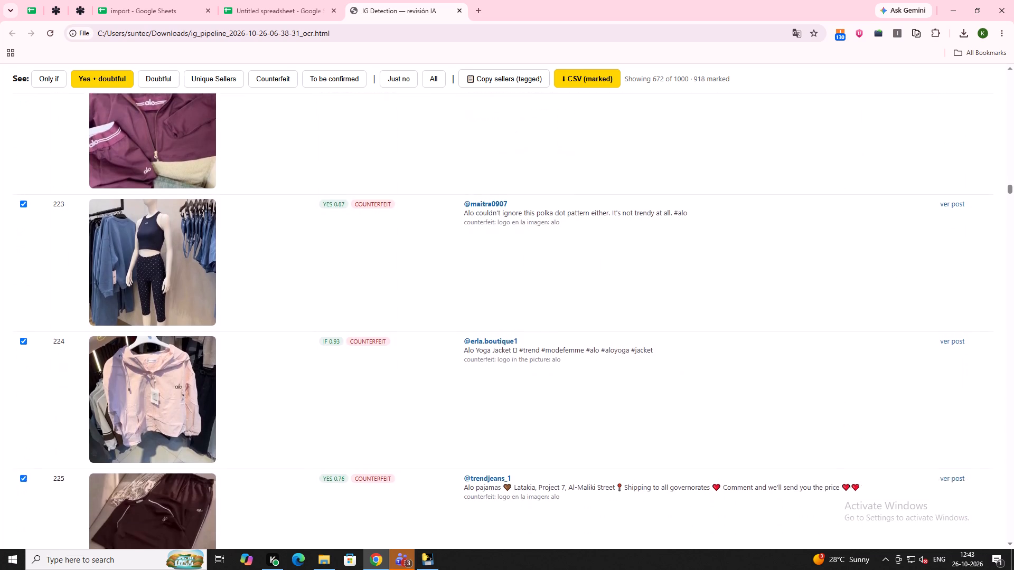
{"action": "scroll", "coordinate": [93, 237], "scroll_direction": "down", "scroll_amount": 5}
Unmark listing 227, the brown sweatshirt post from a verified account tagged as not a salesperson.
{"action": "scroll", "coordinate": [93, 237], "scroll_direction": "down", "scroll_amount": 2}
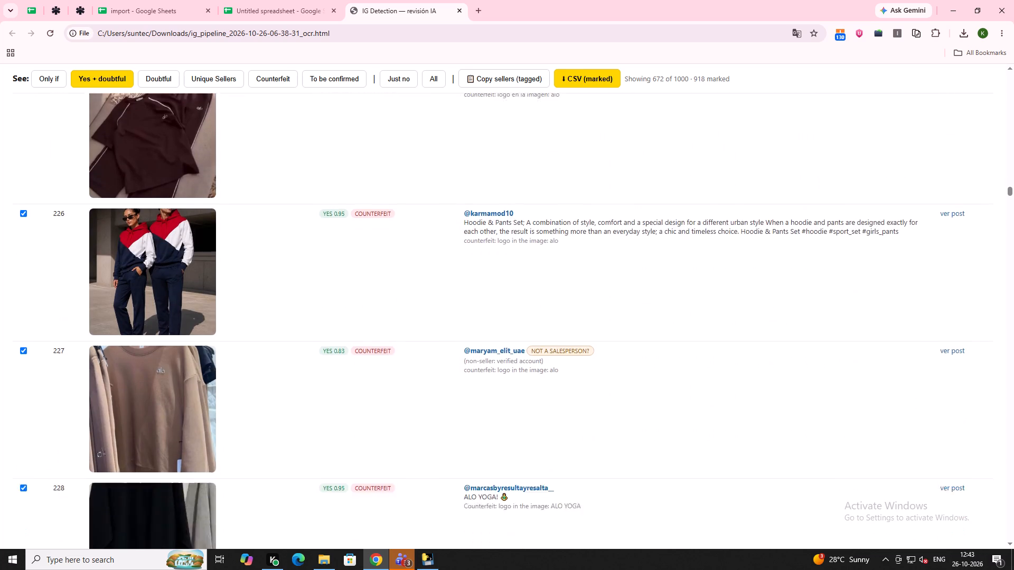
{"action": "left_click", "coordinate": [20, 314]}
{"action": "scroll", "coordinate": [119, 273], "scroll_direction": "down", "scroll_amount": 5}
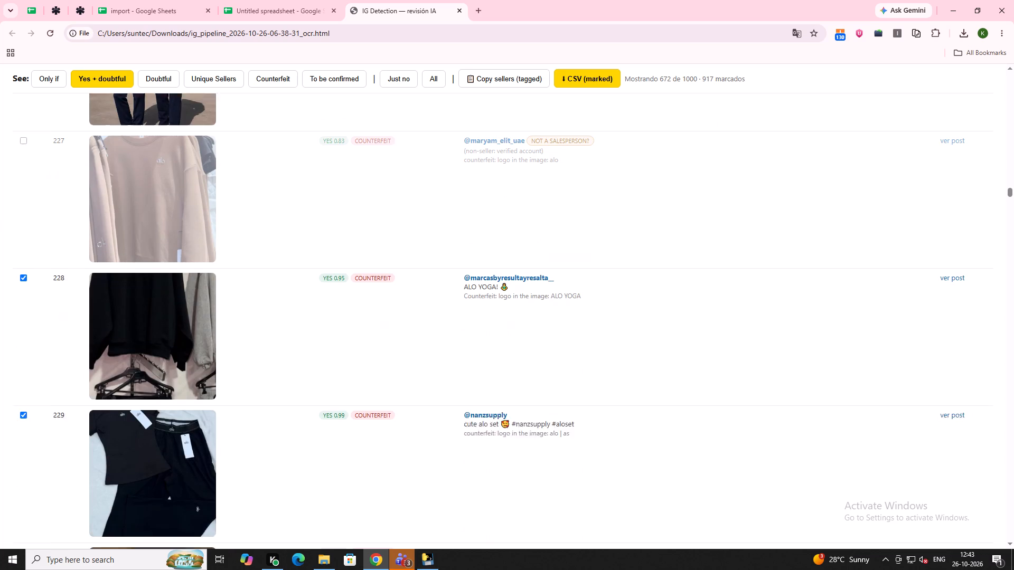
Check the listings from number 228 onward and unmark listing 235, the 40% off discount-code promotion tagged as not a salesperson.
{"action": "scroll", "coordinate": [119, 273], "scroll_direction": "down", "scroll_amount": 6}
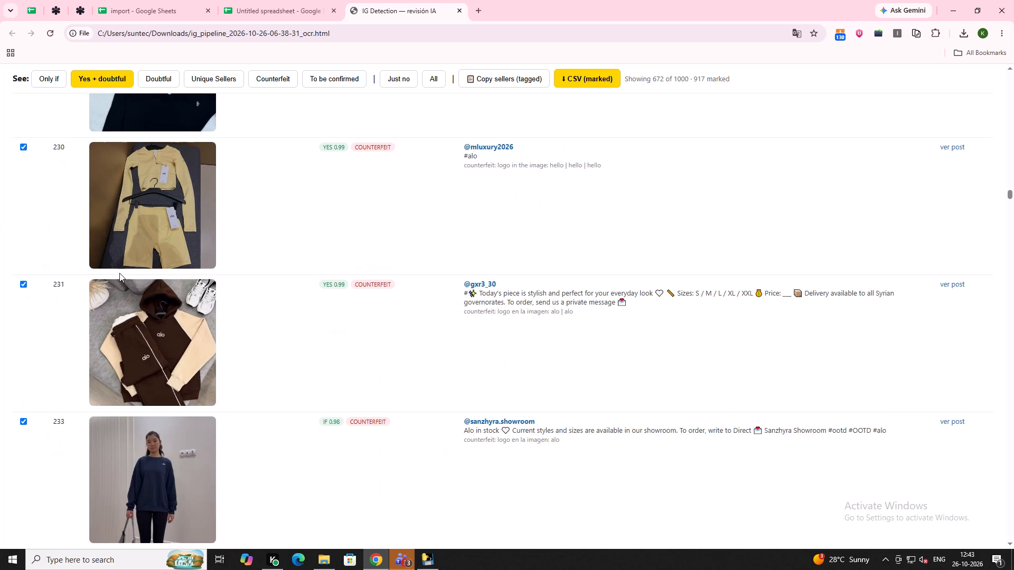
{"action": "scroll", "coordinate": [119, 273], "scroll_direction": "down", "scroll_amount": 5}
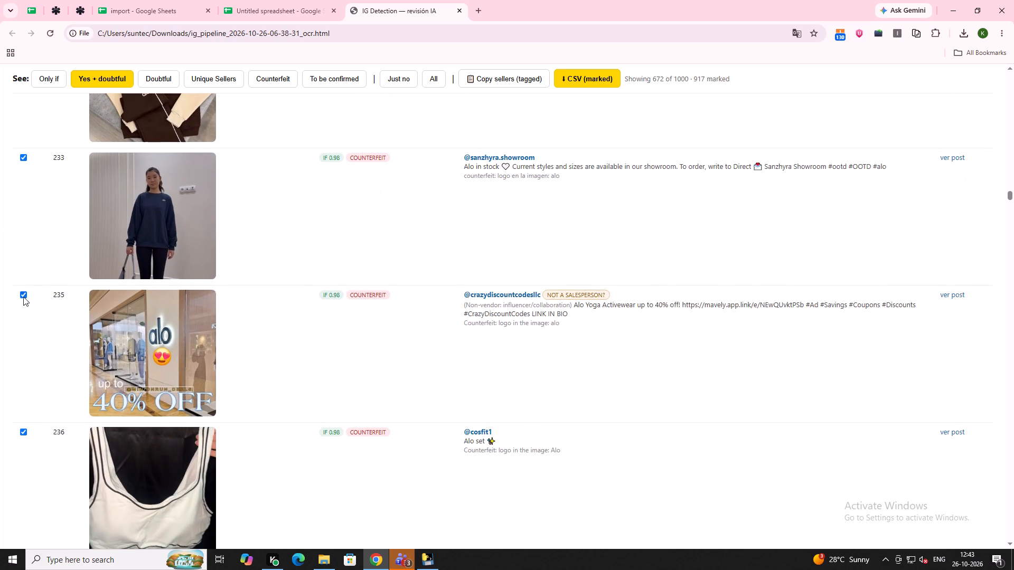
{"action": "left_click", "coordinate": [23, 297]}
Check the listings from number 236 onward and unmark listings 262 and 263, both from verified accounts tagged as not a salesperson.
{"action": "scroll", "coordinate": [40, 290], "scroll_direction": "down", "scroll_amount": 12}
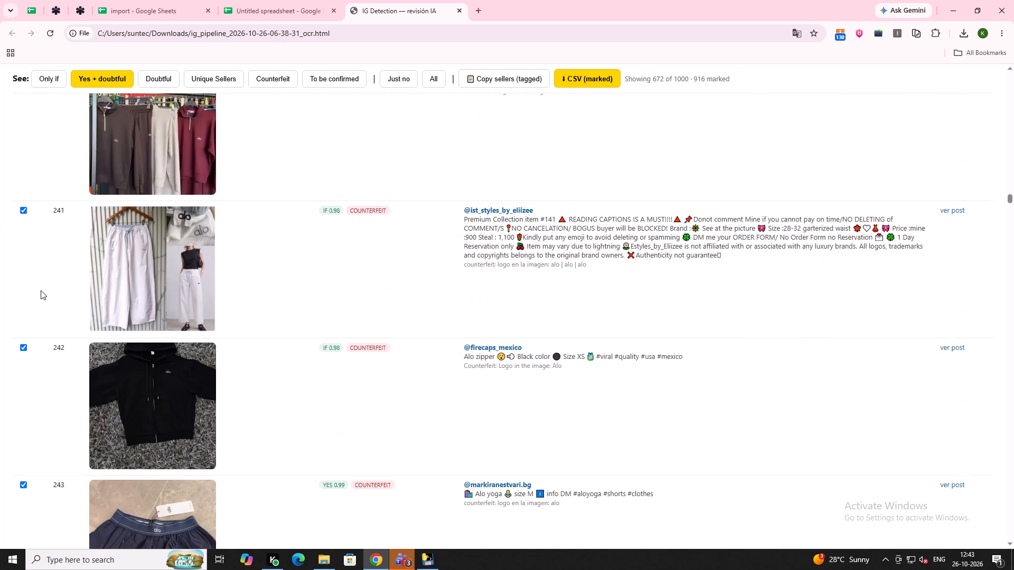
{"action": "scroll", "coordinate": [41, 290], "scroll_direction": "down", "scroll_amount": 12}
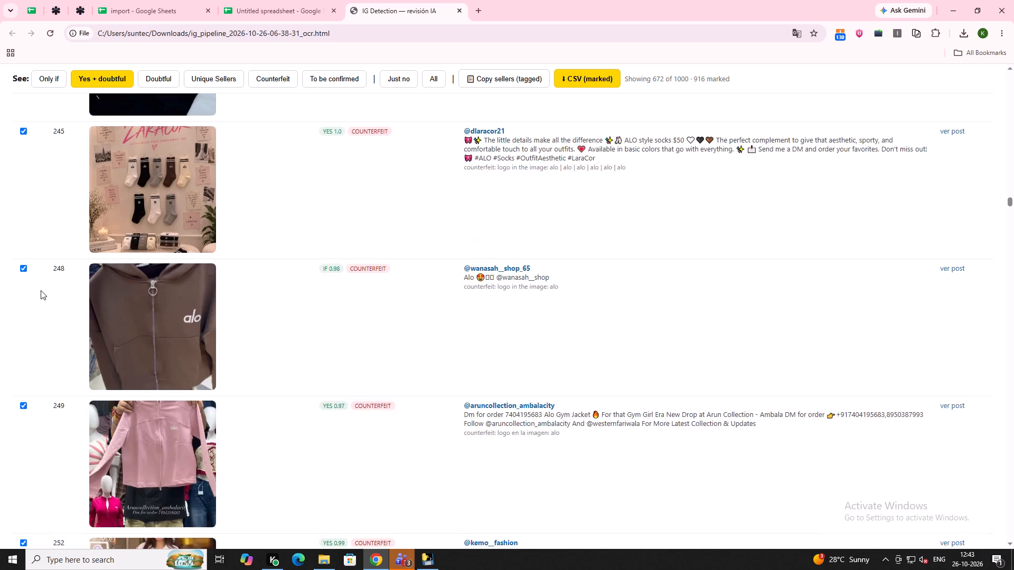
{"action": "scroll", "coordinate": [41, 290], "scroll_direction": "down", "scroll_amount": 15}
{"action": "scroll", "coordinate": [41, 290], "scroll_direction": "down", "scroll_amount": 9}
{"action": "left_click", "coordinate": [17, 229]}
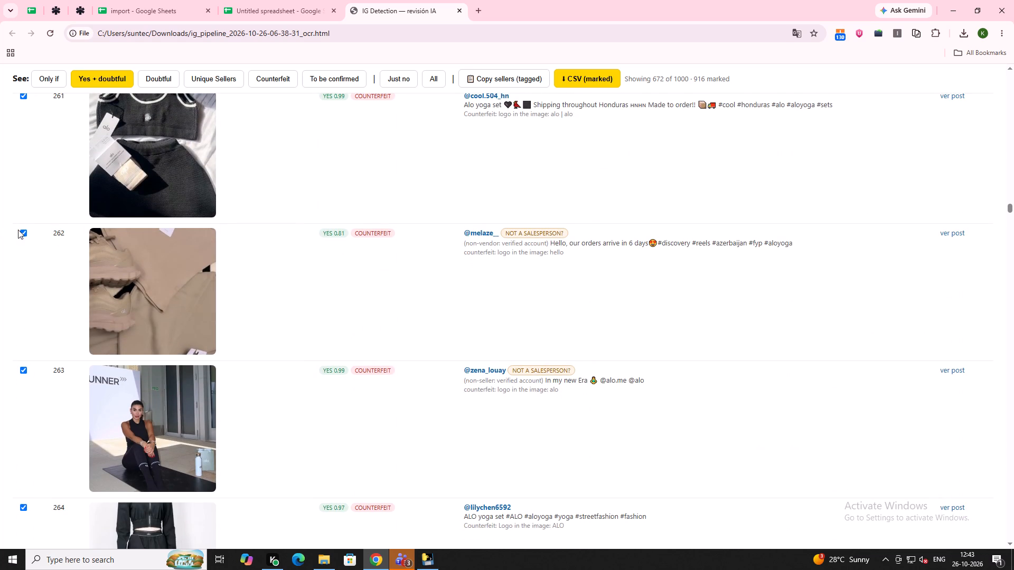
{"action": "left_click", "coordinate": [27, 233]}
{"action": "left_click", "coordinate": [26, 232]}
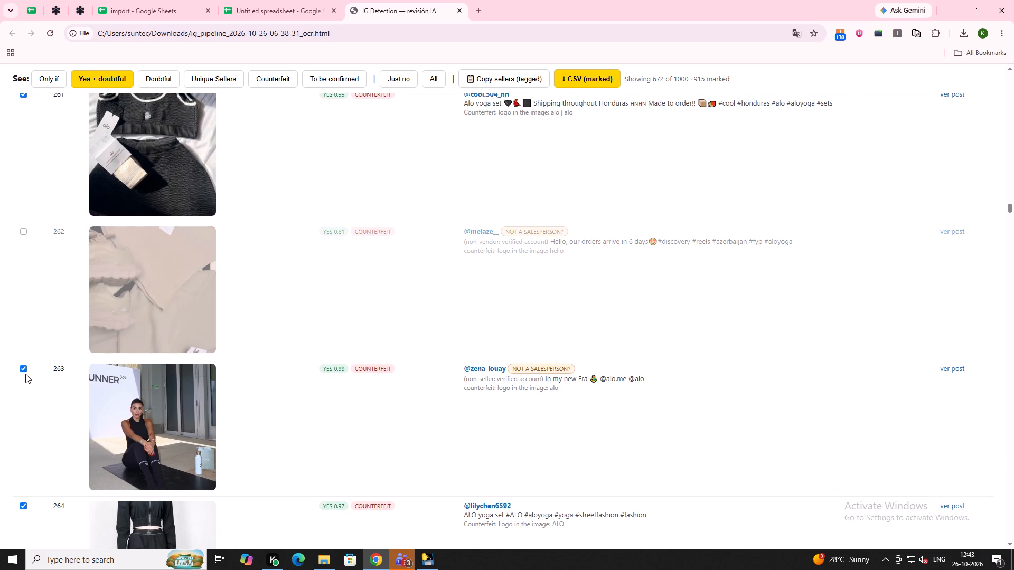
{"action": "left_click", "coordinate": [25, 374]}
{"action": "left_click", "coordinate": [25, 371]}
Examine the listings from number 264 through 269 for accounts that are not sellers.
{"action": "scroll", "coordinate": [56, 337], "scroll_direction": "down", "scroll_amount": 4}
{"action": "scroll", "coordinate": [56, 337], "scroll_direction": "up", "scroll_amount": 1}
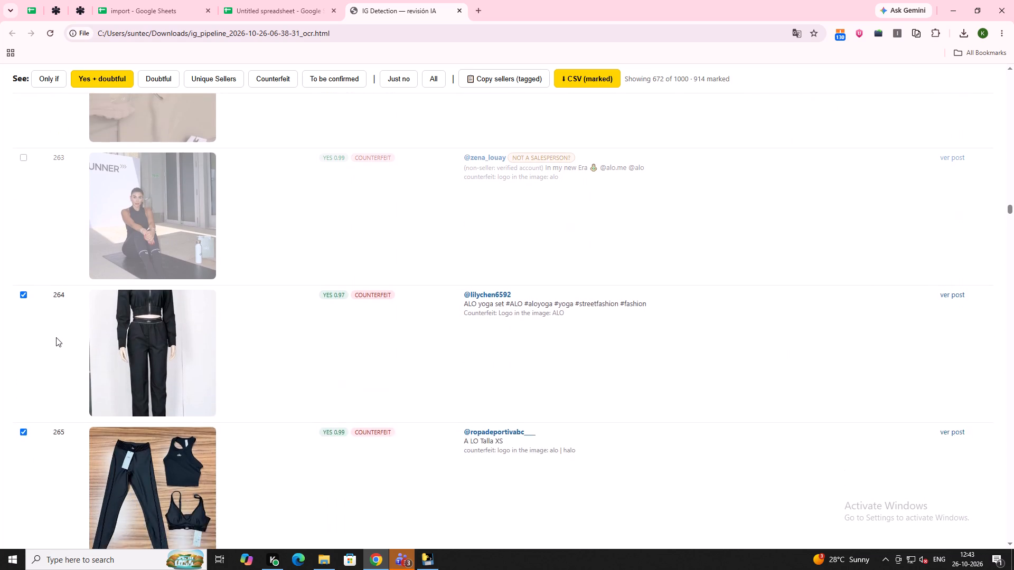
{"action": "scroll", "coordinate": [56, 337], "scroll_direction": "down", "scroll_amount": 8}
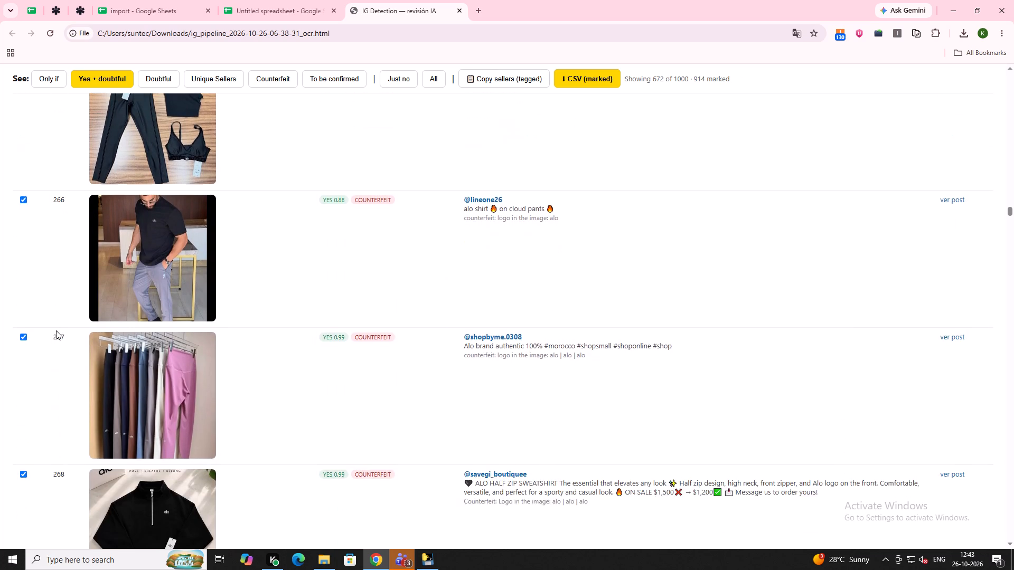
{"action": "scroll", "coordinate": [56, 330], "scroll_direction": "down", "scroll_amount": 3}
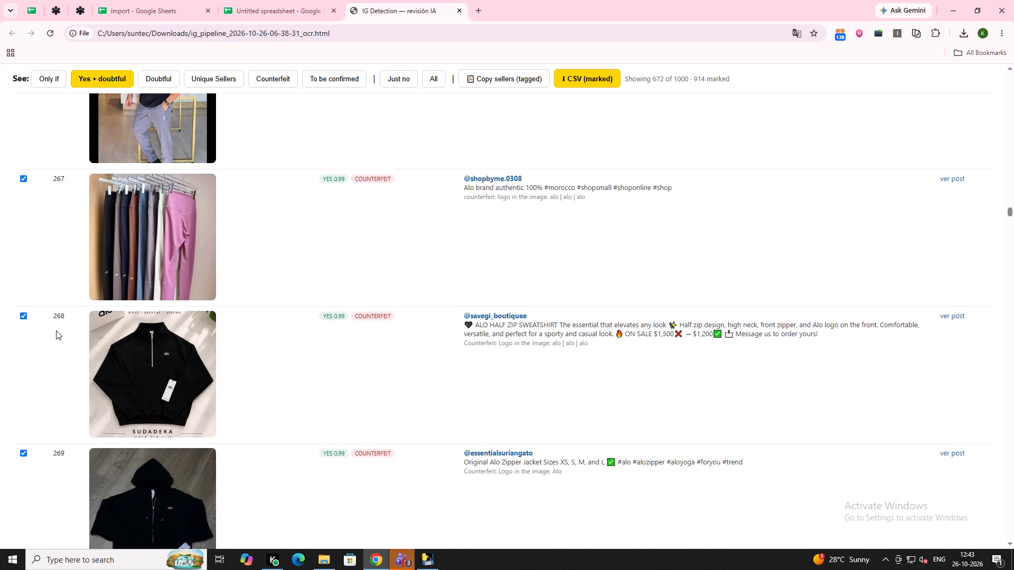
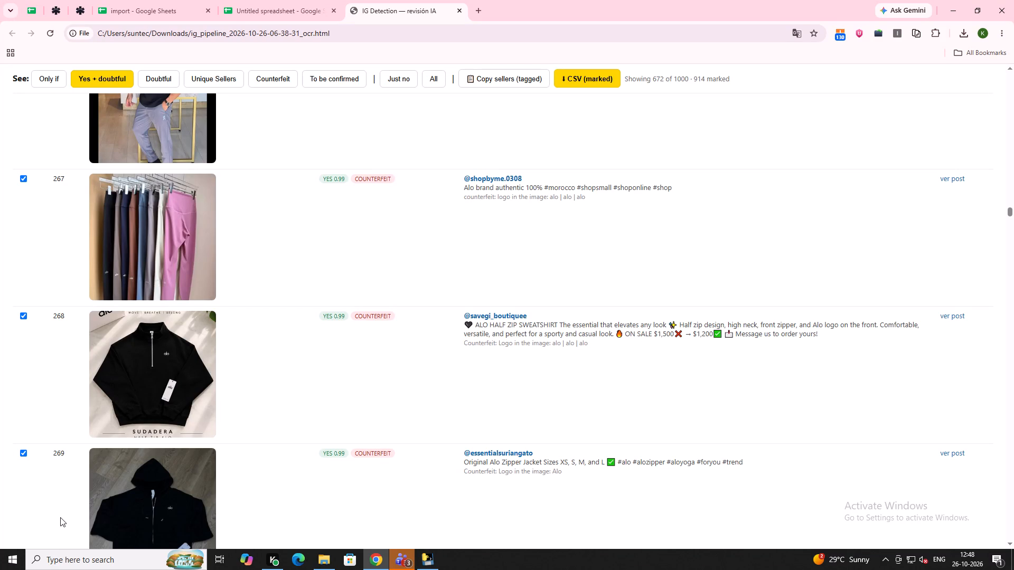
Check the listings from number 268 onward and unmark listings 277 and 284, both from verified accounts tagged as not a salesperson.
{"action": "scroll", "coordinate": [279, 292], "scroll_direction": "down", "scroll_amount": 4}
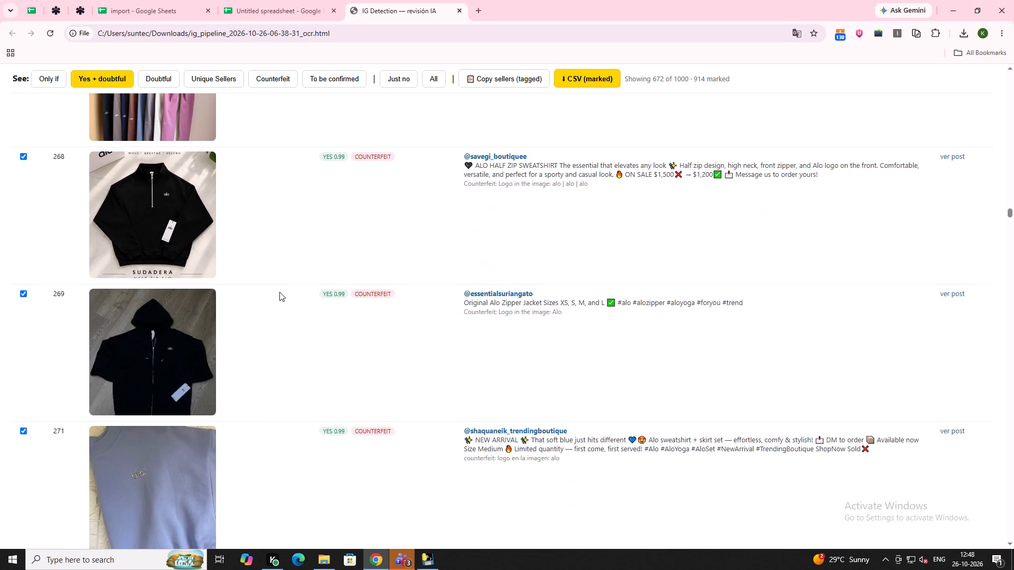
{"action": "scroll", "coordinate": [279, 292], "scroll_direction": "down", "scroll_amount": 8}
{"action": "scroll", "coordinate": [279, 292], "scroll_direction": "up", "scroll_amount": 1}
{"action": "scroll", "coordinate": [279, 292], "scroll_direction": "down", "scroll_amount": 5}
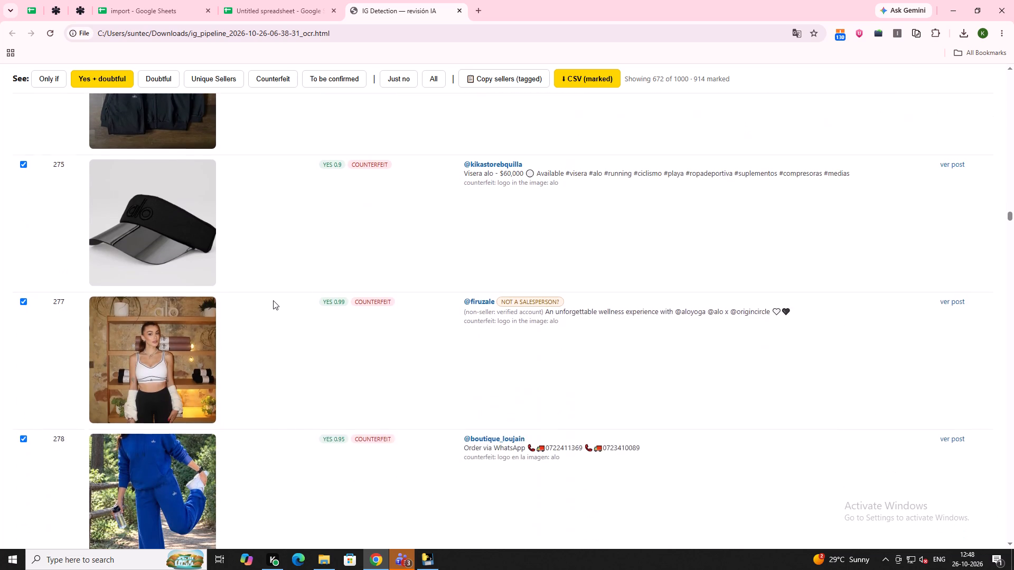
{"action": "left_click", "coordinate": [23, 297]}
{"action": "scroll", "coordinate": [203, 264], "scroll_direction": "down", "scroll_amount": 15}
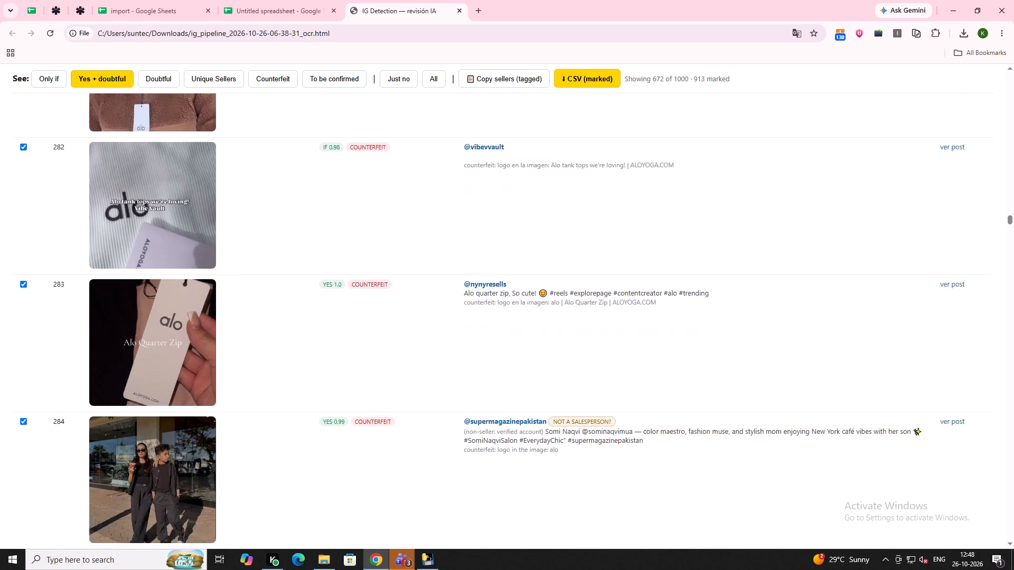
{"action": "left_click", "coordinate": [21, 323]}
Check the listings from number 285 onward and unmark listings 297 and 304, both tagged as not a salesperson.
{"action": "scroll", "coordinate": [139, 313], "scroll_direction": "down", "scroll_amount": 7}
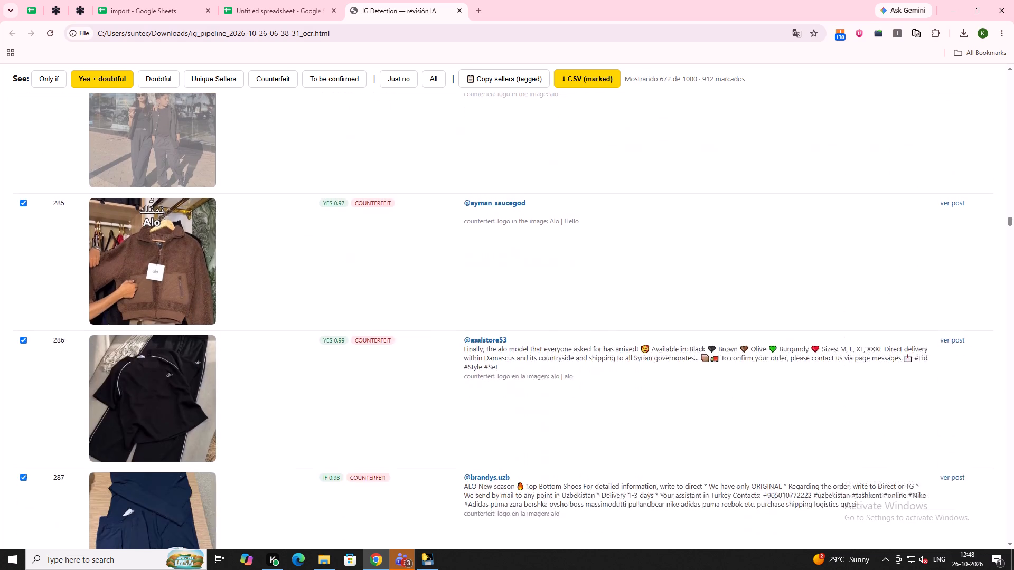
{"action": "scroll", "coordinate": [141, 310], "scroll_direction": "down", "scroll_amount": 18}
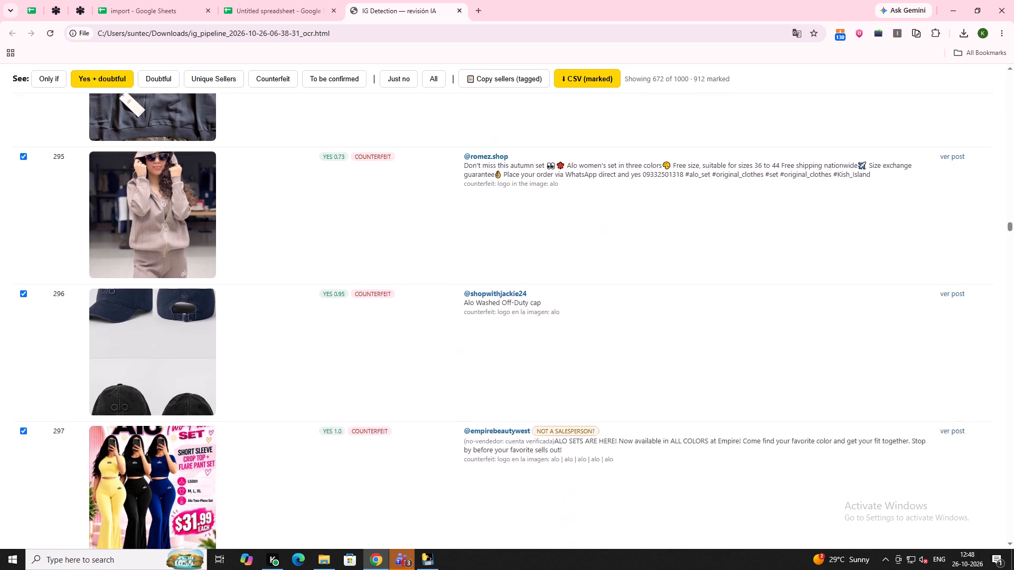
{"action": "scroll", "coordinate": [141, 310], "scroll_direction": "down", "scroll_amount": 2}
{"action": "left_click", "coordinate": [21, 270]}
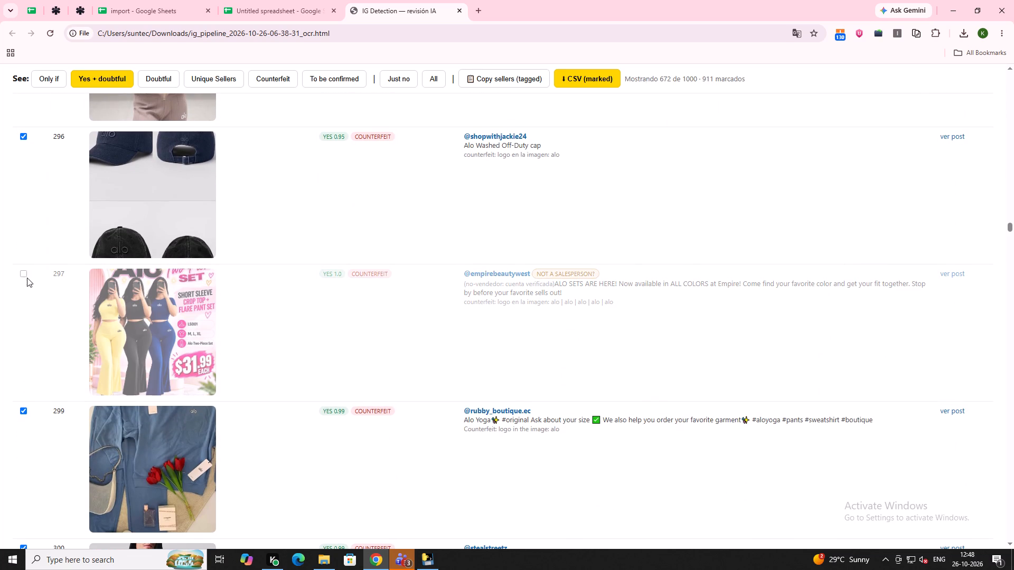
{"action": "scroll", "coordinate": [74, 283], "scroll_direction": "down", "scroll_amount": 8}
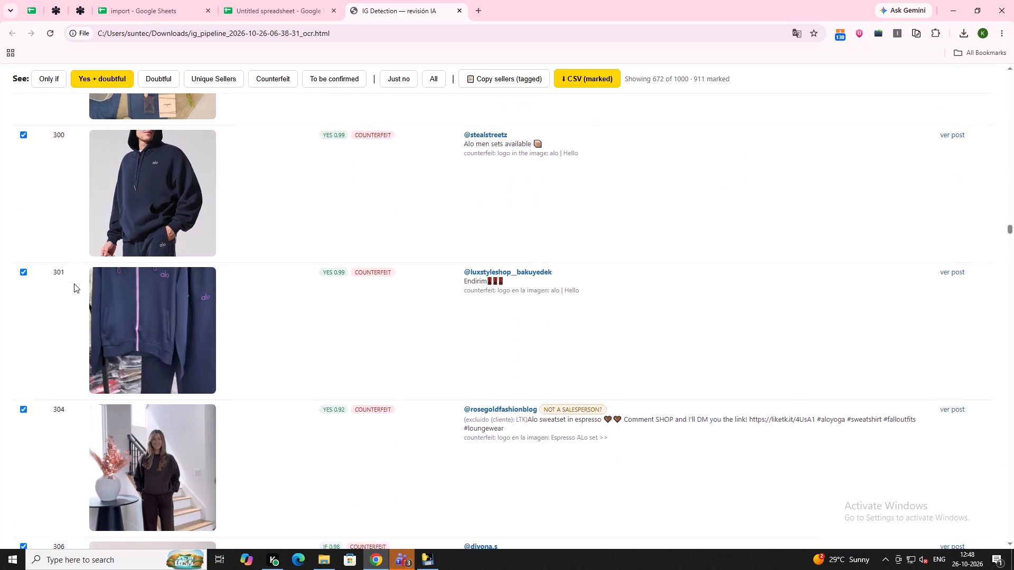
{"action": "scroll", "coordinate": [74, 283], "scroll_direction": "down", "scroll_amount": 1}
{"action": "left_click", "coordinate": [26, 346]}
{"action": "scroll", "coordinate": [94, 321], "scroll_direction": "down", "scroll_amount": 3}
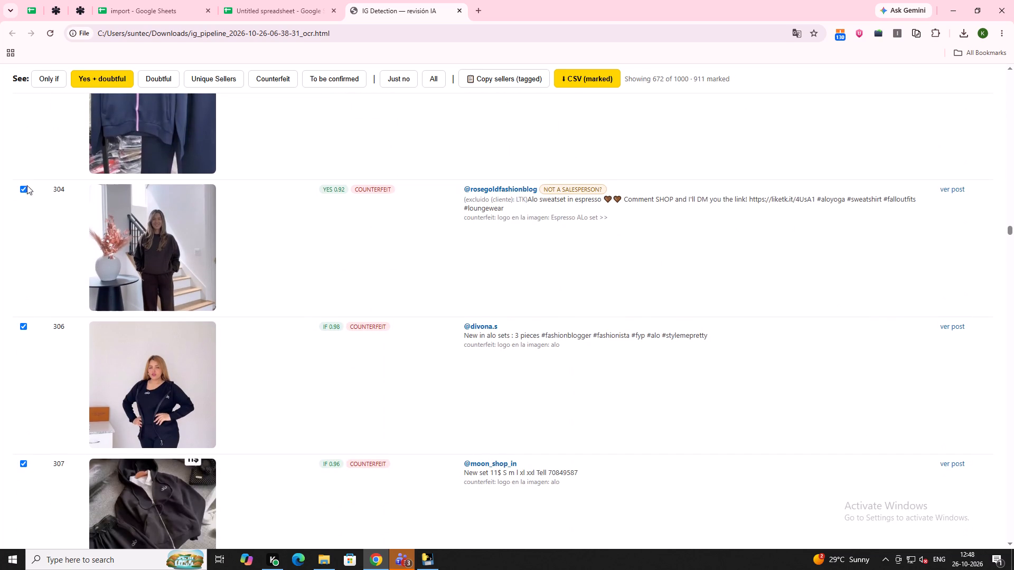
{"action": "left_click", "coordinate": [20, 193]}
{"action": "left_click", "coordinate": [30, 187]}
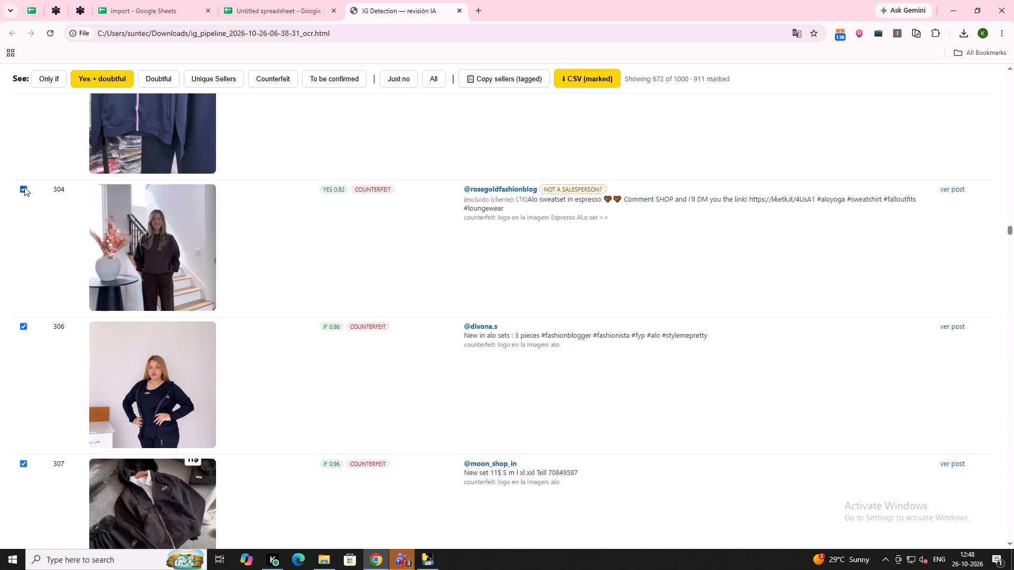
{"action": "left_click", "coordinate": [24, 187]}
Examine the listings from number 306 through 326 for accounts that are not sellers.
{"action": "scroll", "coordinate": [87, 220], "scroll_direction": "down", "scroll_amount": 6}
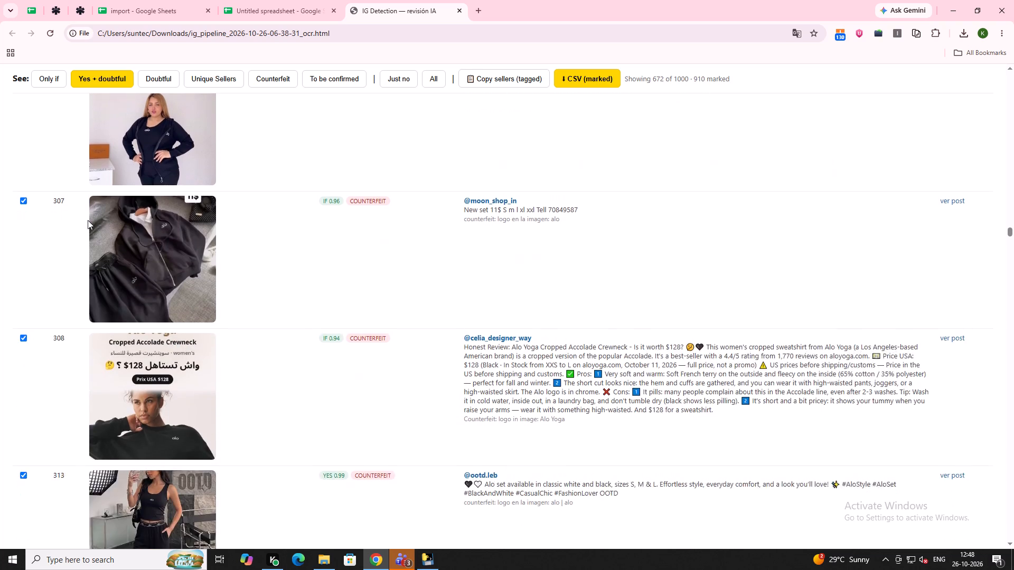
{"action": "scroll", "coordinate": [88, 220], "scroll_direction": "down", "scroll_amount": 8}
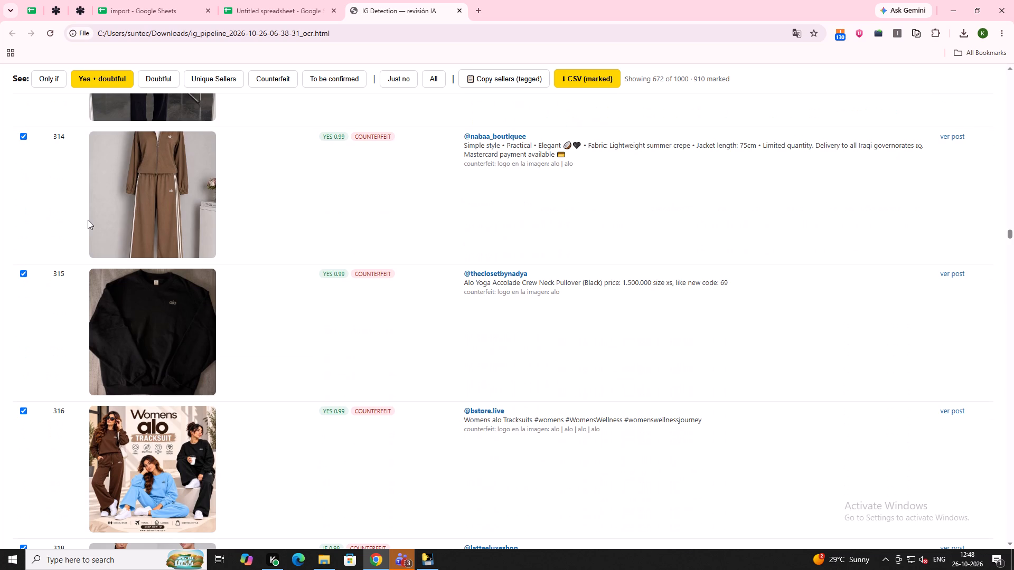
{"action": "scroll", "coordinate": [88, 220], "scroll_direction": "down", "scroll_amount": 3}
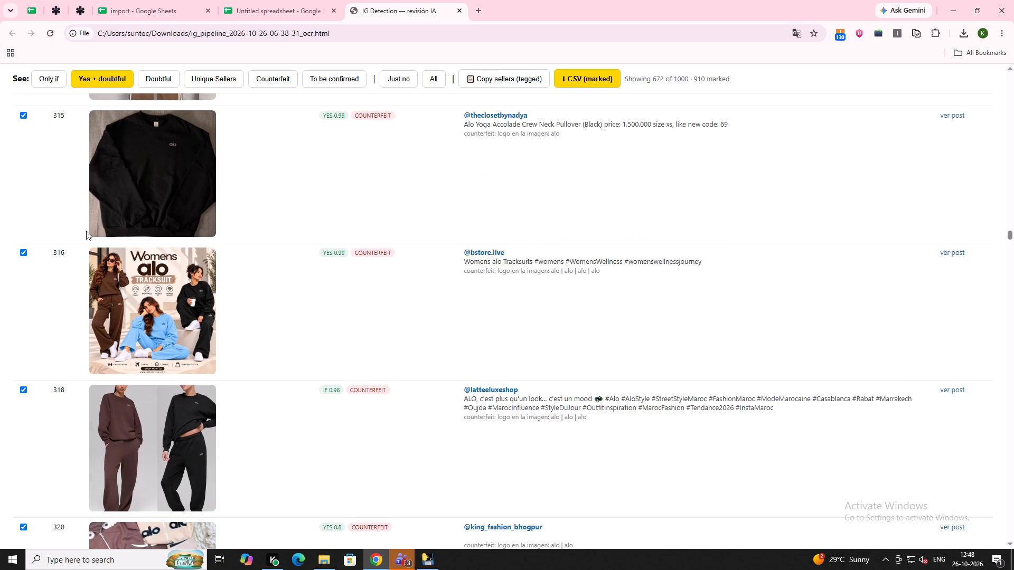
{"action": "scroll", "coordinate": [86, 231], "scroll_direction": "down", "scroll_amount": 4}
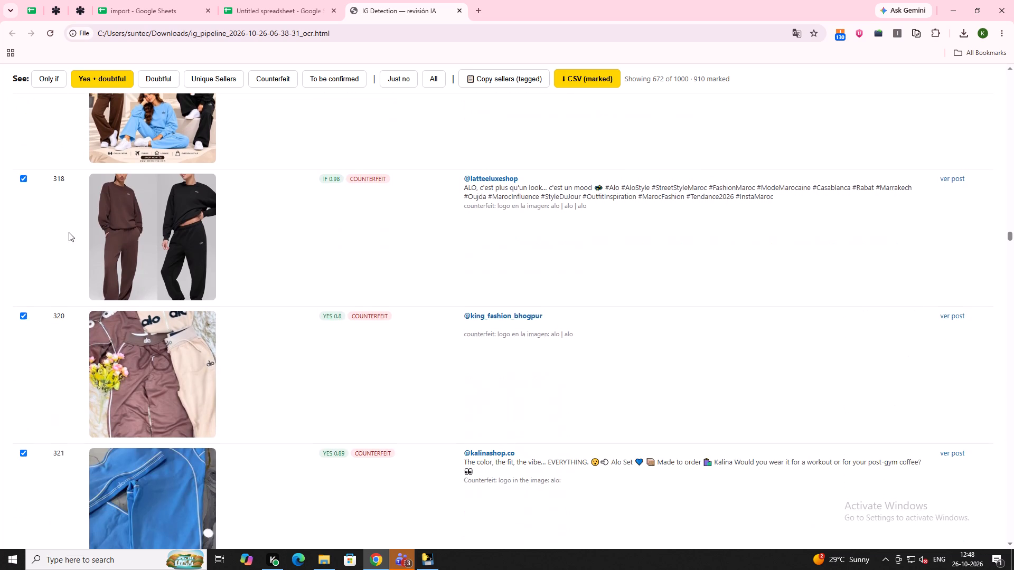
{"action": "scroll", "coordinate": [69, 232], "scroll_direction": "down", "scroll_amount": 7}
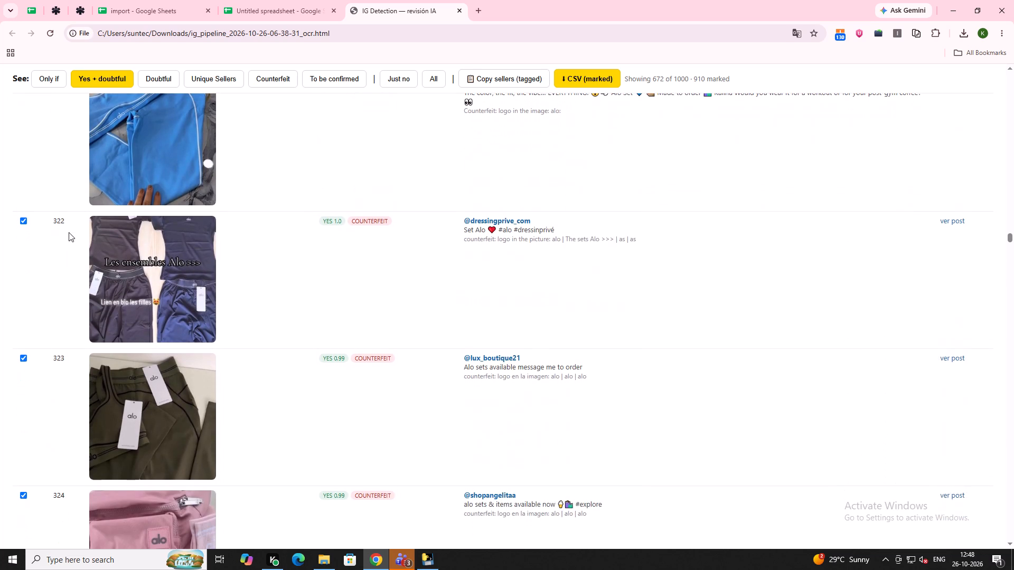
{"action": "scroll", "coordinate": [69, 232], "scroll_direction": "down", "scroll_amount": 3}
{"action": "scroll", "coordinate": [121, 271], "scroll_direction": "down", "scroll_amount": 2}
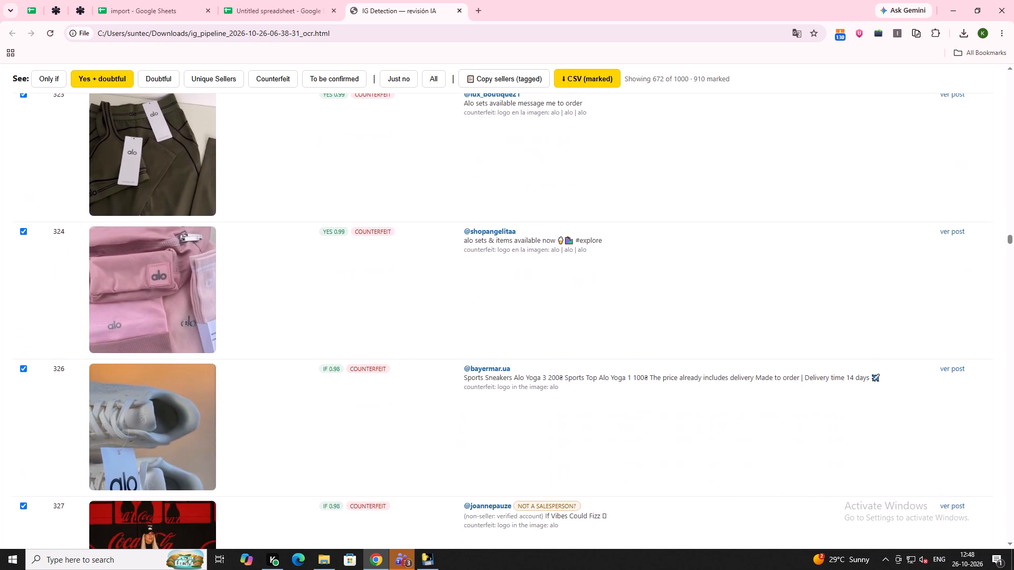
Unmark listings 327, 328, 331, 332 and 333, the verified and LTK accounts tagged as not a salesperson.
{"action": "scroll", "coordinate": [121, 271], "scroll_direction": "down", "scroll_amount": 4}
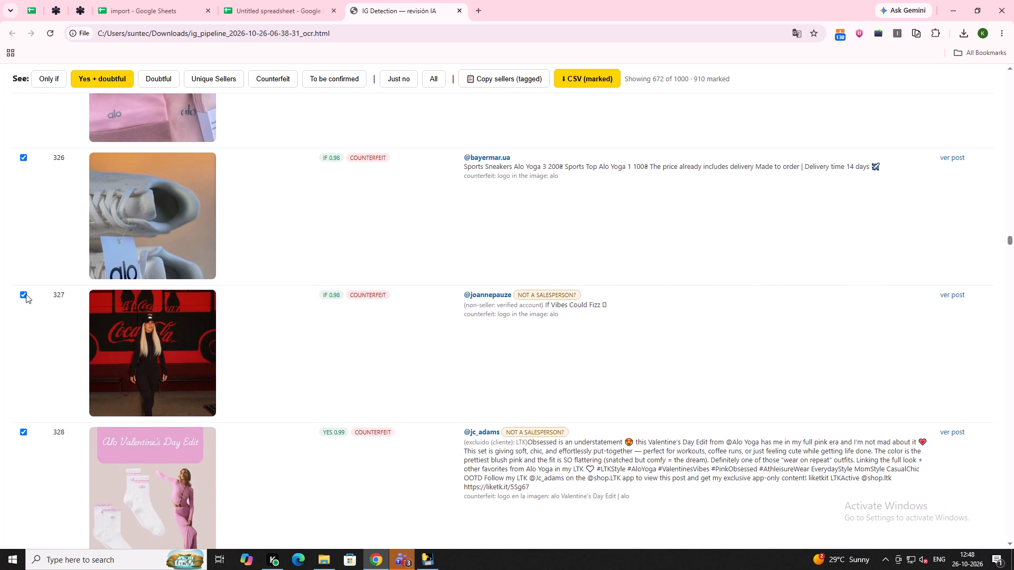
{"action": "left_click", "coordinate": [26, 294]}
{"action": "scroll", "coordinate": [34, 297], "scroll_direction": "down", "scroll_amount": 2}
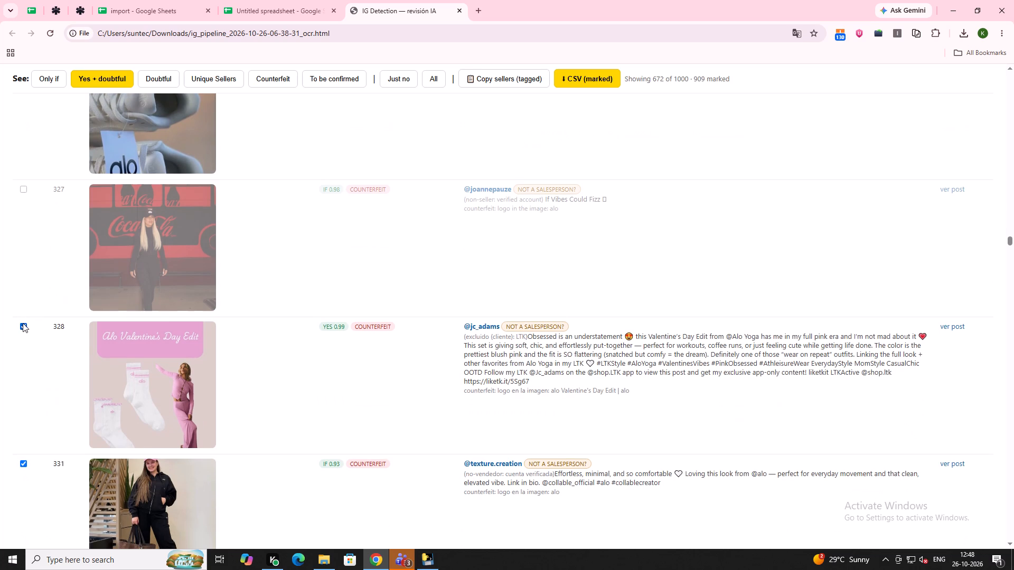
{"action": "left_click", "coordinate": [24, 323]}
{"action": "left_click", "coordinate": [22, 463]}
{"action": "scroll", "coordinate": [127, 382], "scroll_direction": "down", "scroll_amount": 4}
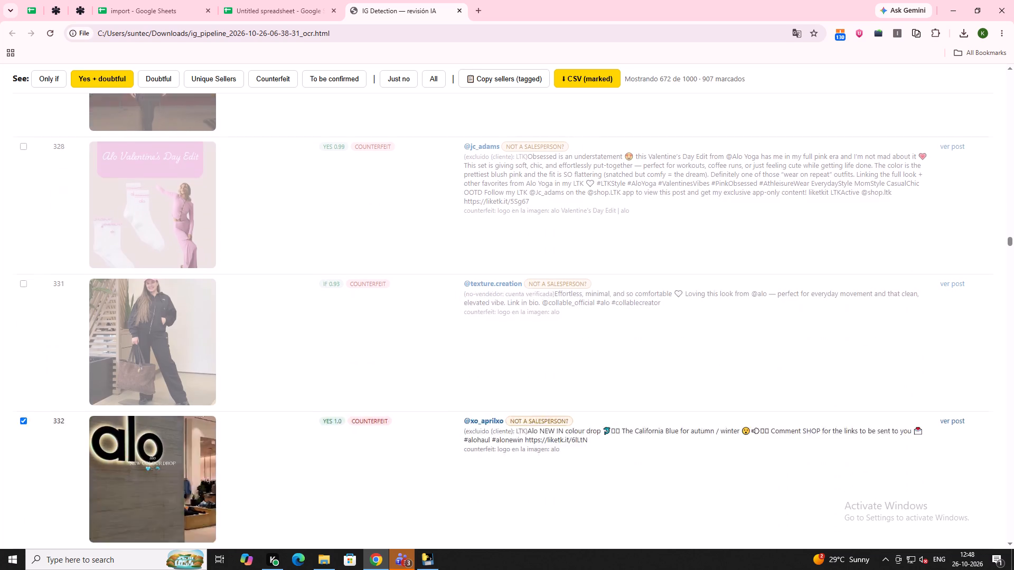
{"action": "scroll", "coordinate": [127, 382], "scroll_direction": "down", "scroll_amount": 3}
{"action": "left_click", "coordinate": [25, 234]}
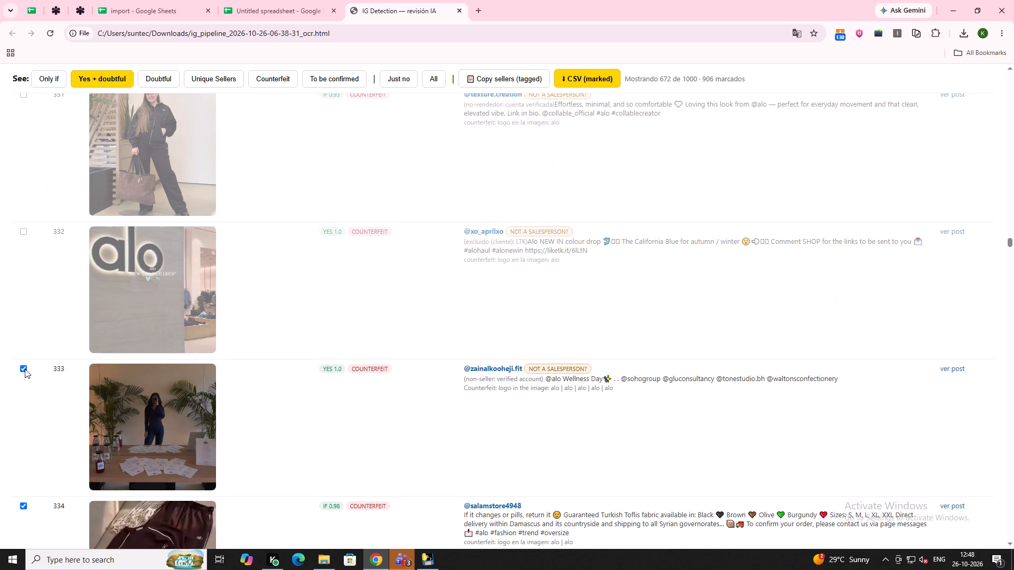
{"action": "left_click", "coordinate": [24, 369]}
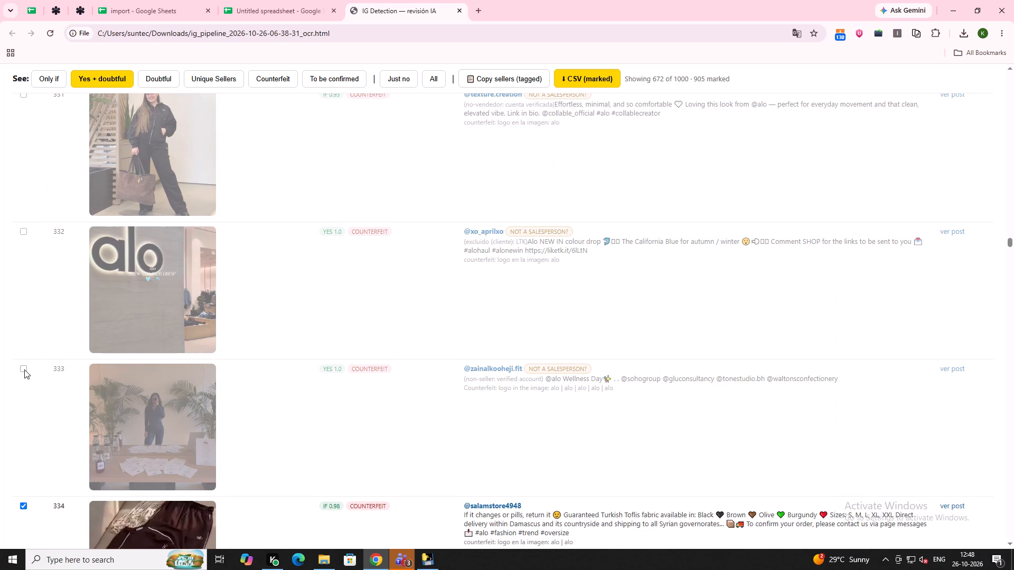
Check the listings from number 334 onward and unmark listings 355 and 359, both from verified accounts tagged as not a salesperson.
{"action": "scroll", "coordinate": [147, 324], "scroll_direction": "down", "scroll_amount": 7}
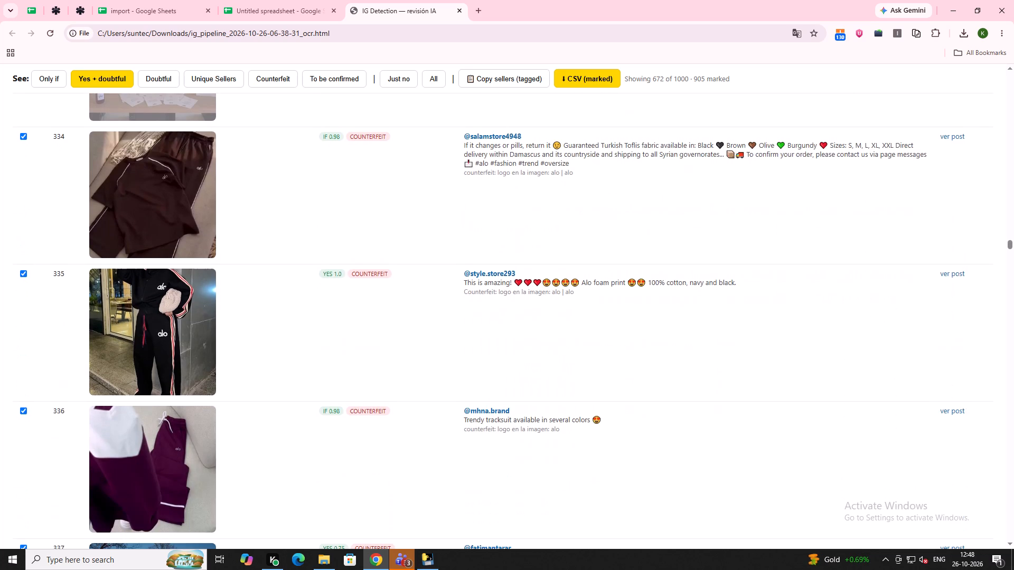
{"action": "scroll", "coordinate": [147, 324], "scroll_direction": "down", "scroll_amount": 16}
{"action": "scroll", "coordinate": [147, 324], "scroll_direction": "down", "scroll_amount": 11}
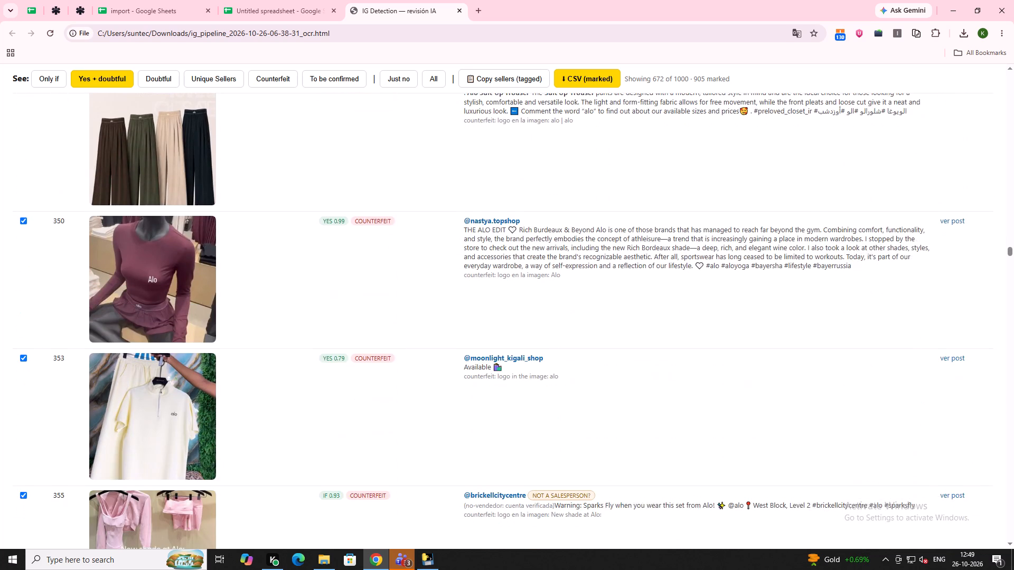
{"action": "scroll", "coordinate": [147, 324], "scroll_direction": "down", "scroll_amount": 3}
{"action": "left_click", "coordinate": [25, 336]}
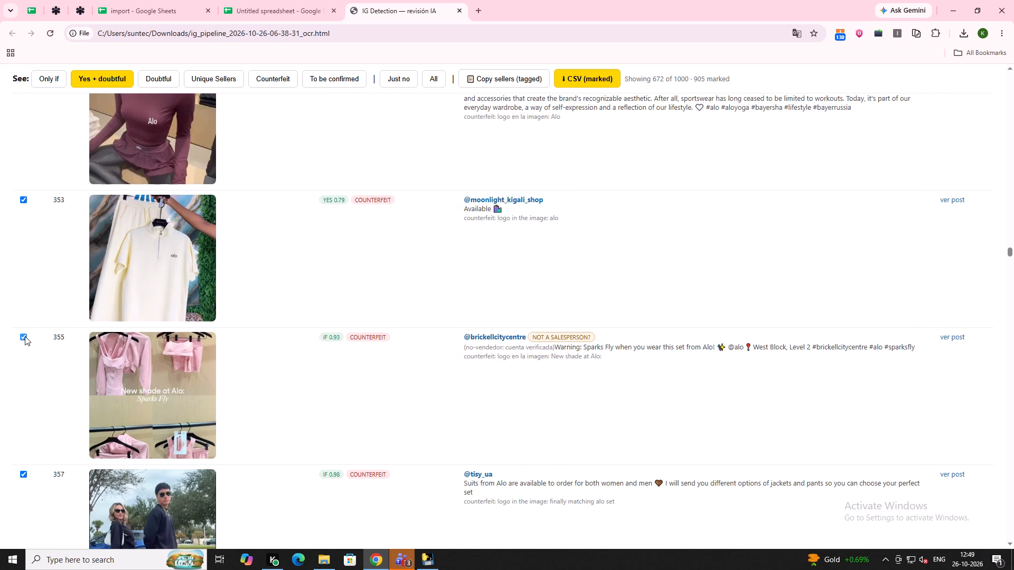
{"action": "scroll", "coordinate": [38, 344], "scroll_direction": "down", "scroll_amount": 5}
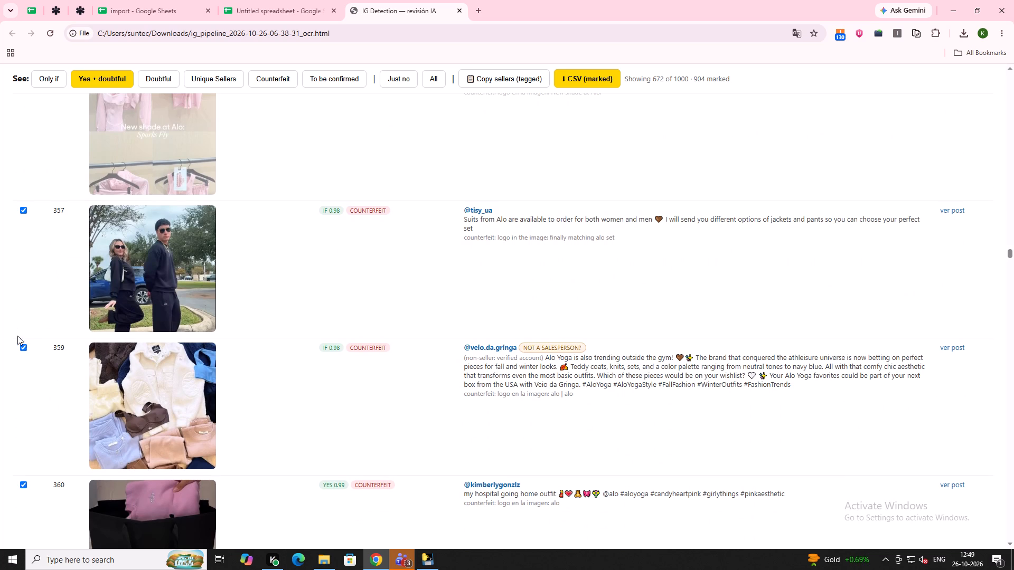
{"action": "left_click", "coordinate": [17, 351]}
{"action": "left_click", "coordinate": [24, 349]}
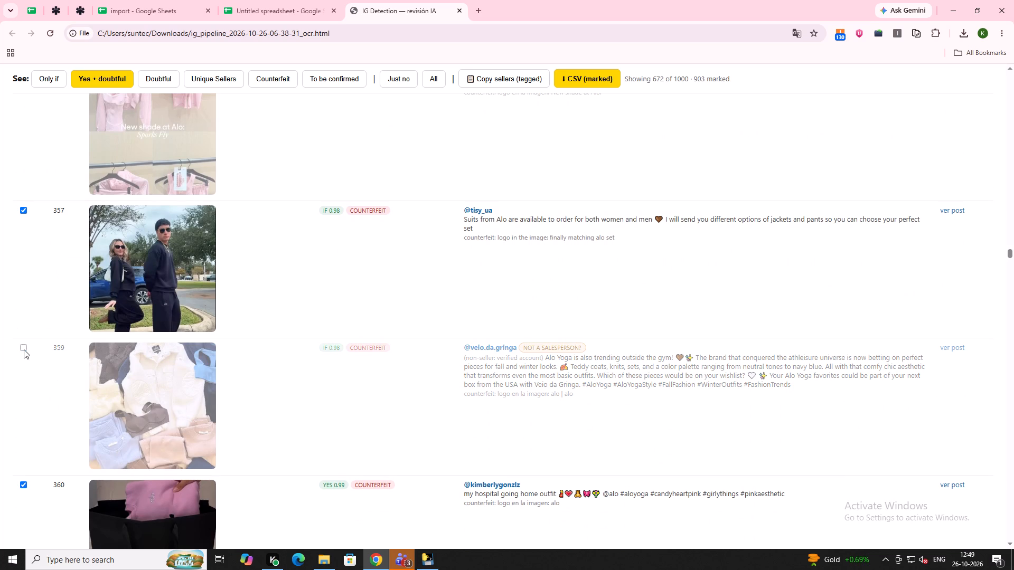
Check the listings from number 360 onward and unmark listing 373, the matching hoodies post tagged as not a salesperson.
{"action": "scroll", "coordinate": [24, 349], "scroll_direction": "down", "scroll_amount": 5}
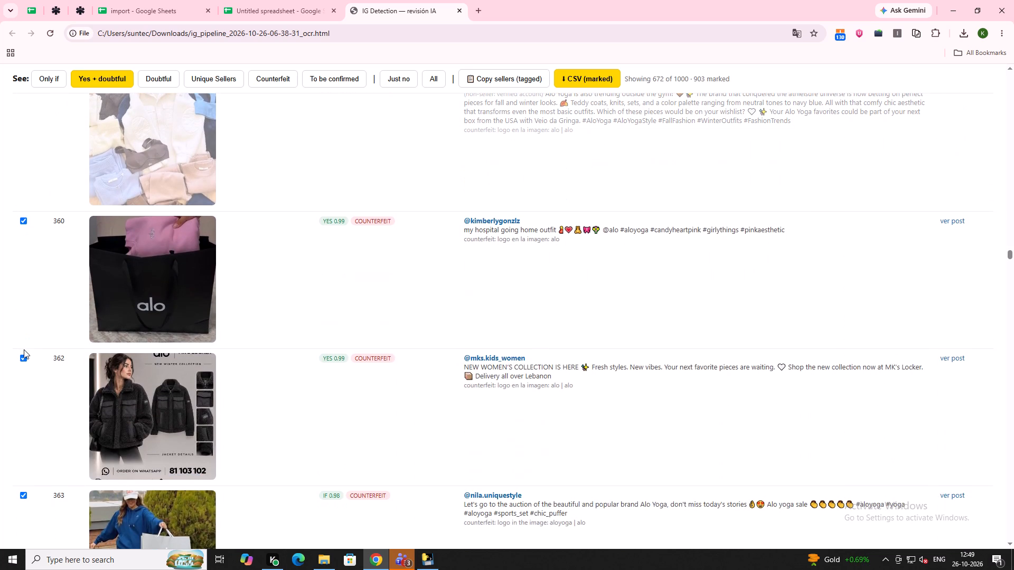
{"action": "scroll", "coordinate": [24, 349], "scroll_direction": "down", "scroll_amount": 10}
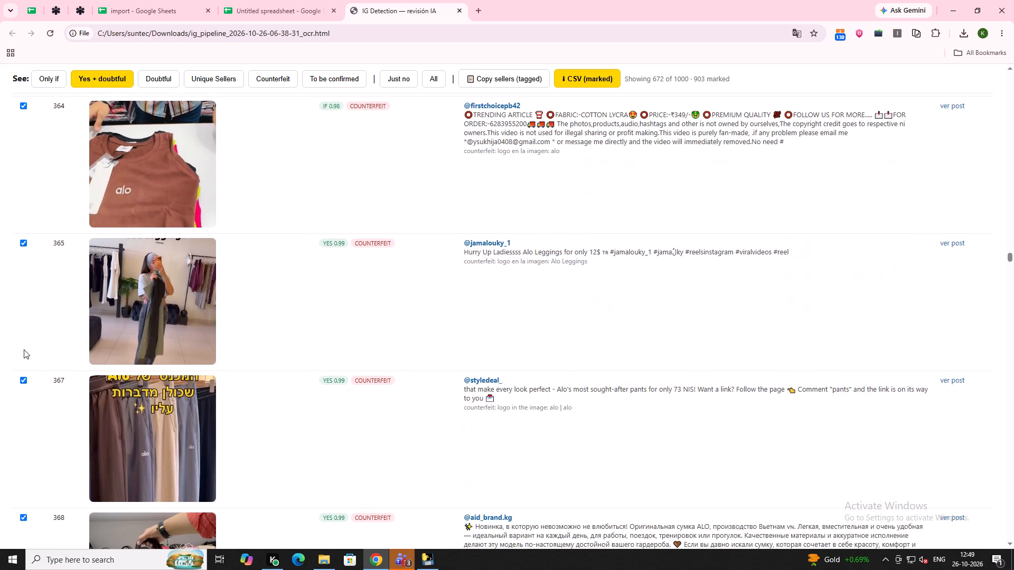
{"action": "scroll", "coordinate": [24, 349], "scroll_direction": "up", "scroll_amount": 5}
{"action": "scroll", "coordinate": [24, 349], "scroll_direction": "down", "scroll_amount": 7}
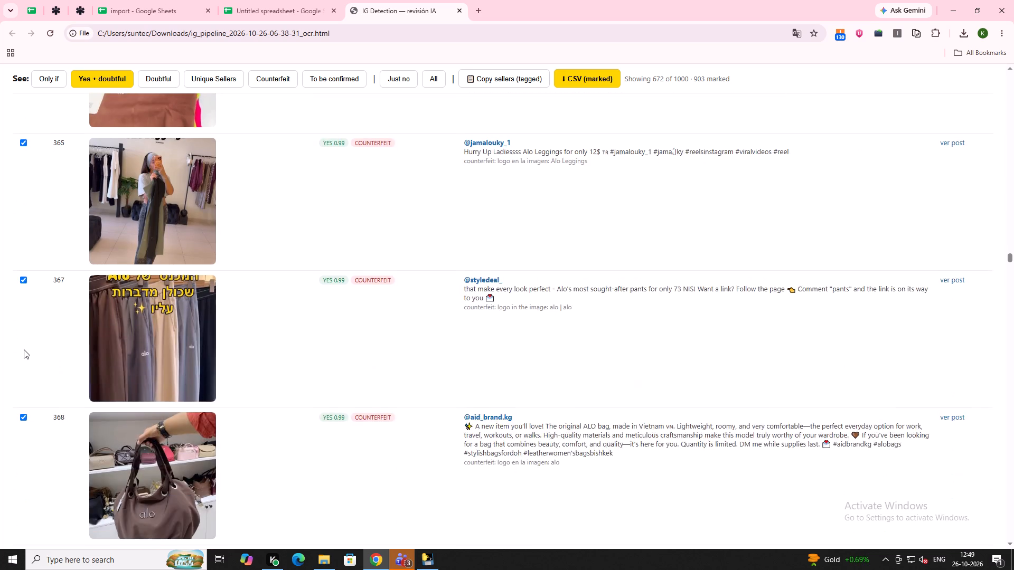
{"action": "scroll", "coordinate": [24, 349], "scroll_direction": "down", "scroll_amount": 11}
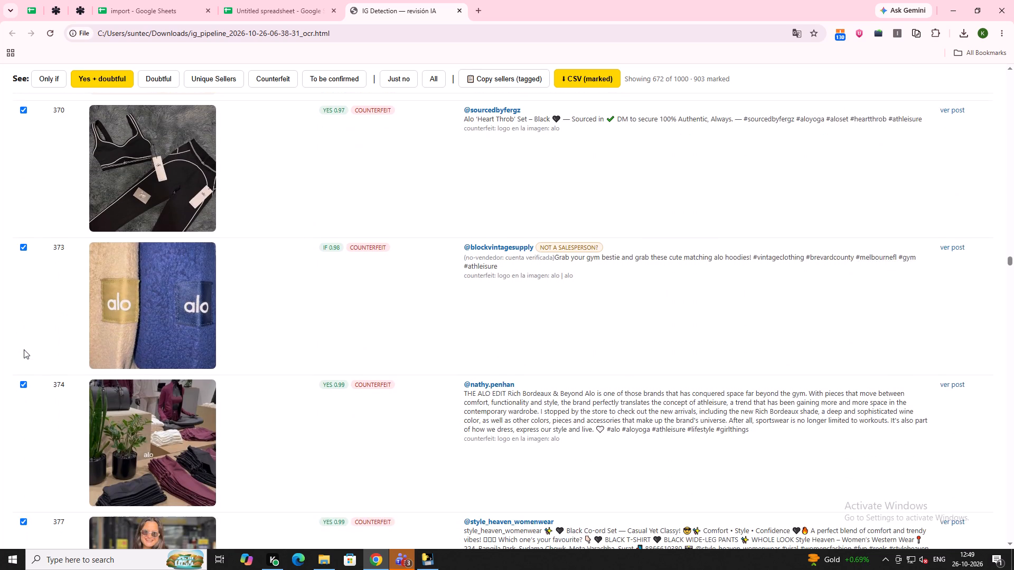
{"action": "left_click", "coordinate": [22, 240]}
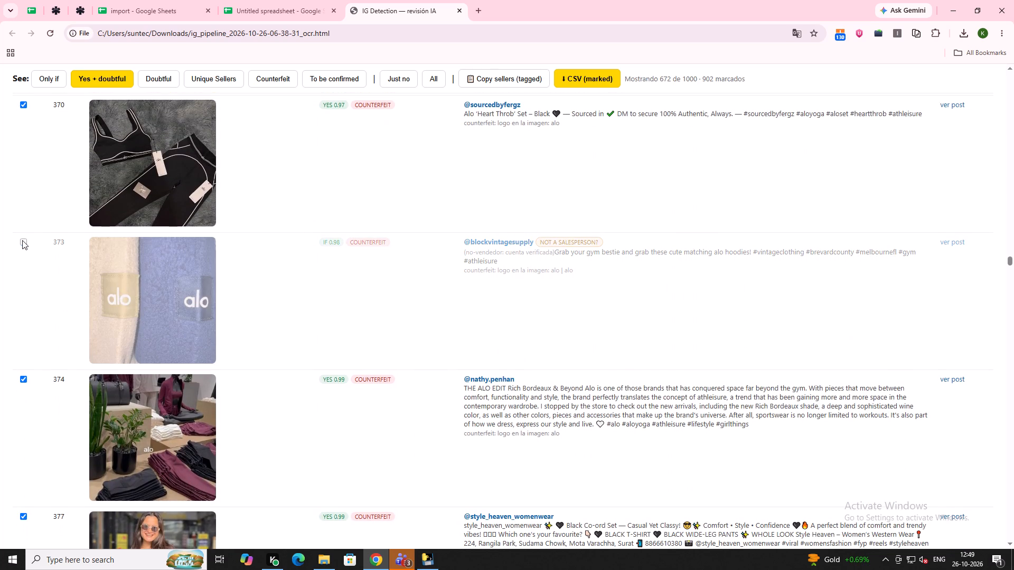
Check the listings from number 374 onward and unmark listings 379, 380 and 383, all from verified accounts tagged as not a salesperson.
{"action": "scroll", "coordinate": [22, 242], "scroll_direction": "down", "scroll_amount": 8}
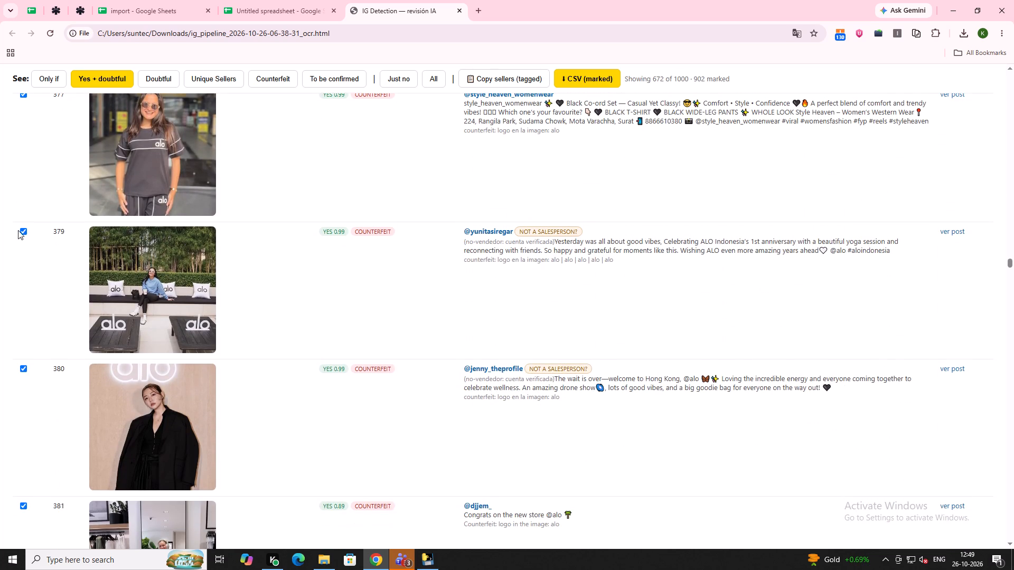
{"action": "left_click", "coordinate": [23, 232]}
{"action": "left_click", "coordinate": [25, 367]}
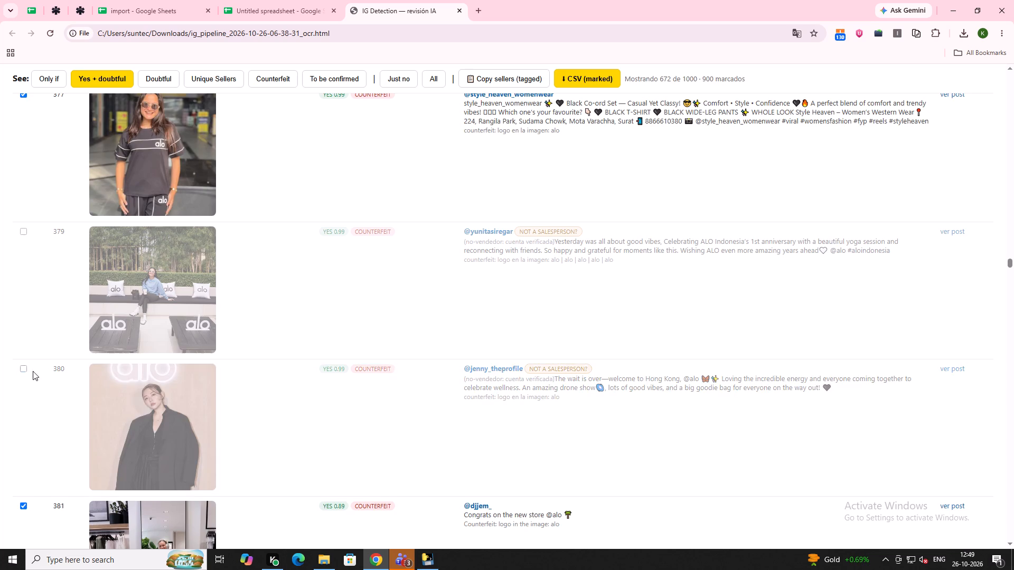
{"action": "scroll", "coordinate": [41, 374], "scroll_direction": "down", "scroll_amount": 9}
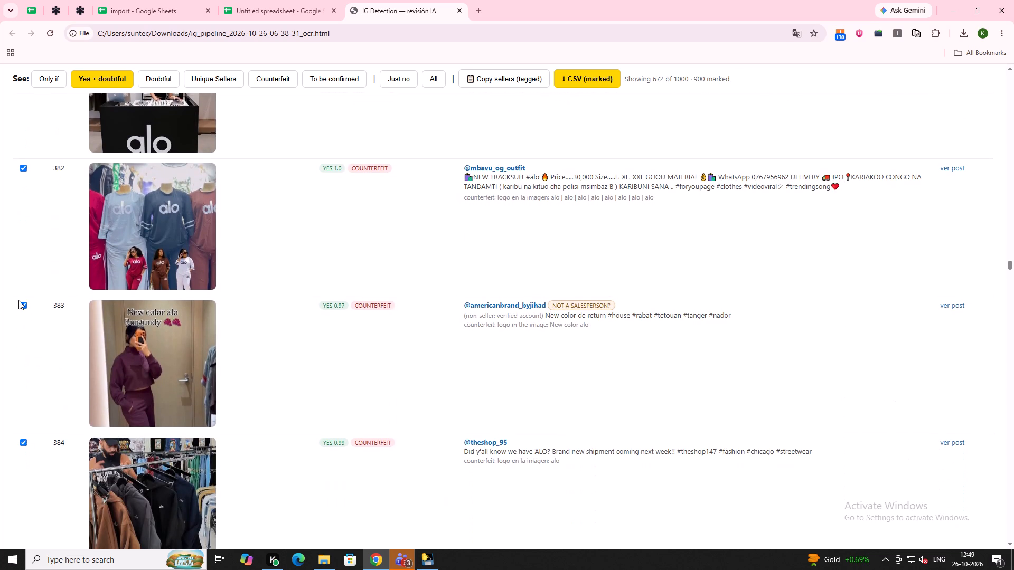
{"action": "left_click", "coordinate": [20, 306]}
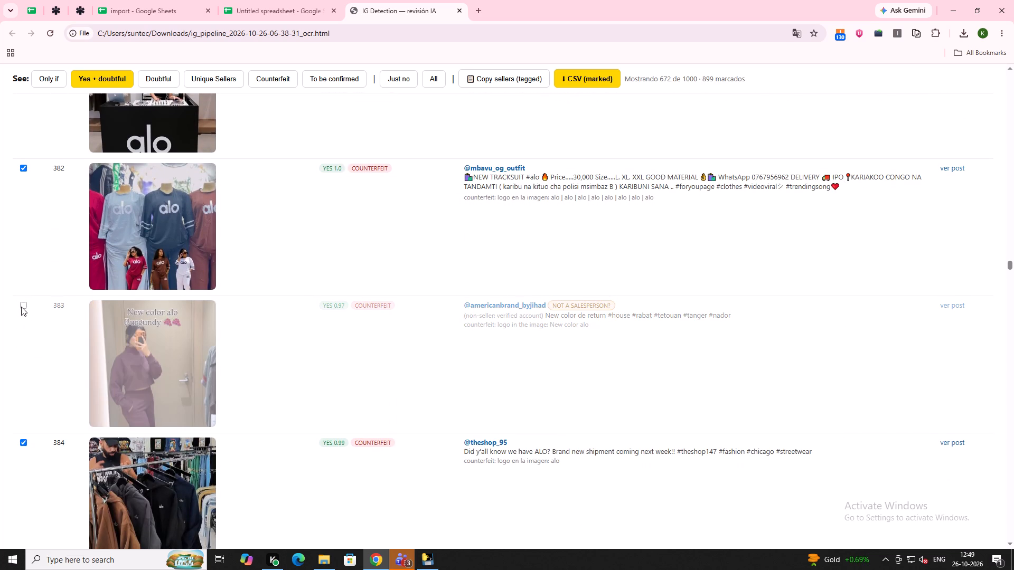
Check the listings from number 384 onward and unmark listings 387 and 392, both from verified accounts tagged as not a salesperson.
{"action": "scroll", "coordinate": [21, 307], "scroll_direction": "down", "scroll_amount": 4}
{"action": "scroll", "coordinate": [104, 289], "scroll_direction": "down", "scroll_amount": 4}
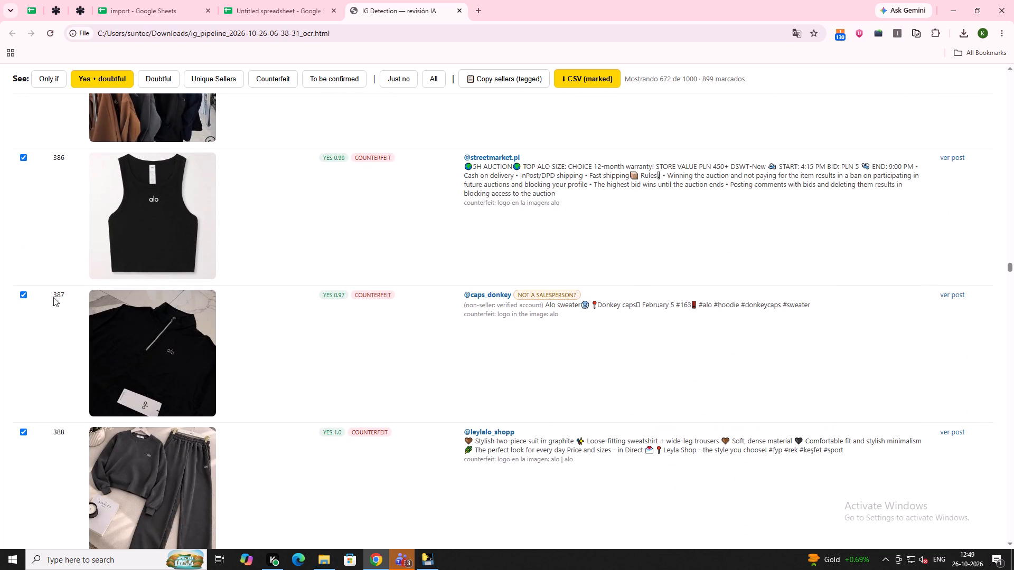
{"action": "left_click", "coordinate": [23, 294]}
{"action": "scroll", "coordinate": [26, 295], "scroll_direction": "down", "scroll_amount": 6}
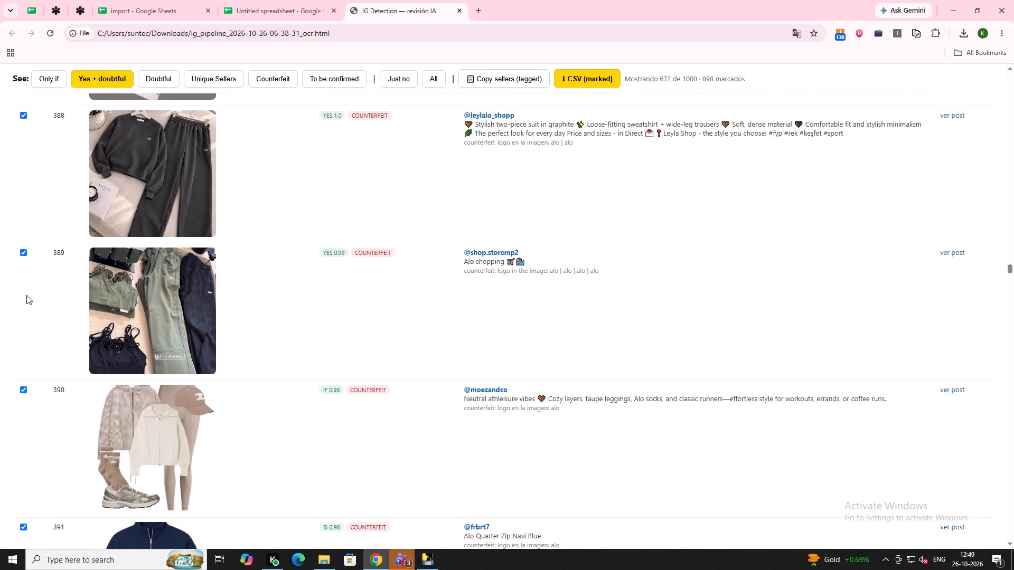
{"action": "scroll", "coordinate": [26, 295], "scroll_direction": "down", "scroll_amount": 8}
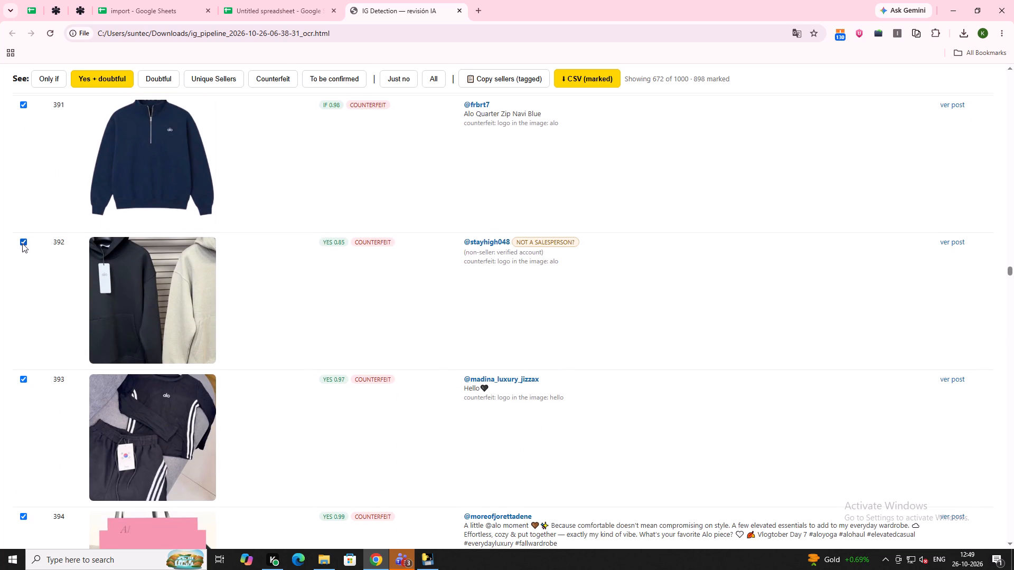
{"action": "left_click", "coordinate": [22, 244]}
Unmark listings 397 and 405, both tagged as not a salesperson, and listing 407, the Alo store post at The Avenues.
{"action": "scroll", "coordinate": [22, 244], "scroll_direction": "down", "scroll_amount": 7}
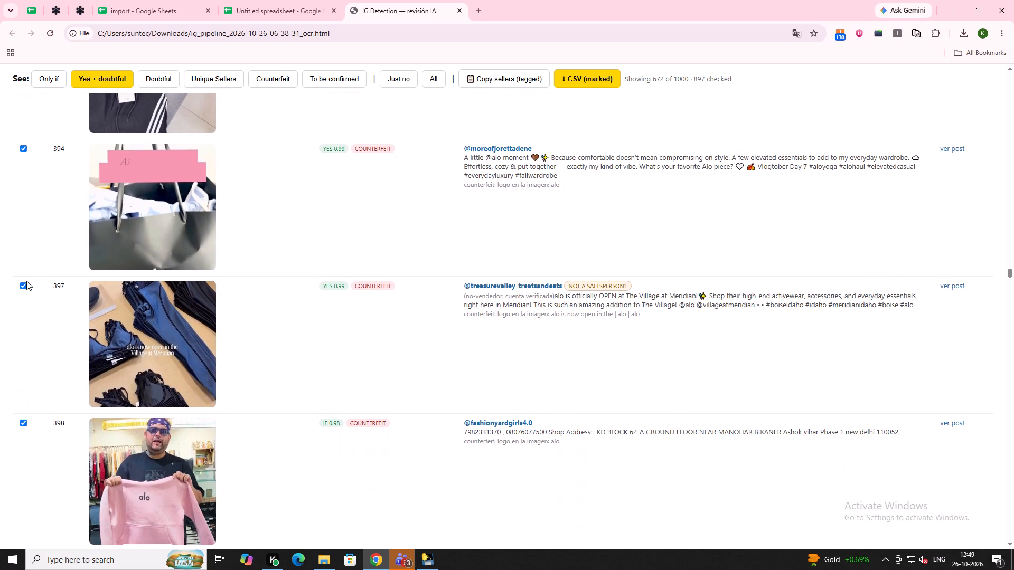
{"action": "left_click", "coordinate": [26, 282]}
{"action": "scroll", "coordinate": [26, 282], "scroll_direction": "down", "scroll_amount": 10}
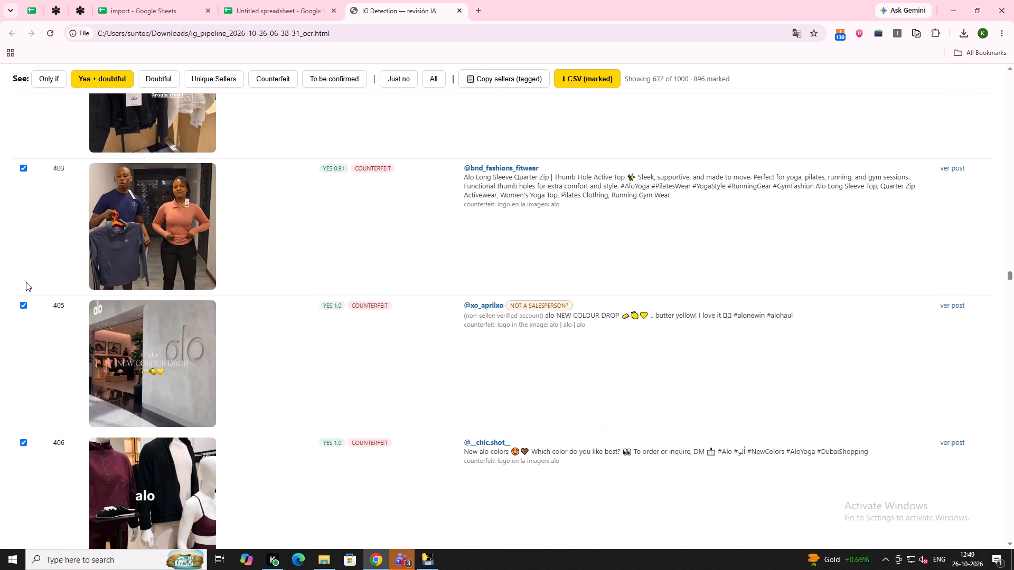
{"action": "left_click", "coordinate": [23, 305]}
{"action": "scroll", "coordinate": [23, 305], "scroll_direction": "down", "scroll_amount": 4}
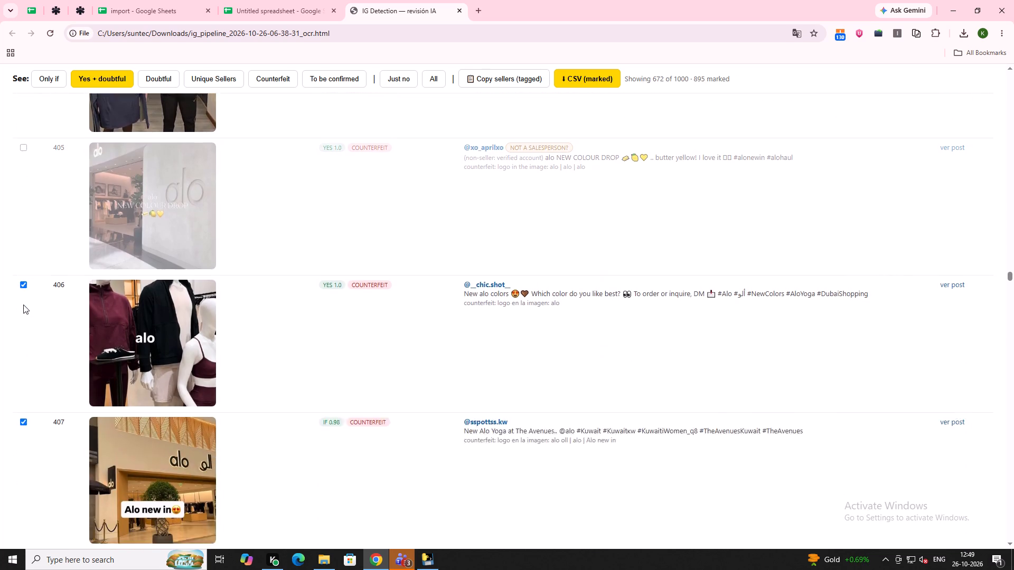
{"action": "scroll", "coordinate": [23, 305], "scroll_direction": "down", "scroll_amount": 5}
{"action": "scroll", "coordinate": [23, 305], "scroll_direction": "up", "scroll_amount": 2}
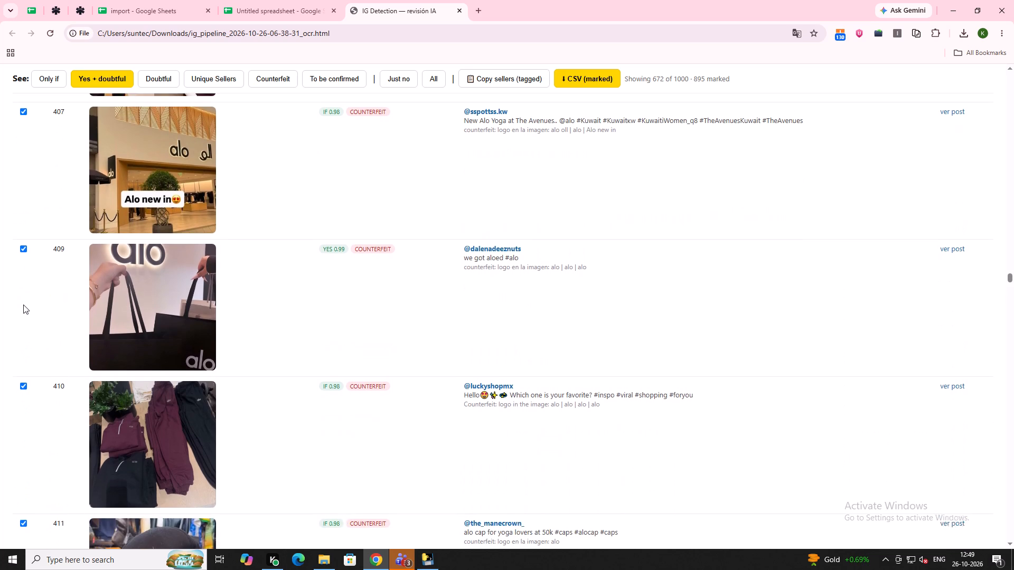
{"action": "left_click", "coordinate": [23, 210]}
Check the listings from number 409 onward and unmark listings 416 and 419, both from verified accounts tagged as not a salesperson.
{"action": "scroll", "coordinate": [33, 228], "scroll_direction": "down", "scroll_amount": 7}
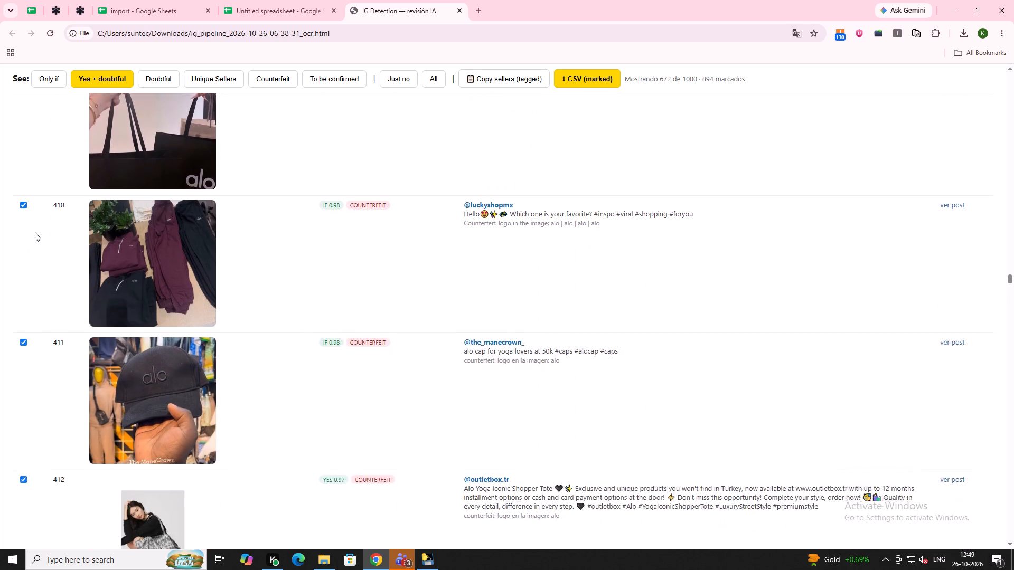
{"action": "scroll", "coordinate": [35, 232], "scroll_direction": "down", "scroll_amount": 8}
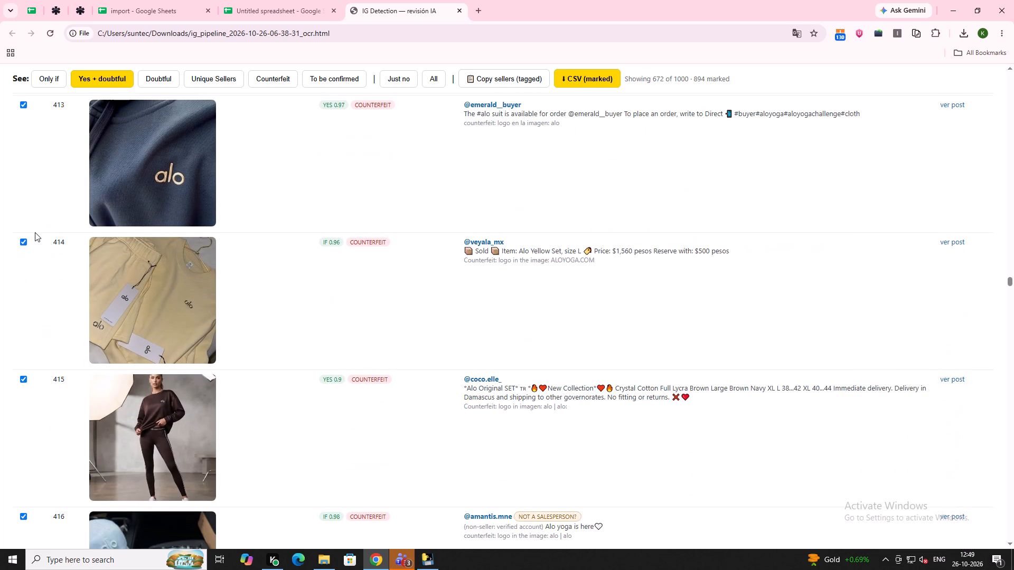
{"action": "scroll", "coordinate": [35, 232], "scroll_direction": "down", "scroll_amount": 3}
{"action": "left_click", "coordinate": [24, 356]}
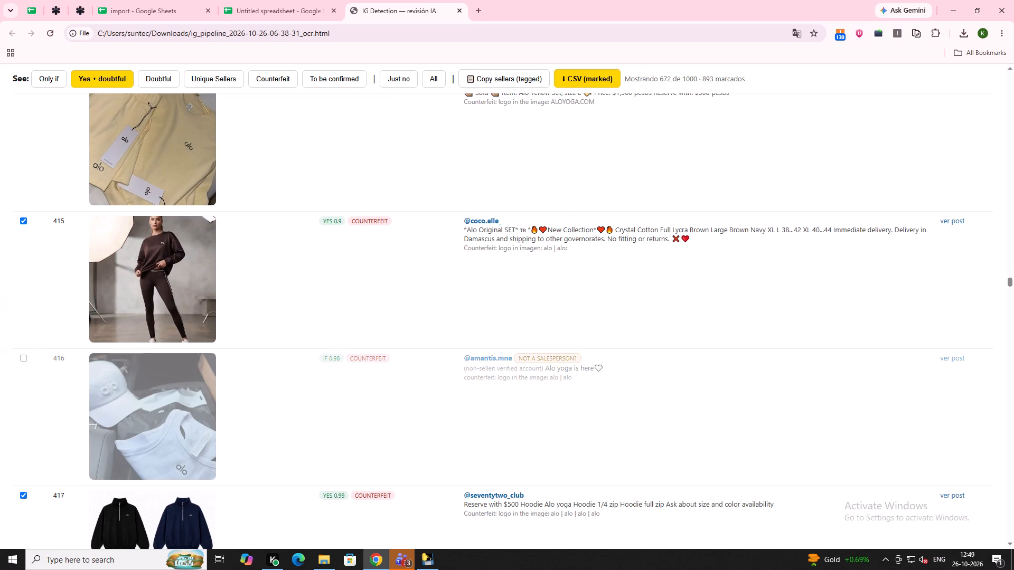
{"action": "scroll", "coordinate": [135, 261], "scroll_direction": "down", "scroll_amount": 7}
{"action": "double_click", "coordinate": [20, 398]}
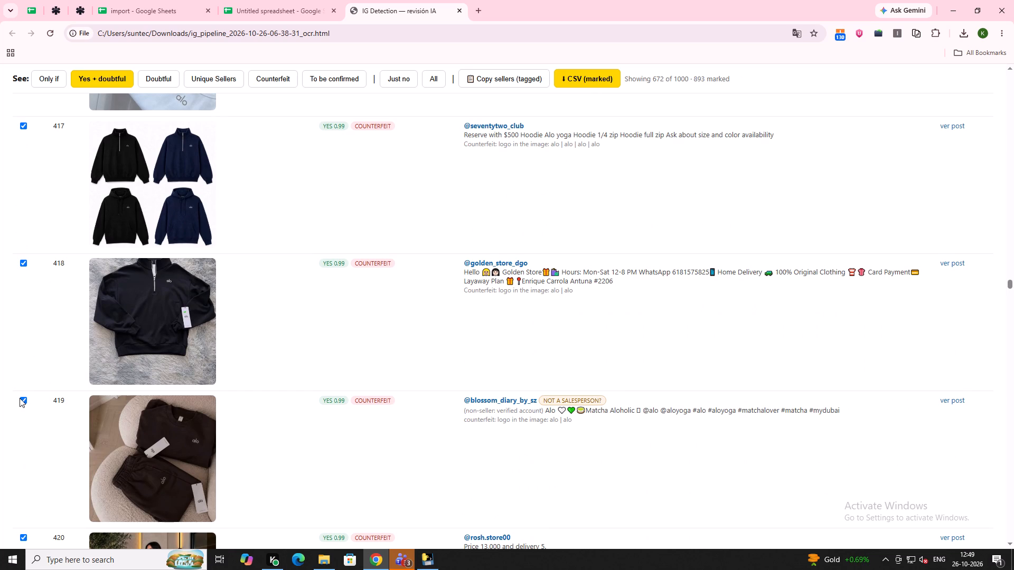
Check the listings from number 420 onward and unmark listings 427 and 438, both from verified accounts tagged as not a salesperson.
{"action": "scroll", "coordinate": [21, 399], "scroll_direction": "down", "scroll_amount": 12}
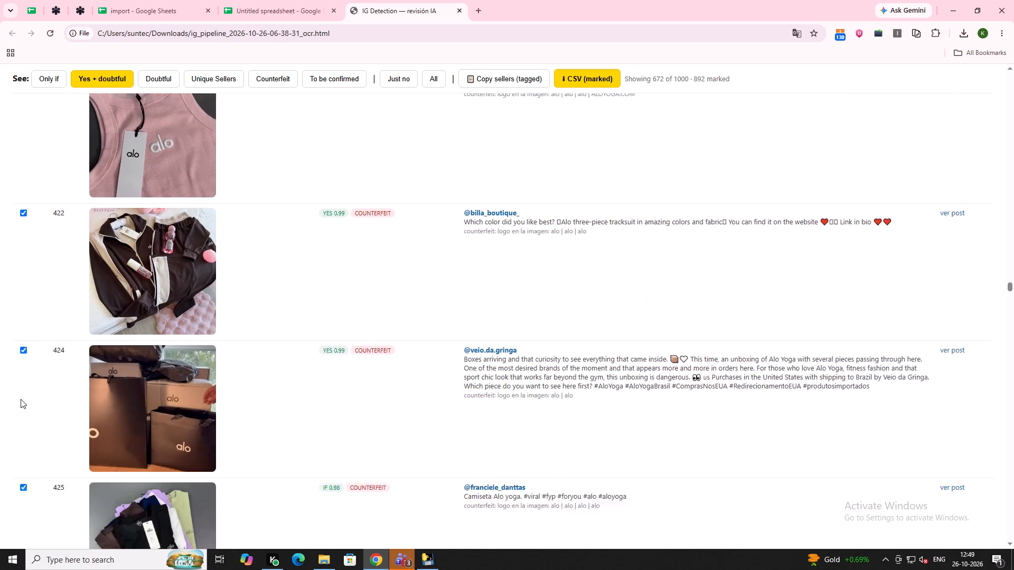
{"action": "scroll", "coordinate": [21, 399], "scroll_direction": "down", "scroll_amount": 8}
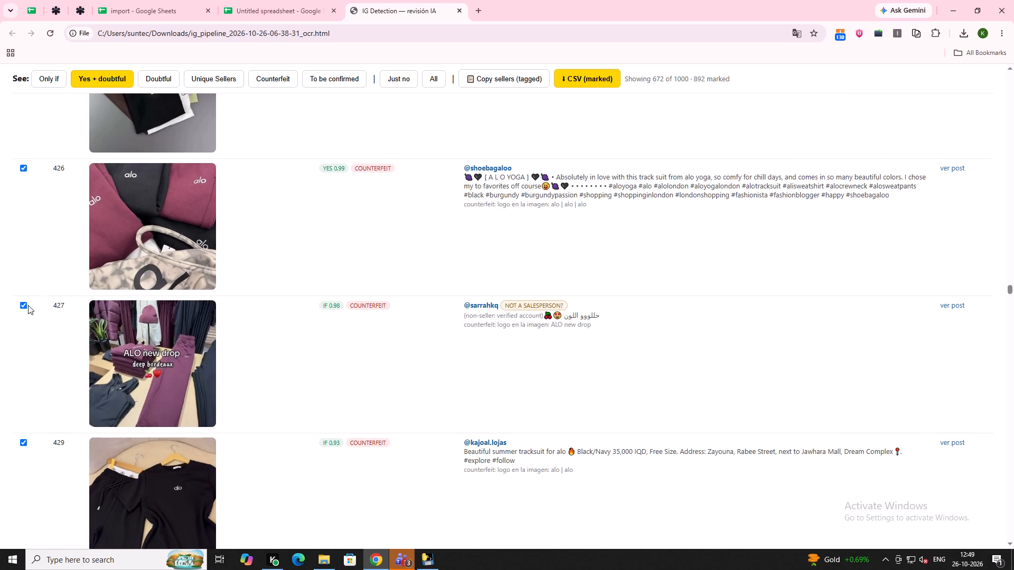
{"action": "left_click", "coordinate": [25, 305]}
{"action": "scroll", "coordinate": [25, 305], "scroll_direction": "down", "scroll_amount": 2}
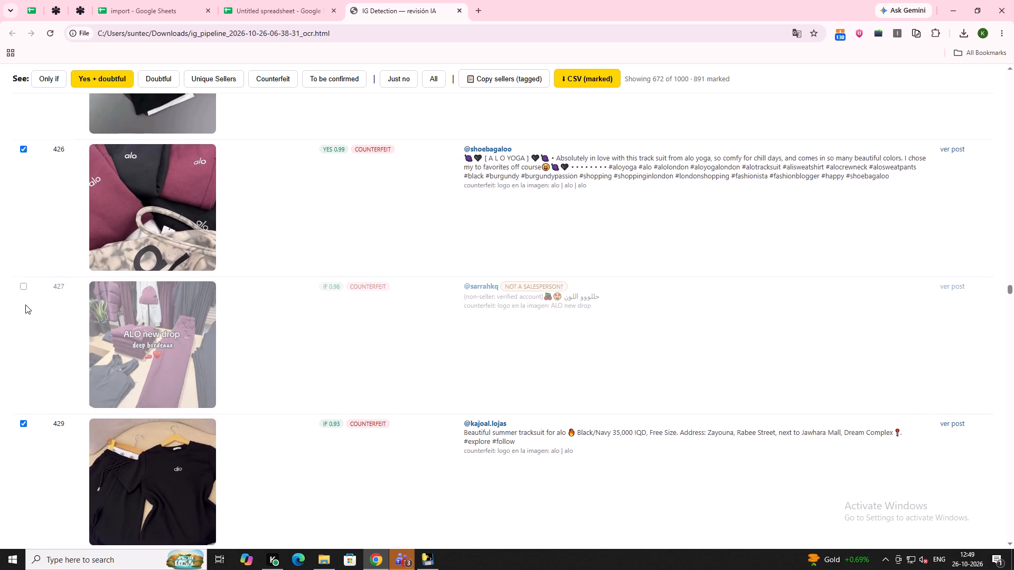
{"action": "scroll", "coordinate": [25, 305], "scroll_direction": "down", "scroll_amount": 15}
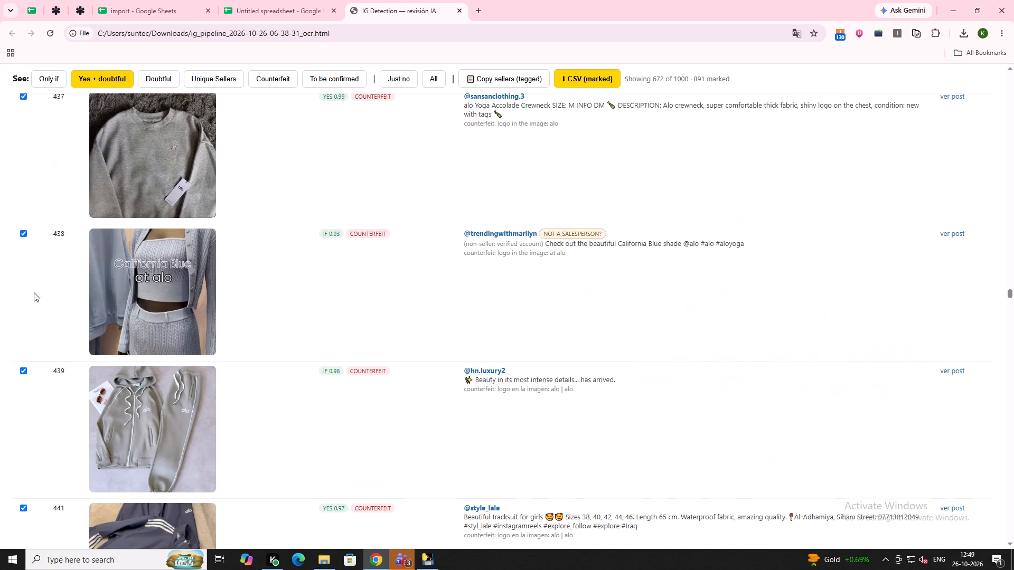
{"action": "left_click", "coordinate": [24, 230]}
Examine listings 439 to 460 for accounts tagged as not a salesperson or posts evidently made by non-sellers.
{"action": "scroll", "coordinate": [24, 230], "scroll_direction": "down", "scroll_amount": 2}
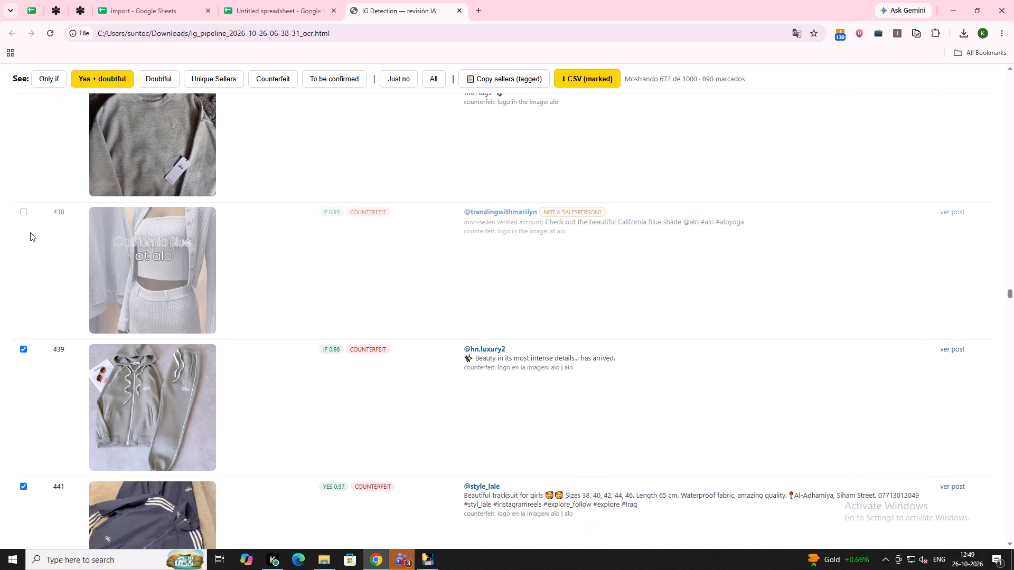
{"action": "scroll", "coordinate": [30, 232], "scroll_direction": "down", "scroll_amount": 9}
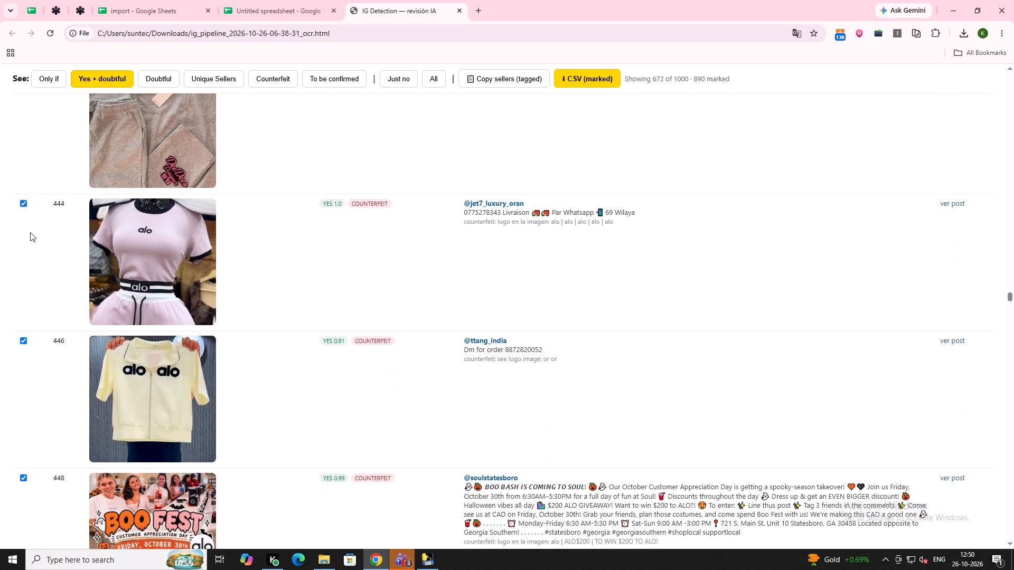
{"action": "scroll", "coordinate": [30, 232], "scroll_direction": "down", "scroll_amount": 10}
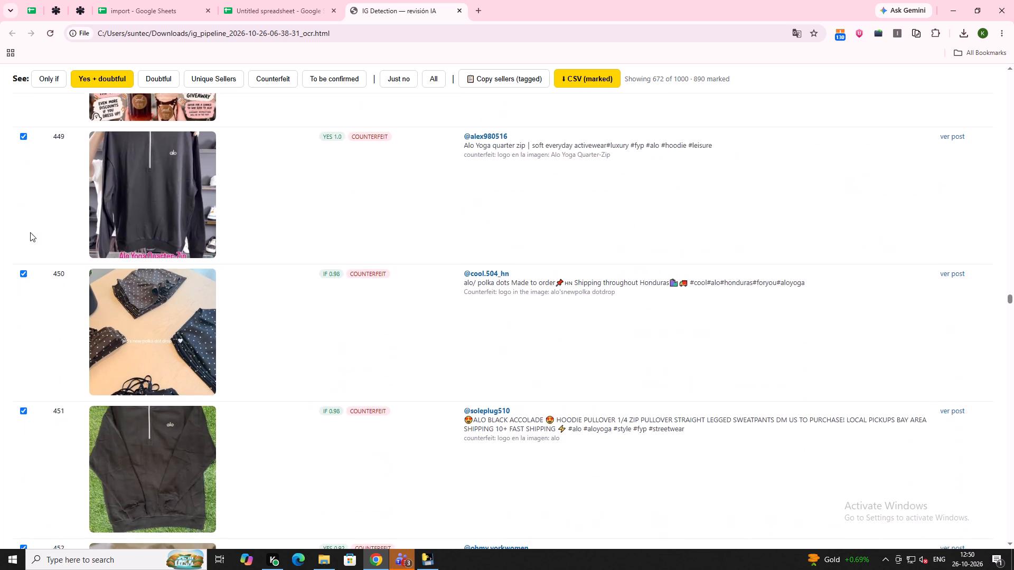
{"action": "scroll", "coordinate": [30, 232], "scroll_direction": "down", "scroll_amount": 11}
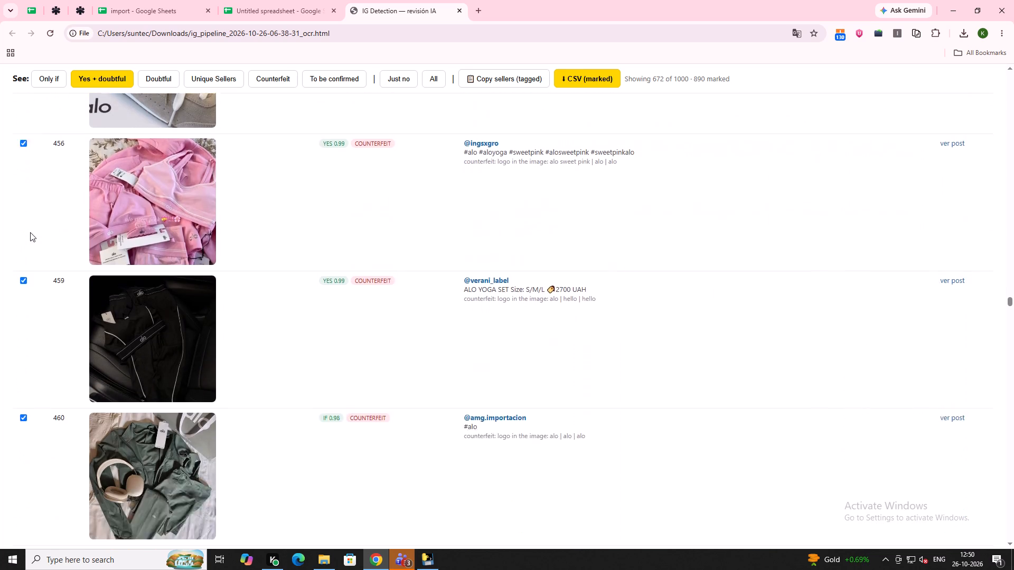
{"action": "scroll", "coordinate": [30, 232], "scroll_direction": "down", "scroll_amount": 4}
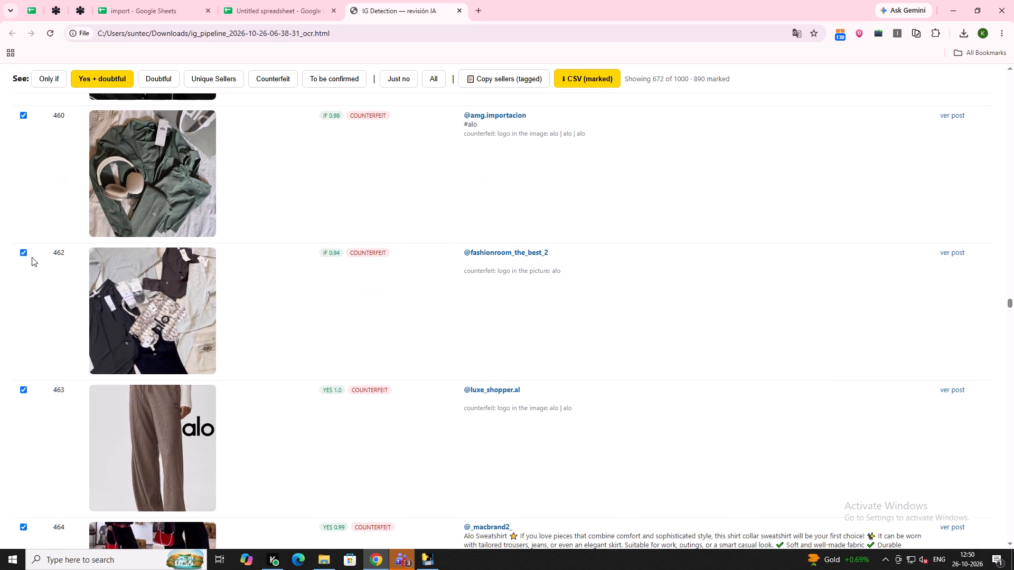
Check the listings from number 462 onward and unmark listing 475, the verified account's pink outfit post tagged as not a salesperson.
{"action": "scroll", "coordinate": [32, 257], "scroll_direction": "down", "scroll_amount": 4}
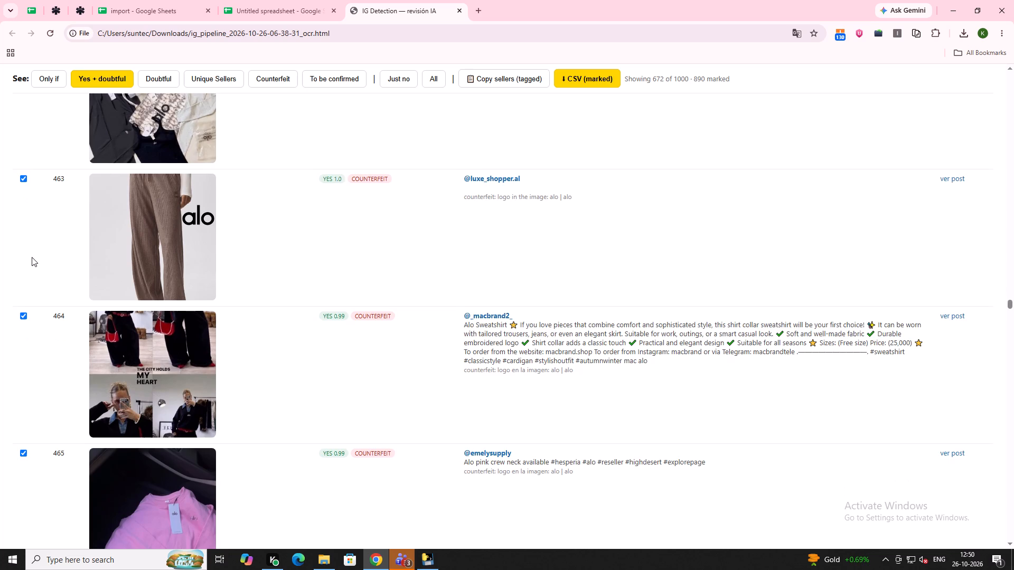
{"action": "scroll", "coordinate": [32, 257], "scroll_direction": "down", "scroll_amount": 5}
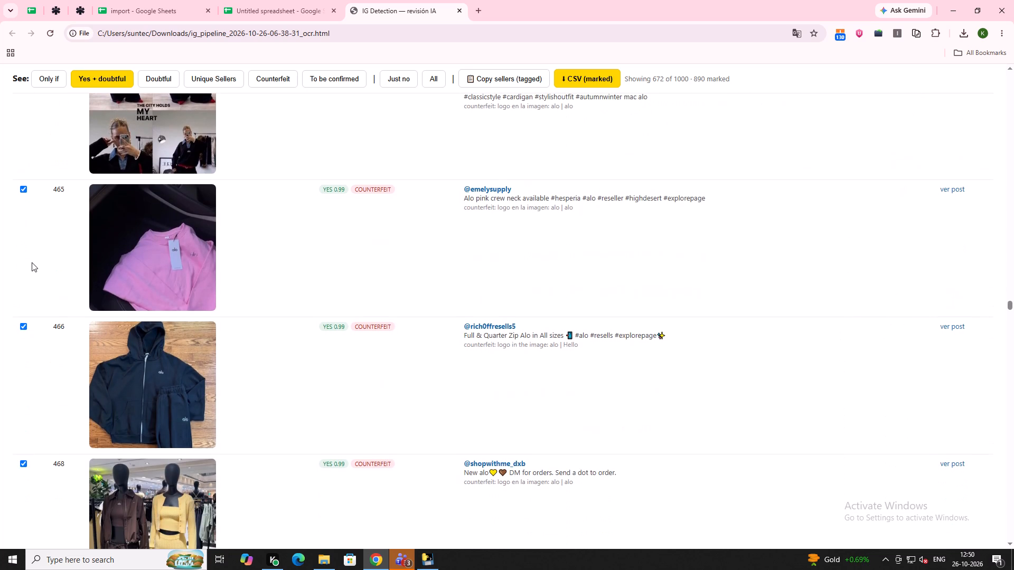
{"action": "scroll", "coordinate": [32, 262], "scroll_direction": "down", "scroll_amount": 8}
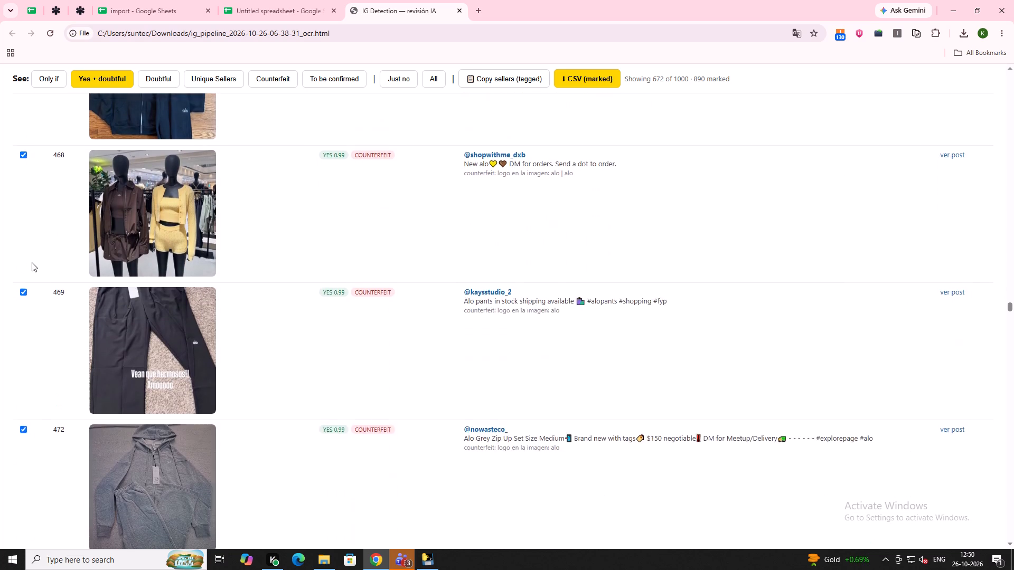
{"action": "scroll", "coordinate": [32, 262], "scroll_direction": "down", "scroll_amount": 8}
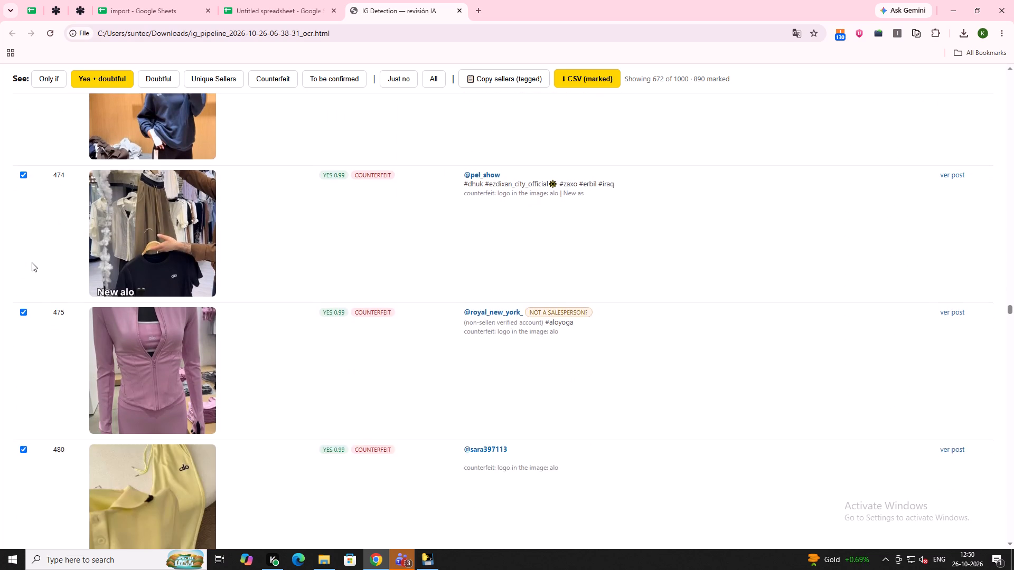
{"action": "left_click", "coordinate": [24, 303]}
Check the listings from number 480 onward and unmark listing 489, the verified account's outfit post tagged as not a salesperson.
{"action": "scroll", "coordinate": [117, 265], "scroll_direction": "down", "scroll_amount": 4}
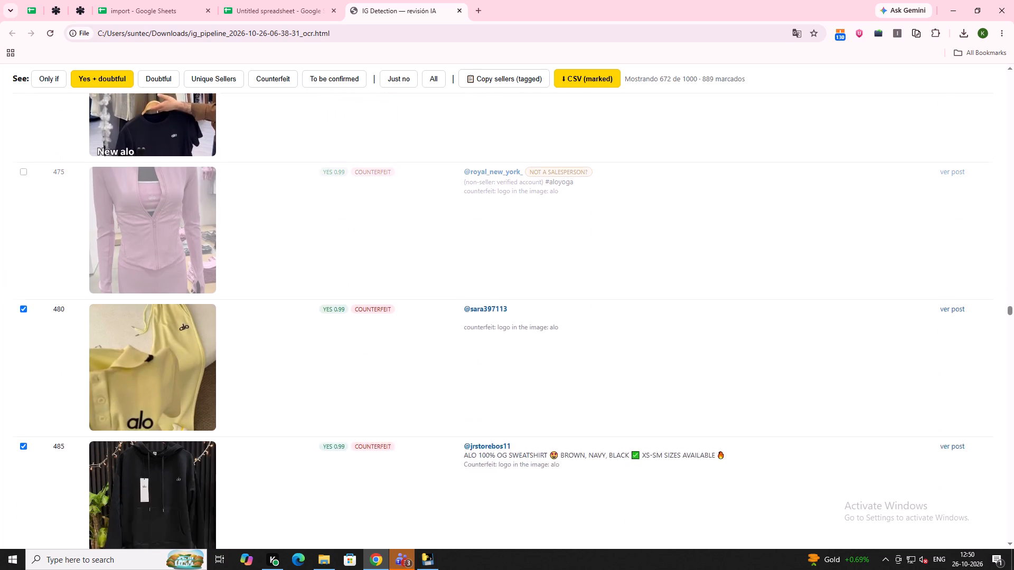
{"action": "scroll", "coordinate": [117, 265], "scroll_direction": "down", "scroll_amount": 5}
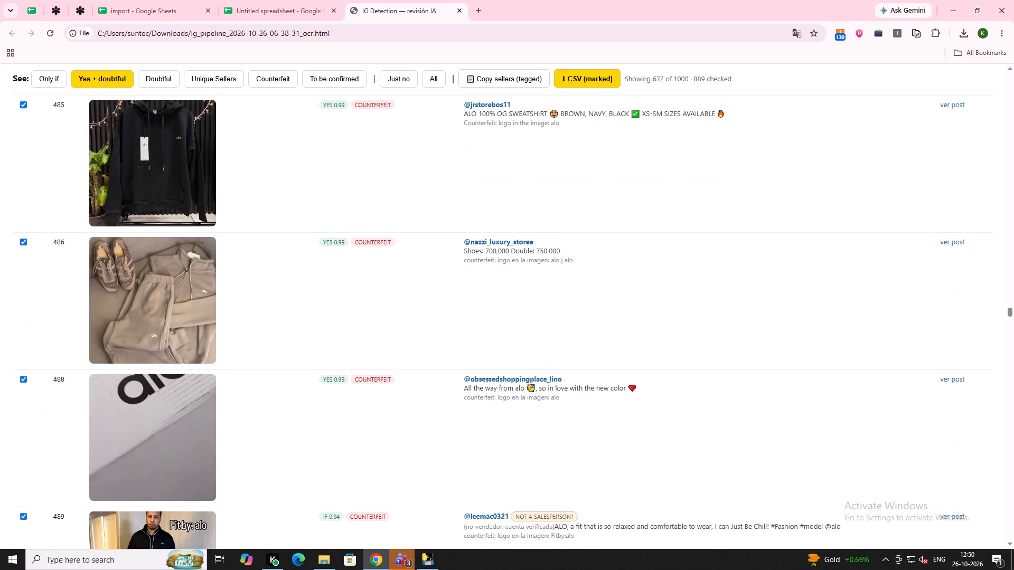
{"action": "scroll", "coordinate": [117, 265], "scroll_direction": "down", "scroll_amount": 5}
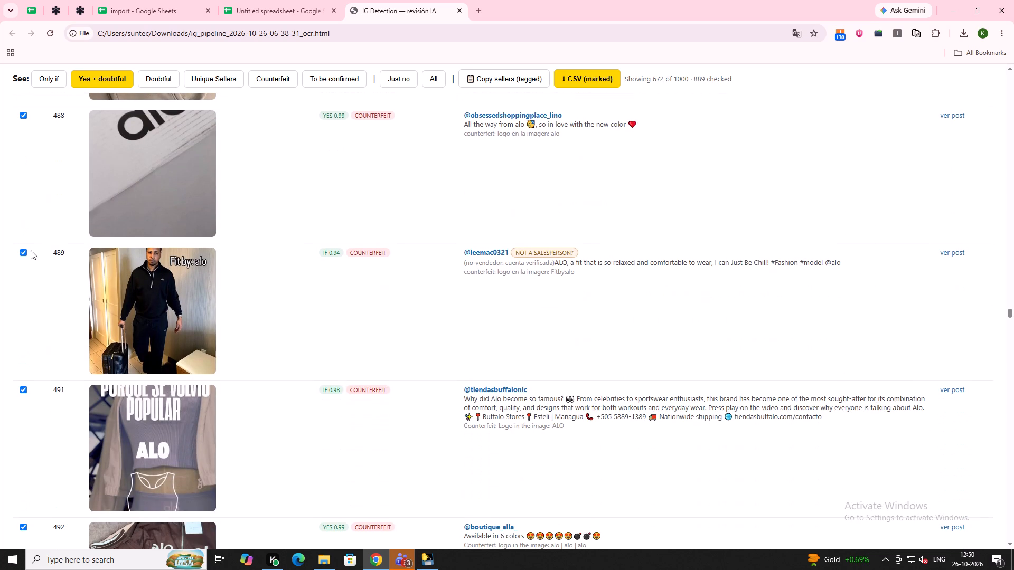
{"action": "left_click", "coordinate": [22, 248]}
{"action": "left_click", "coordinate": [22, 248]}
{"action": "left_click", "coordinate": [24, 250]}
Check the listings from number 491 onward and unmark listing 533, from a verified account tagged as not a salesperson.
{"action": "scroll", "coordinate": [139, 279], "scroll_direction": "down", "scroll_amount": 9}
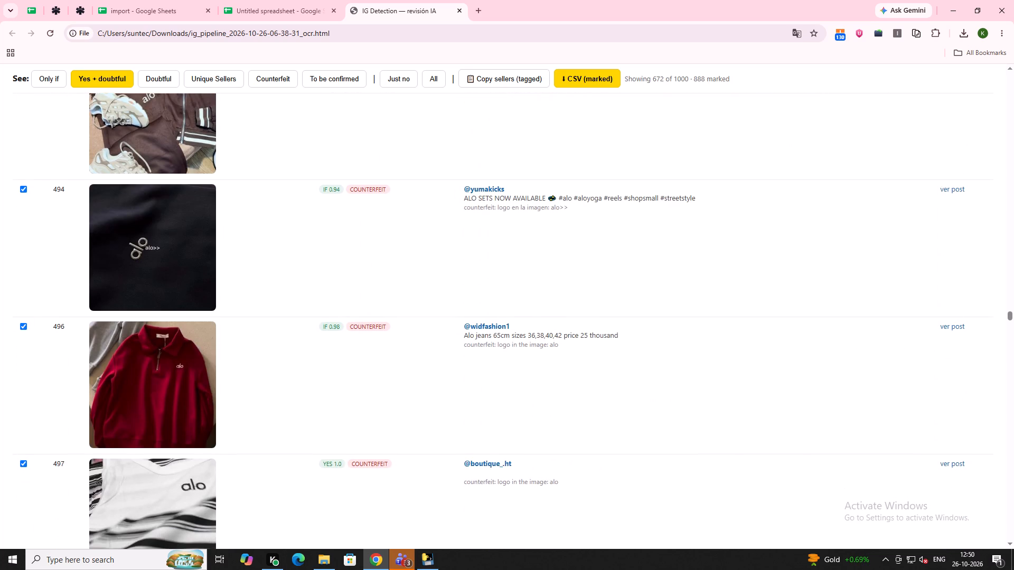
{"action": "scroll", "coordinate": [139, 279], "scroll_direction": "down", "scroll_amount": 17}
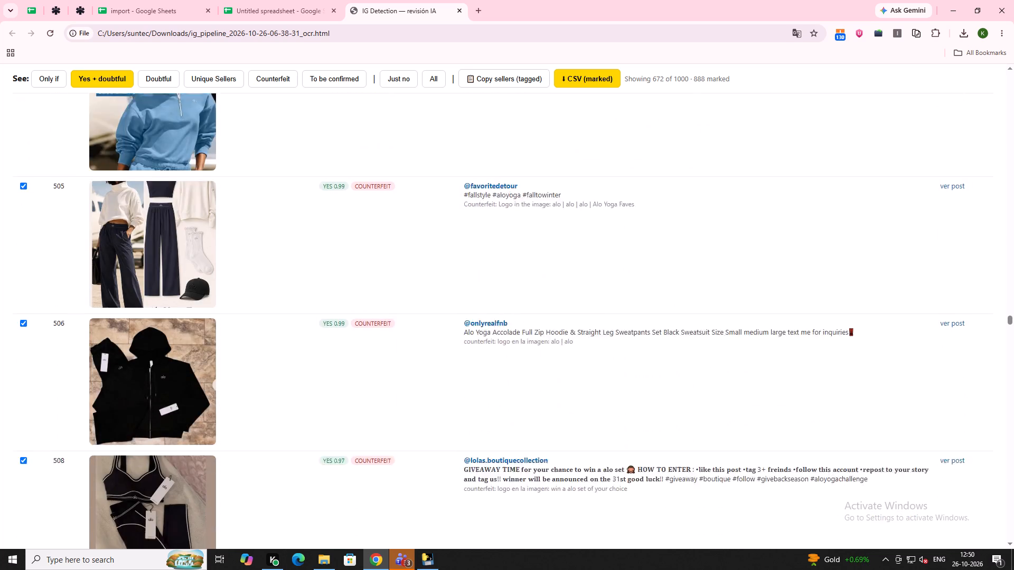
{"action": "scroll", "coordinate": [139, 279], "scroll_direction": "down", "scroll_amount": 15}
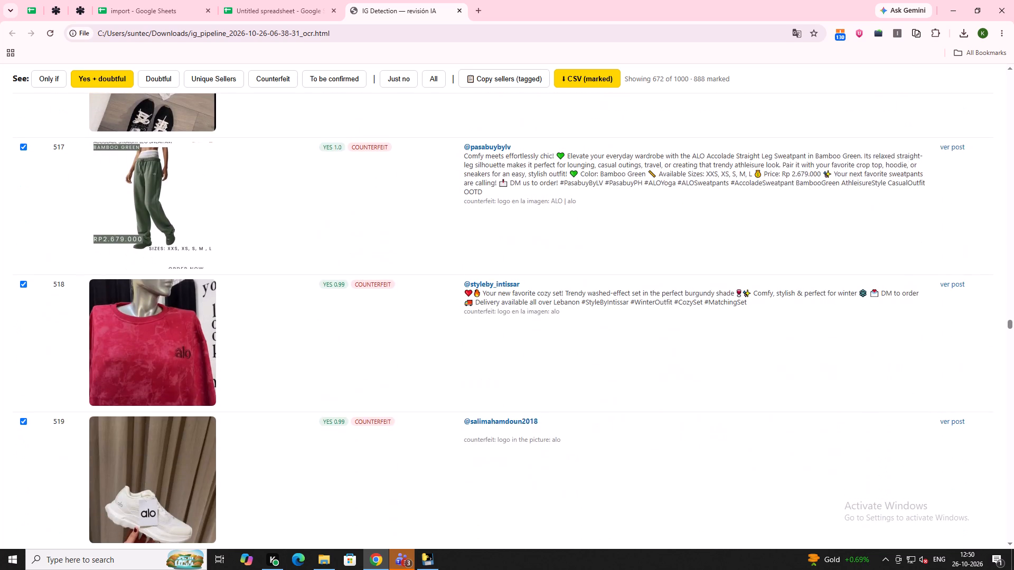
{"action": "scroll", "coordinate": [139, 279], "scroll_direction": "down", "scroll_amount": 13}
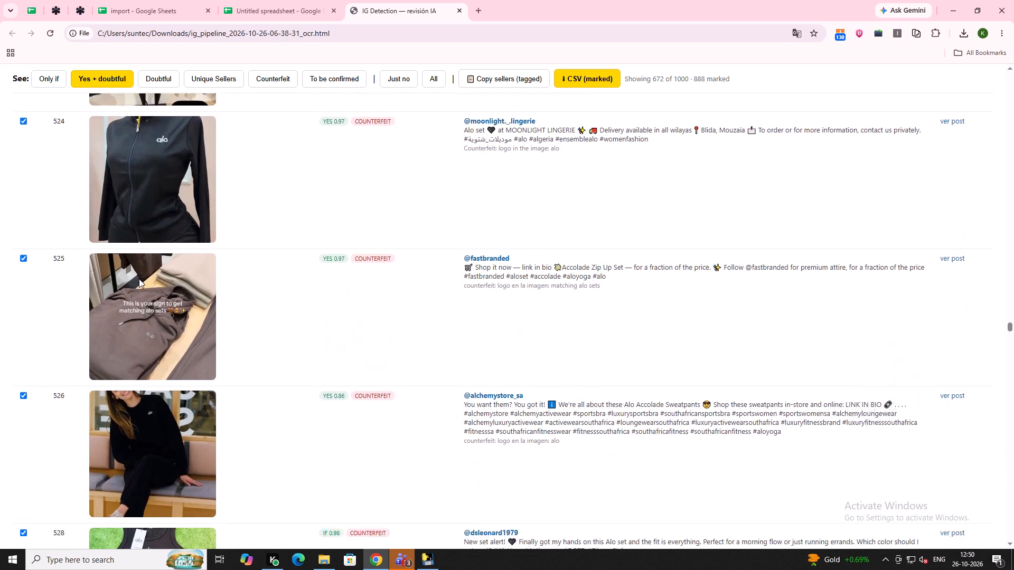
{"action": "scroll", "coordinate": [139, 279], "scroll_direction": "down", "scroll_amount": 6}
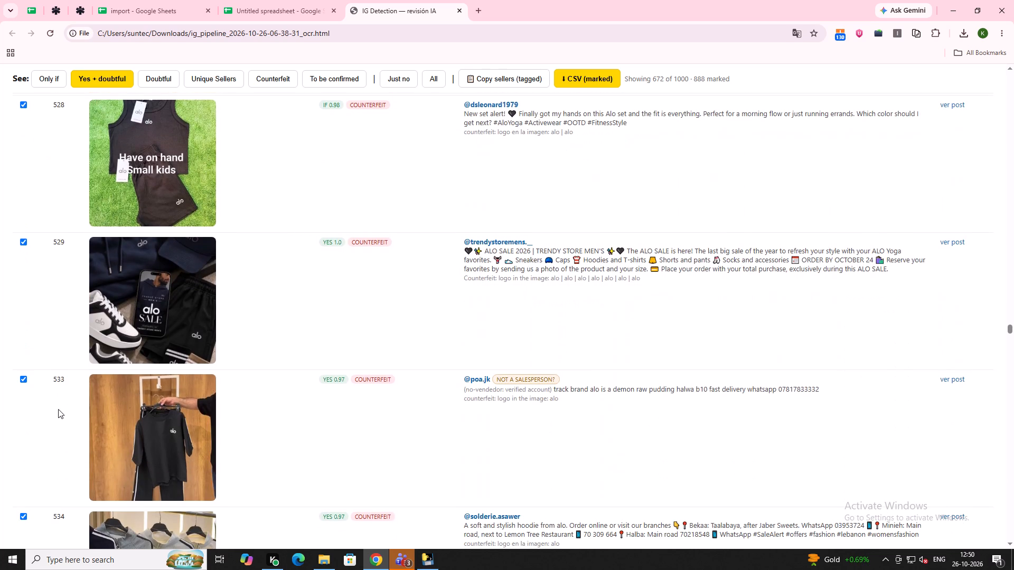
{"action": "left_click", "coordinate": [25, 379]}
Check the listings from number 534 onward and unmark listing 543, the verified account's pink sneaker unboxing tagged as not a salesperson.
{"action": "scroll", "coordinate": [112, 355], "scroll_direction": "down", "scroll_amount": 3}
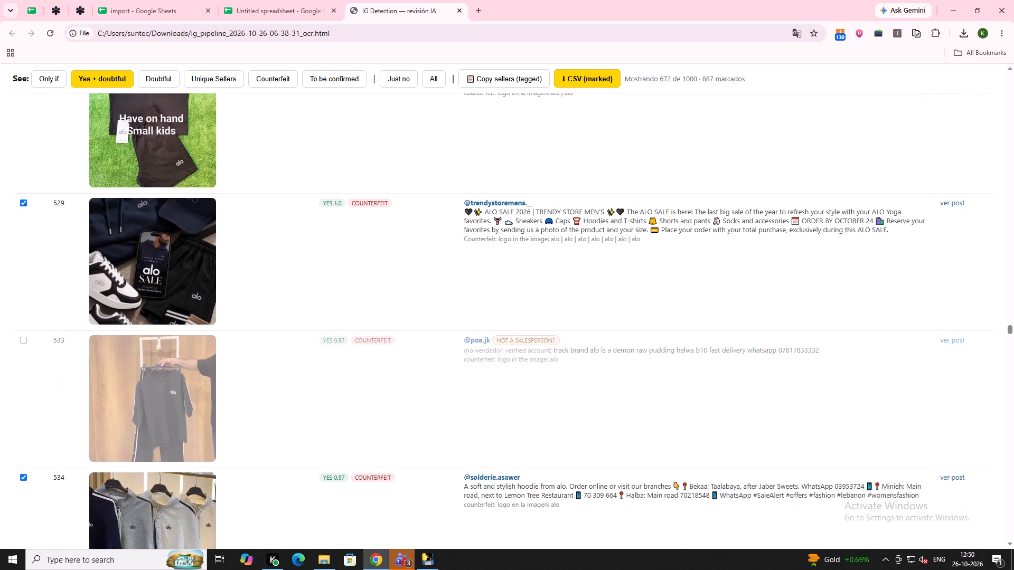
{"action": "scroll", "coordinate": [112, 355], "scroll_direction": "down", "scroll_amount": 6}
{"action": "scroll", "coordinate": [112, 355], "scroll_direction": "up", "scroll_amount": 1}
{"action": "scroll", "coordinate": [112, 355], "scroll_direction": "down", "scroll_amount": 6}
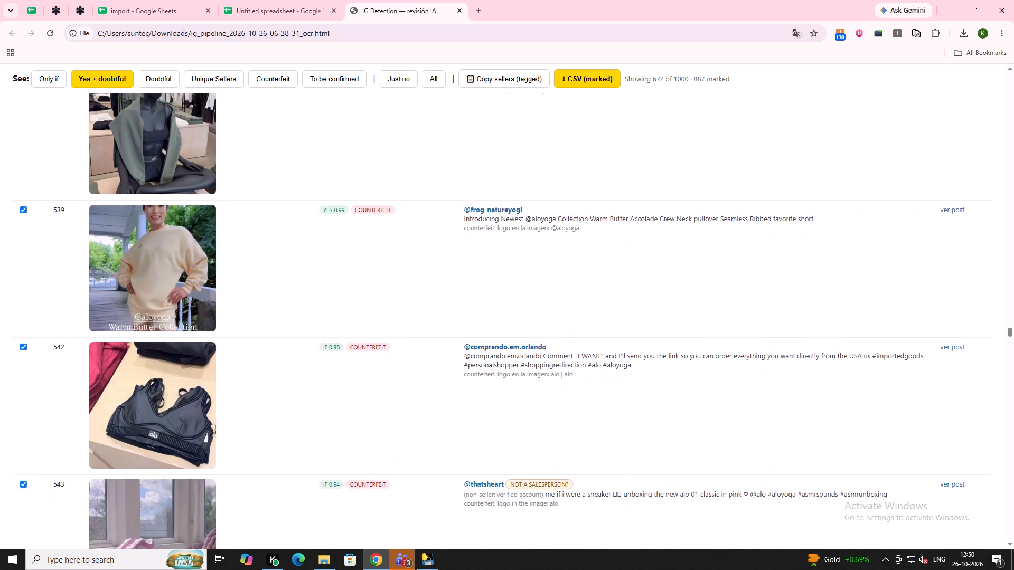
{"action": "left_click", "coordinate": [26, 328]}
Check the listings from number 544 onward and unmark listing 573, the verified account's brown store display post tagged as not a salesperson.
{"action": "scroll", "coordinate": [27, 328], "scroll_direction": "down", "scroll_amount": 6}
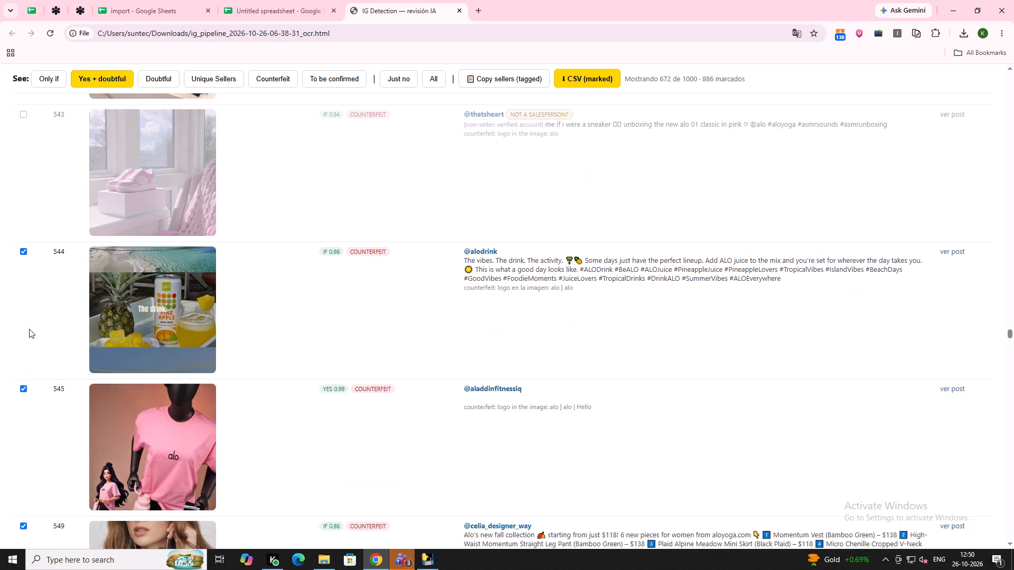
{"action": "scroll", "coordinate": [29, 329], "scroll_direction": "down", "scroll_amount": 14}
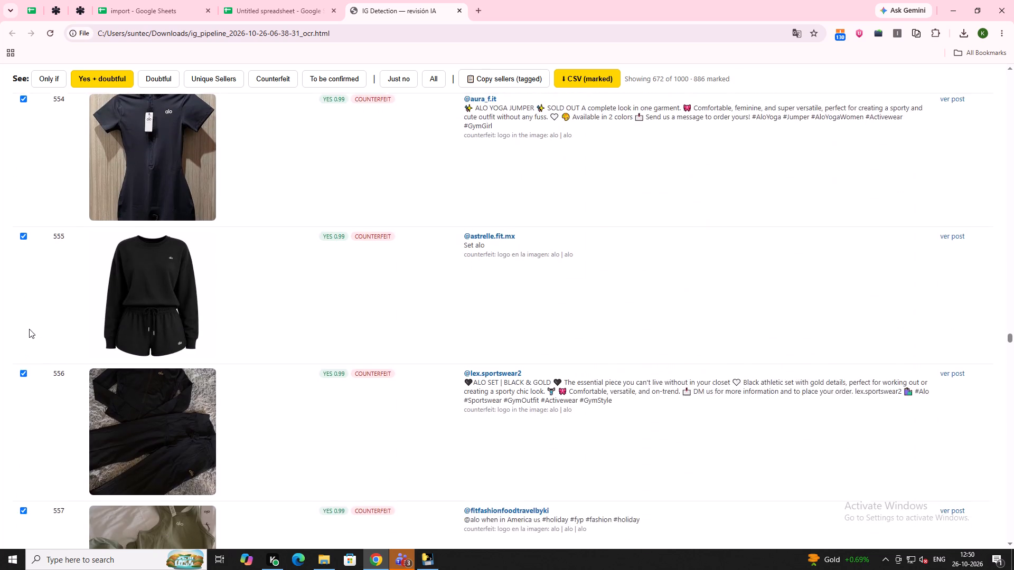
{"action": "scroll", "coordinate": [29, 329], "scroll_direction": "down", "scroll_amount": 19}
{"action": "scroll", "coordinate": [29, 329], "scroll_direction": "down", "scroll_amount": 8}
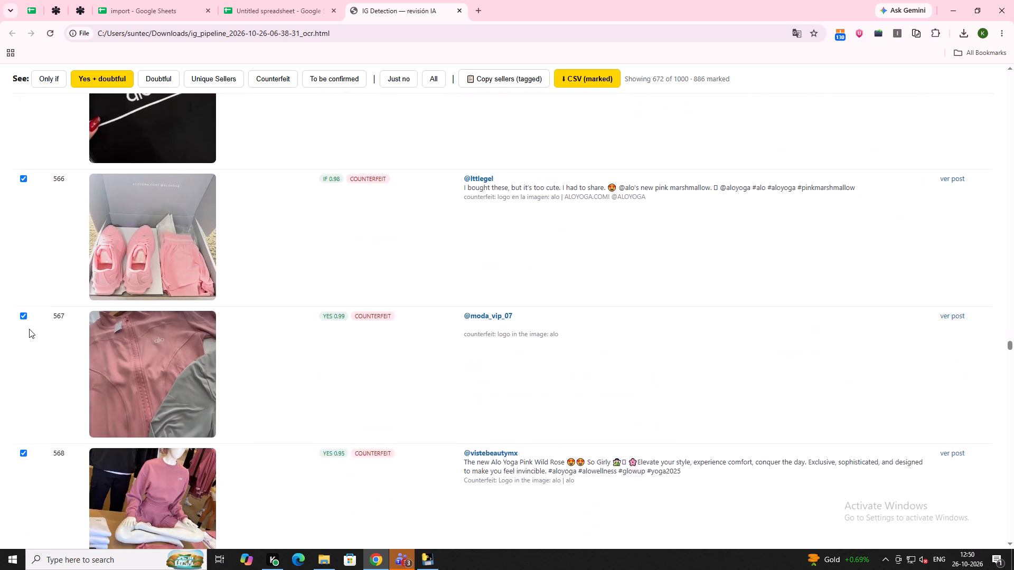
{"action": "scroll", "coordinate": [29, 329], "scroll_direction": "down", "scroll_amount": 10}
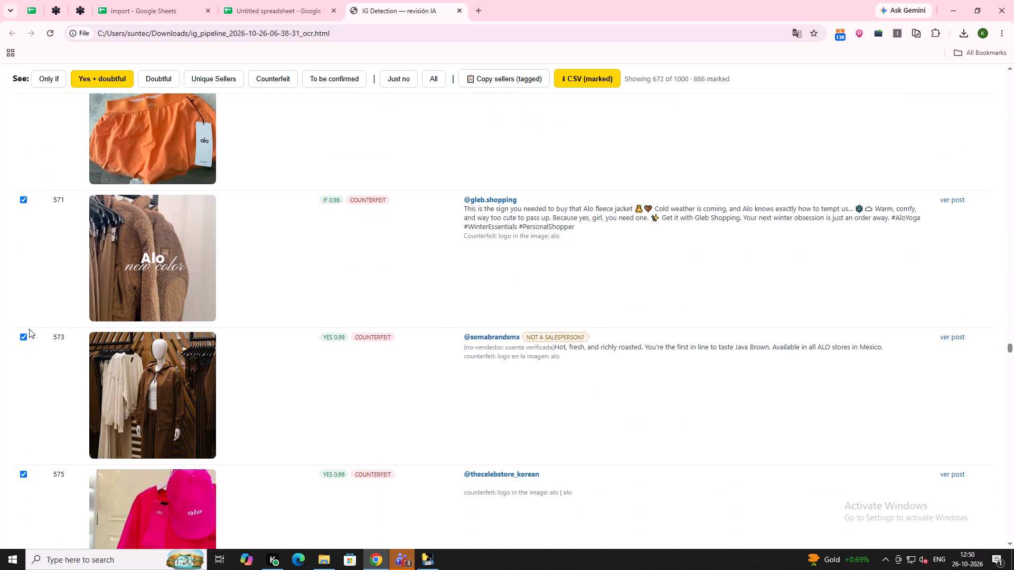
{"action": "left_click", "coordinate": [20, 338]}
{"action": "left_click", "coordinate": [20, 338]}
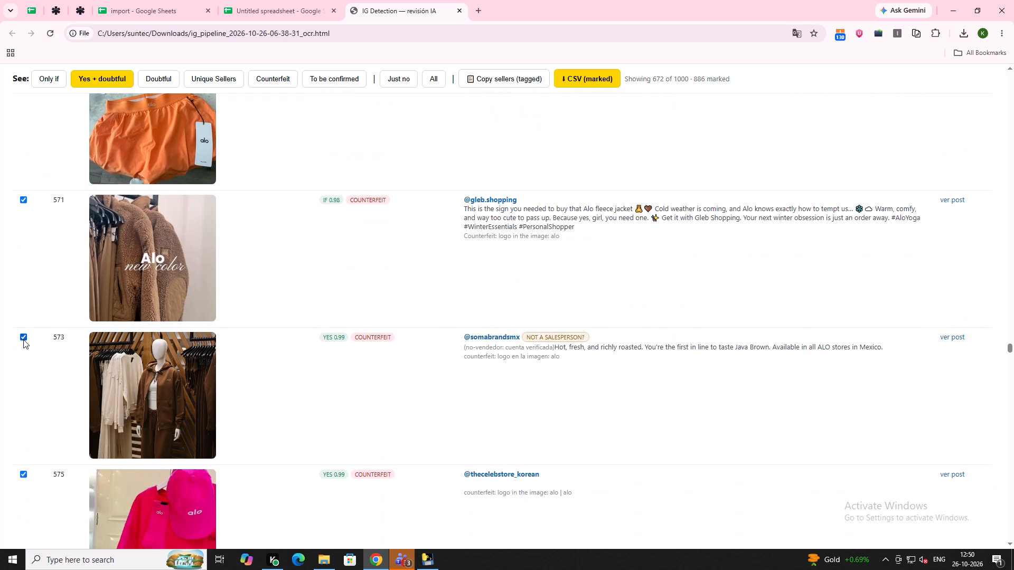
{"action": "left_click", "coordinate": [23, 339]}
Check the listings from number 575 onward and unmark listings 576 and 581, both from verified accounts tagged as not a salesperson.
{"action": "scroll", "coordinate": [85, 331], "scroll_direction": "down", "scroll_amount": 5}
{"action": "scroll", "coordinate": [85, 331], "scroll_direction": "up", "scroll_amount": 4}
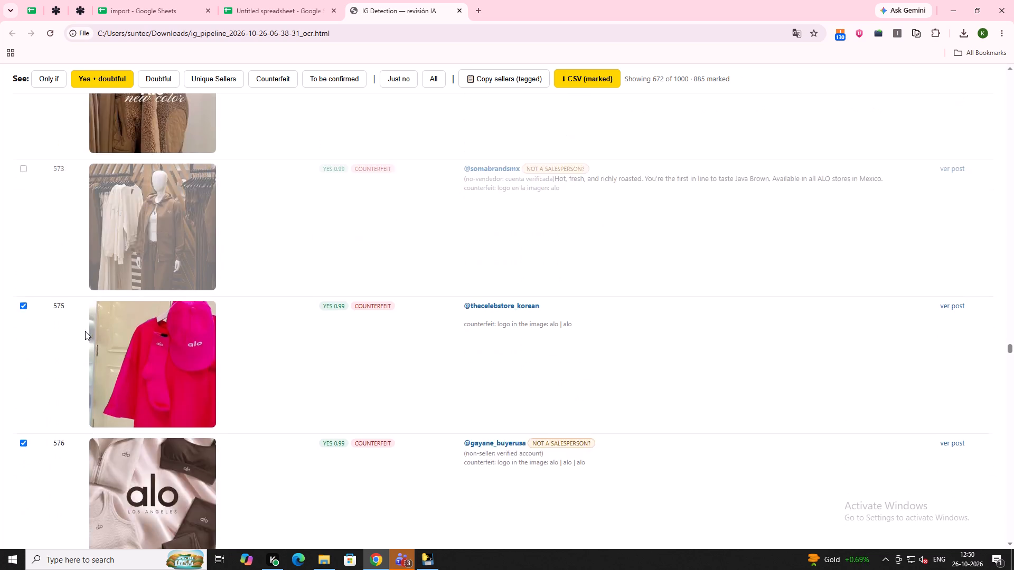
{"action": "scroll", "coordinate": [85, 331], "scroll_direction": "up", "scroll_amount": 1}
{"action": "scroll", "coordinate": [85, 331], "scroll_direction": "down", "scroll_amount": 6}
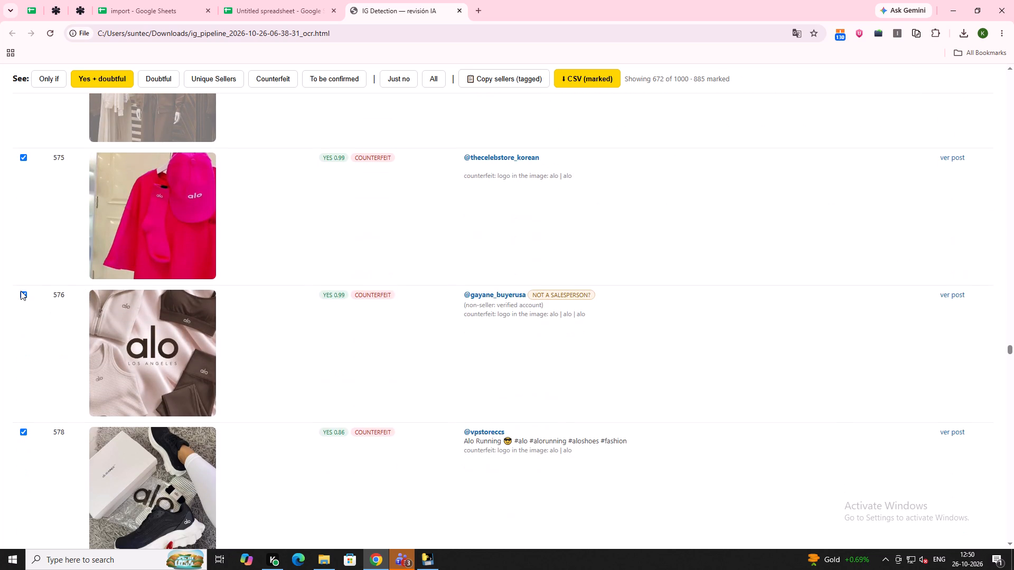
{"action": "left_click", "coordinate": [28, 294]}
{"action": "left_click", "coordinate": [23, 292]}
{"action": "scroll", "coordinate": [59, 308], "scroll_direction": "down", "scroll_amount": 4}
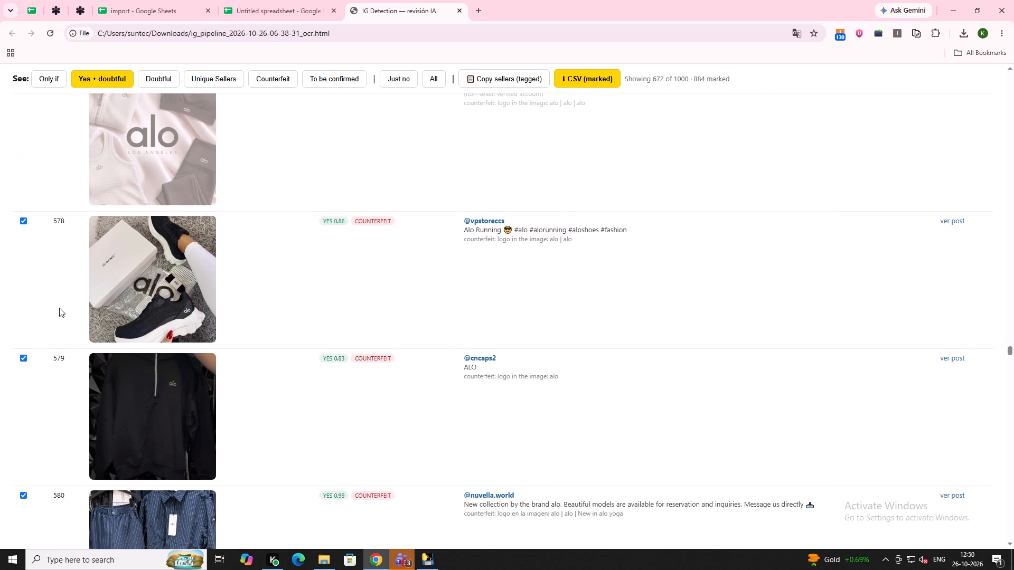
{"action": "scroll", "coordinate": [59, 308], "scroll_direction": "down", "scroll_amount": 6}
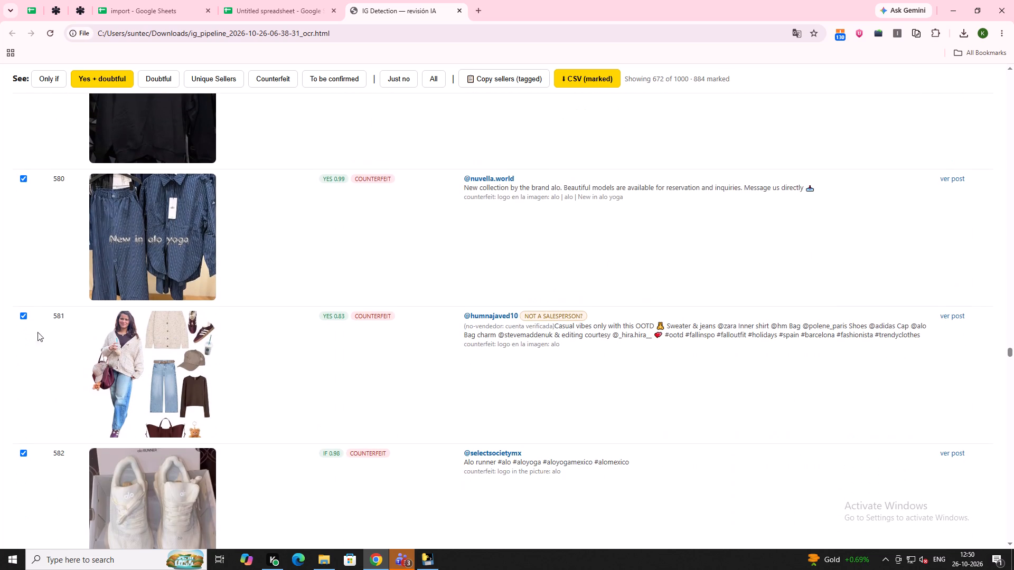
{"action": "left_click", "coordinate": [24, 316]}
Check the listings from number 582 onward and unmark listing 594, the Alo Yoga USA 45% off promotion.
{"action": "scroll", "coordinate": [41, 324], "scroll_direction": "down", "scroll_amount": 7}
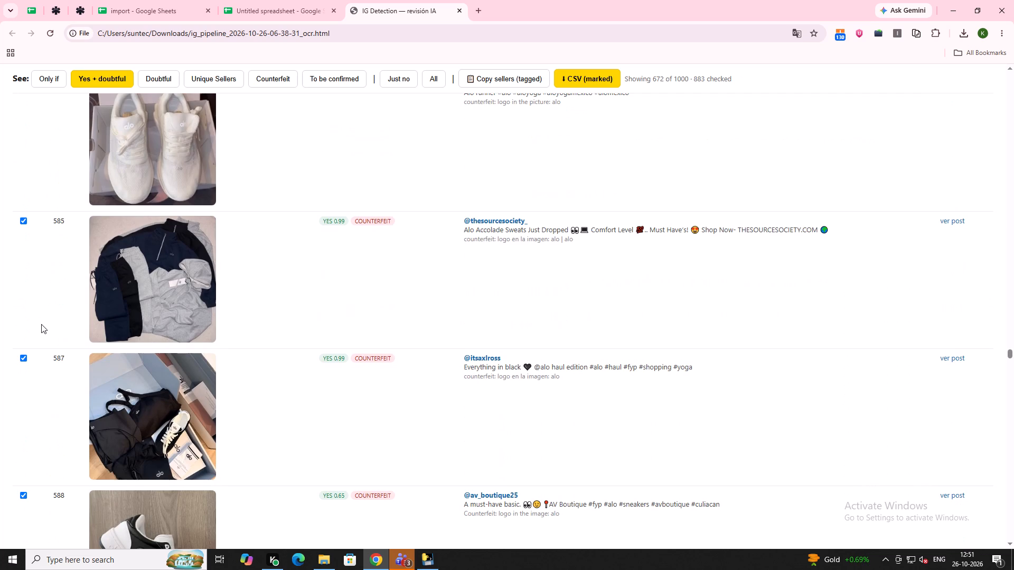
{"action": "scroll", "coordinate": [41, 324], "scroll_direction": "down", "scroll_amount": 14}
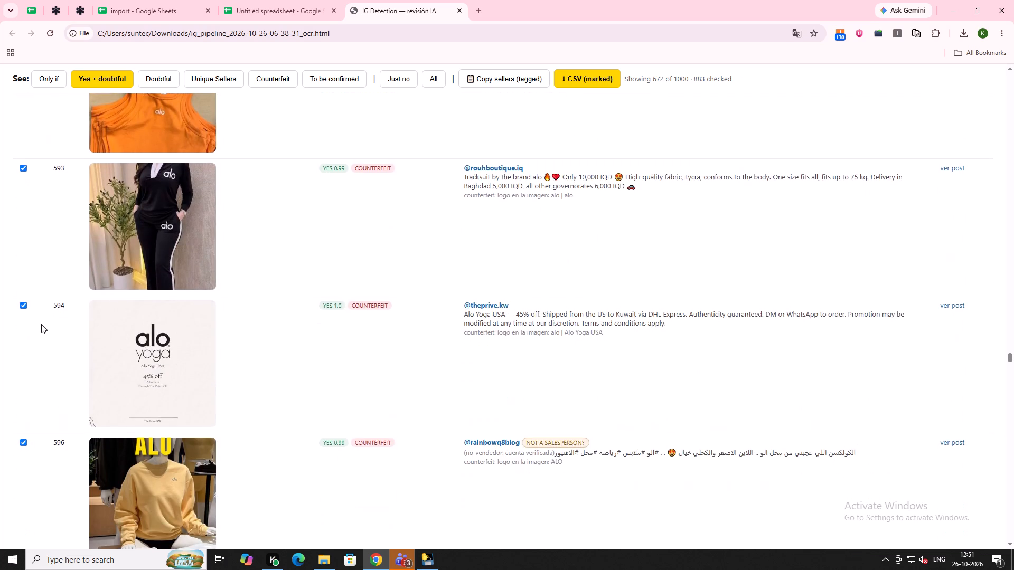
{"action": "scroll", "coordinate": [41, 324], "scroll_direction": "down", "scroll_amount": 2}
{"action": "left_click", "coordinate": [24, 196]}
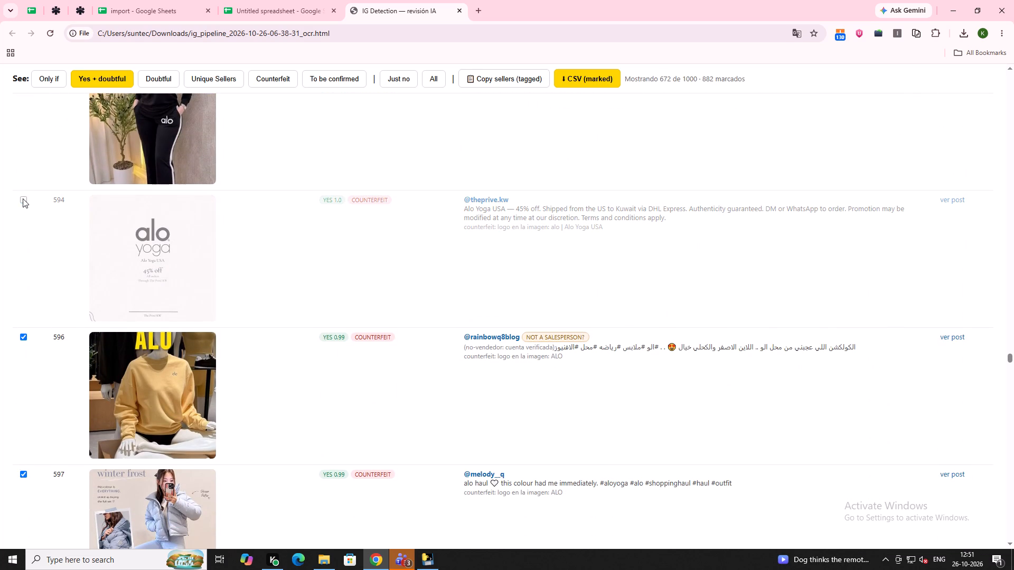
{"action": "left_click", "coordinate": [23, 198]}
{"action": "left_click", "coordinate": [24, 196]}
Unmark listings 596 and 600, both from verified accounts tagged as not a salesperson.
{"action": "left_click", "coordinate": [24, 335]}
{"action": "scroll", "coordinate": [39, 341], "scroll_direction": "down", "scroll_amount": 10}
{"action": "left_click", "coordinate": [24, 356]}
Check the listings from number 601 onward and unmark listing 614, the verified account's brown training set post tagged as not a salesperson.
{"action": "scroll", "coordinate": [24, 356], "scroll_direction": "down", "scroll_amount": 7}
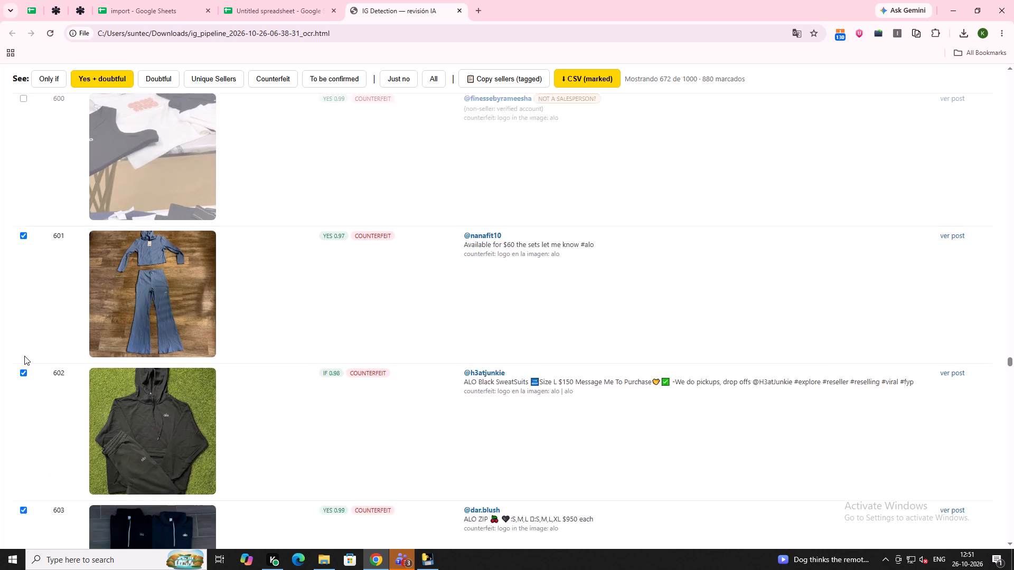
{"action": "scroll", "coordinate": [24, 356], "scroll_direction": "down", "scroll_amount": 12}
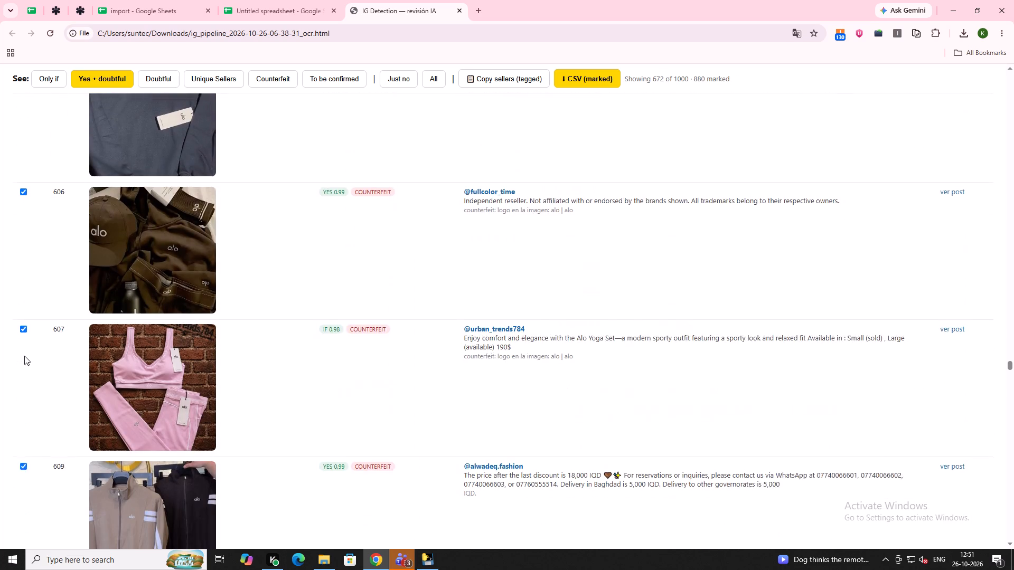
{"action": "scroll", "coordinate": [24, 356], "scroll_direction": "down", "scroll_amount": 13}
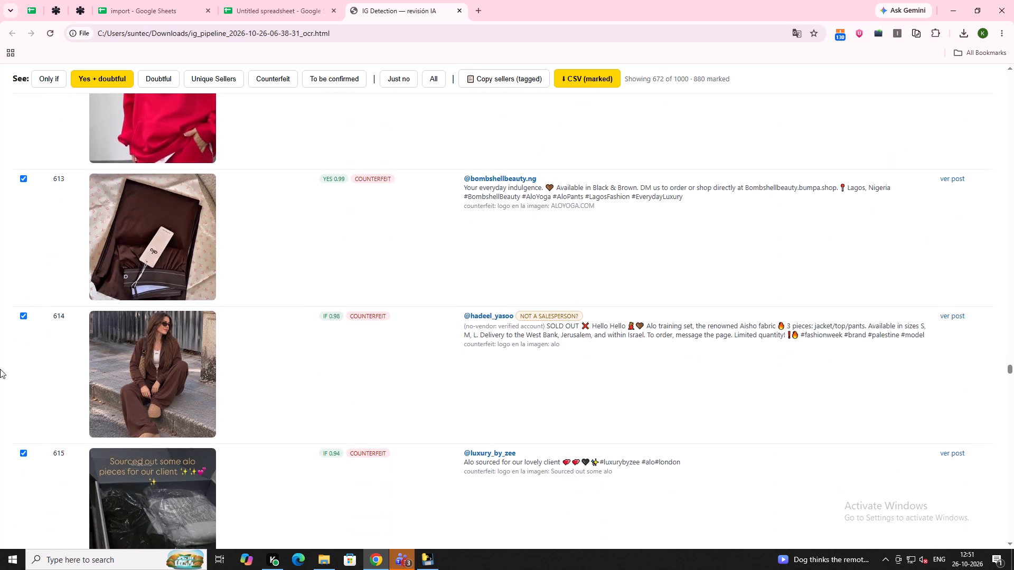
{"action": "left_click", "coordinate": [23, 314]}
Check the listings from number 615 onward and unmark the outfit posts 620 and 622, both tagged as not a salesperson.
{"action": "scroll", "coordinate": [52, 328], "scroll_direction": "down", "scroll_amount": 4}
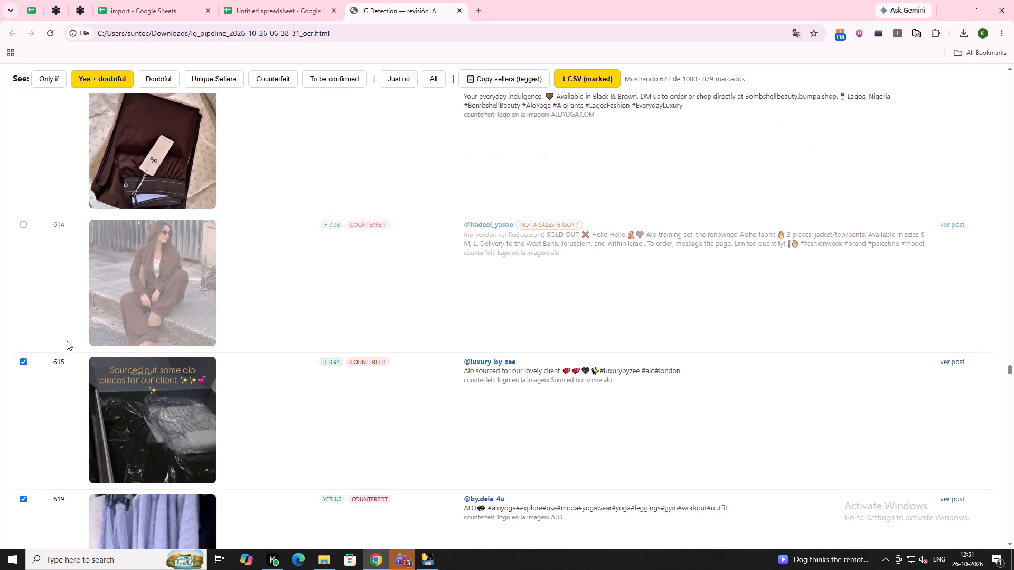
{"action": "scroll", "coordinate": [67, 341], "scroll_direction": "down", "scroll_amount": 3}
{"action": "left_click", "coordinate": [21, 357]}
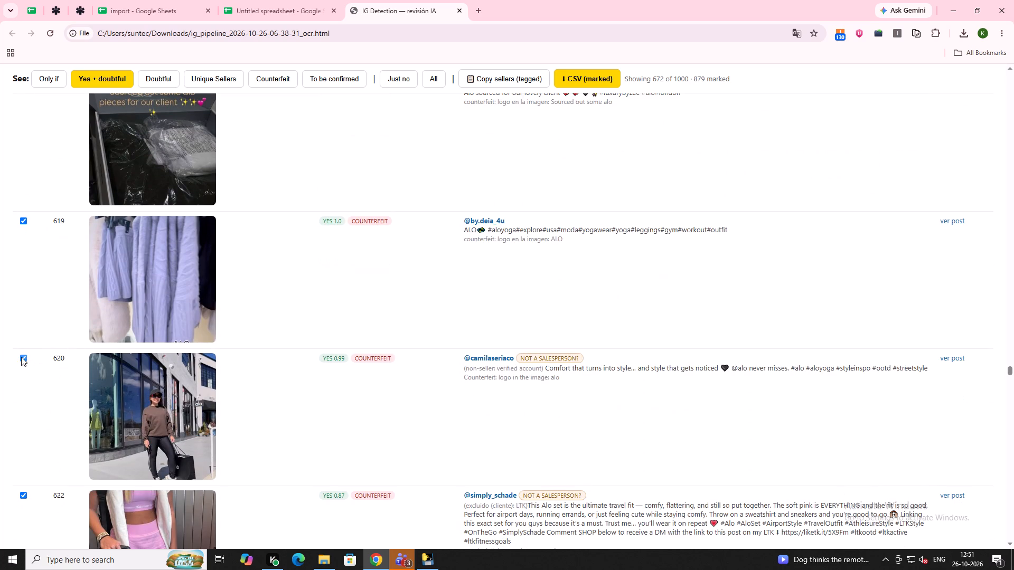
{"action": "scroll", "coordinate": [23, 357], "scroll_direction": "down", "scroll_amount": 2}
{"action": "left_click", "coordinate": [21, 387]}
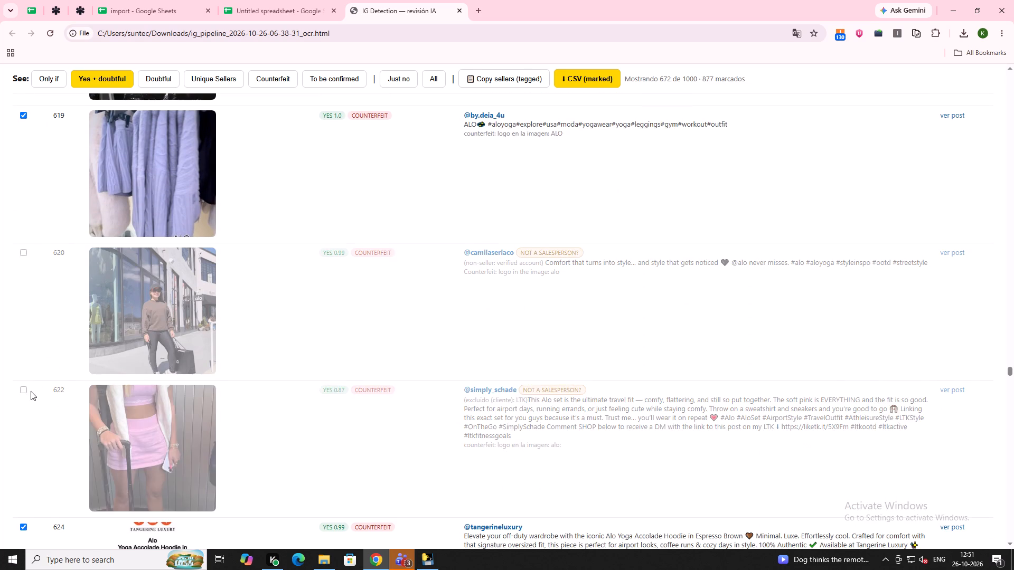
Check the listings from number 624 onward and unmark listings 635 and 636, which show Alo storefronts.
{"action": "scroll", "coordinate": [32, 388], "scroll_direction": "down", "scroll_amount": 10}
{"action": "scroll", "coordinate": [31, 381], "scroll_direction": "up", "scroll_amount": 1}
{"action": "scroll", "coordinate": [31, 381], "scroll_direction": "down", "scroll_amount": 3}
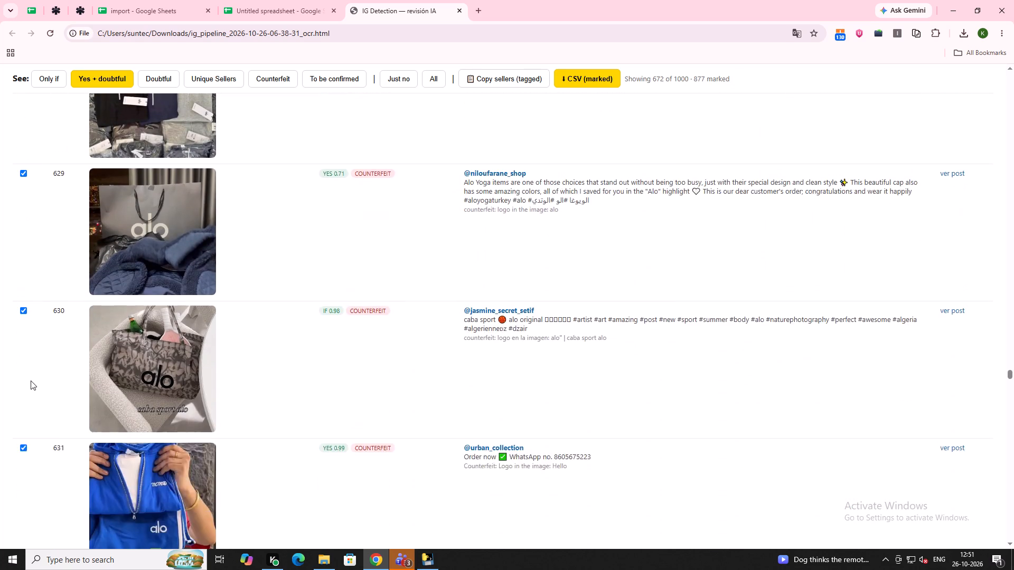
{"action": "scroll", "coordinate": [31, 381], "scroll_direction": "down", "scroll_amount": 11}
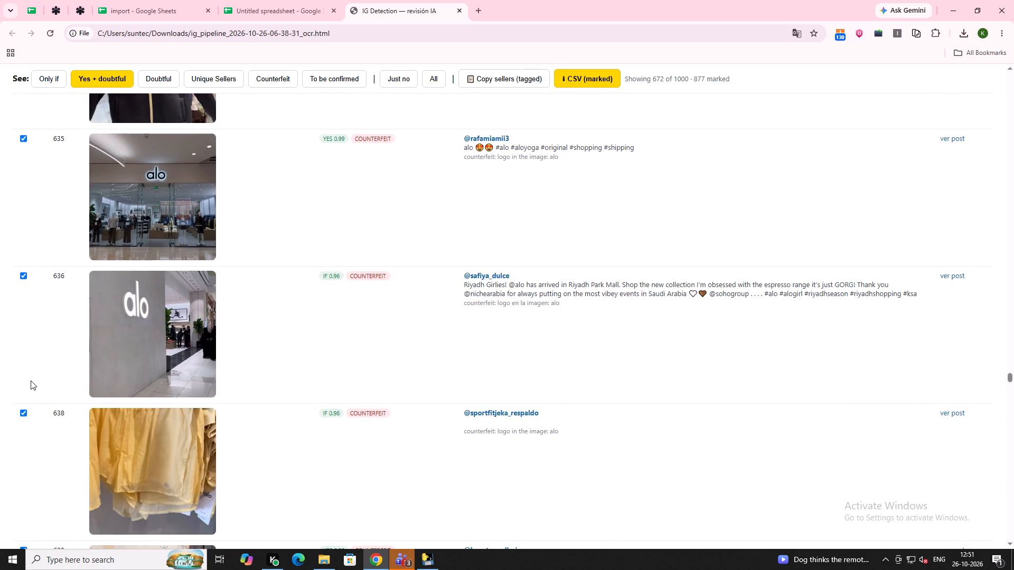
{"action": "left_click", "coordinate": [23, 136]}
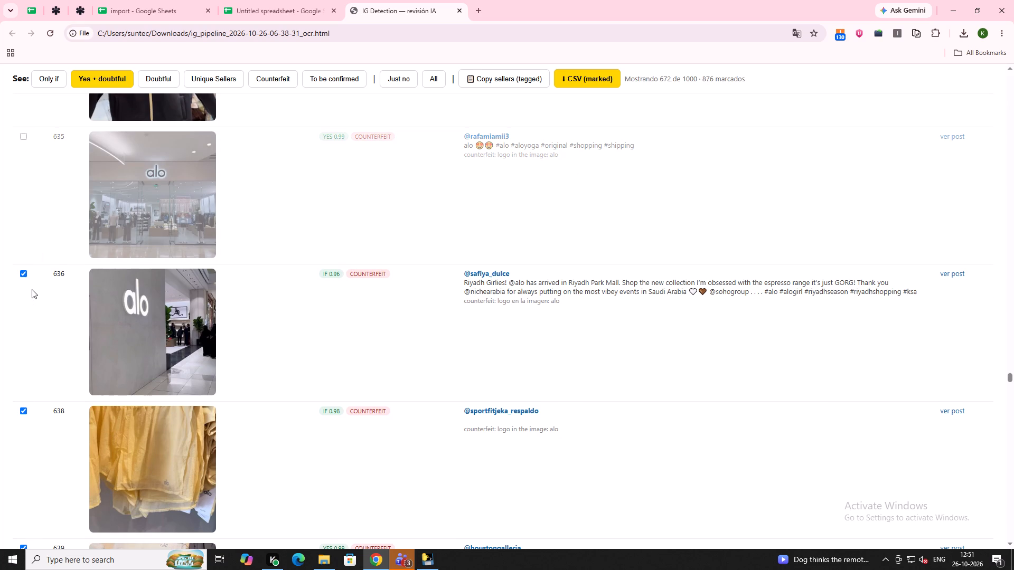
{"action": "left_click", "coordinate": [23, 275]}
Check the listings from number 638 onward and unmark listing 646, the Alo pink collection post showing a store sign.
{"action": "scroll", "coordinate": [67, 306], "scroll_direction": "down", "scroll_amount": 6}
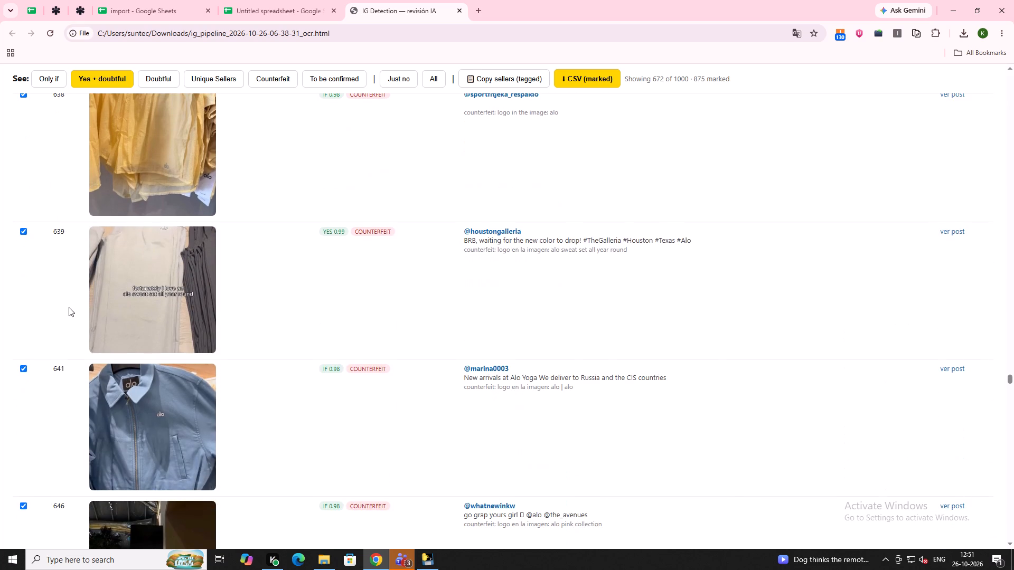
{"action": "scroll", "coordinate": [69, 307], "scroll_direction": "down", "scroll_amount": 6}
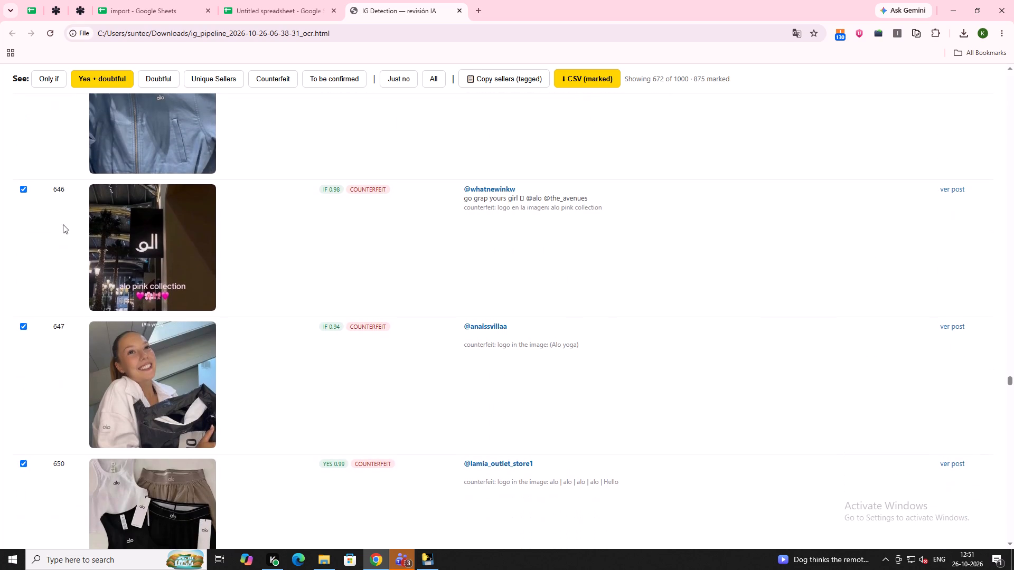
{"action": "left_click", "coordinate": [24, 190]}
Check the listings from number 647 onward and unmark listing 655, the verified account's pink sweatshirt post tagged as not a salesperson.
{"action": "scroll", "coordinate": [63, 263], "scroll_direction": "down", "scroll_amount": 5}
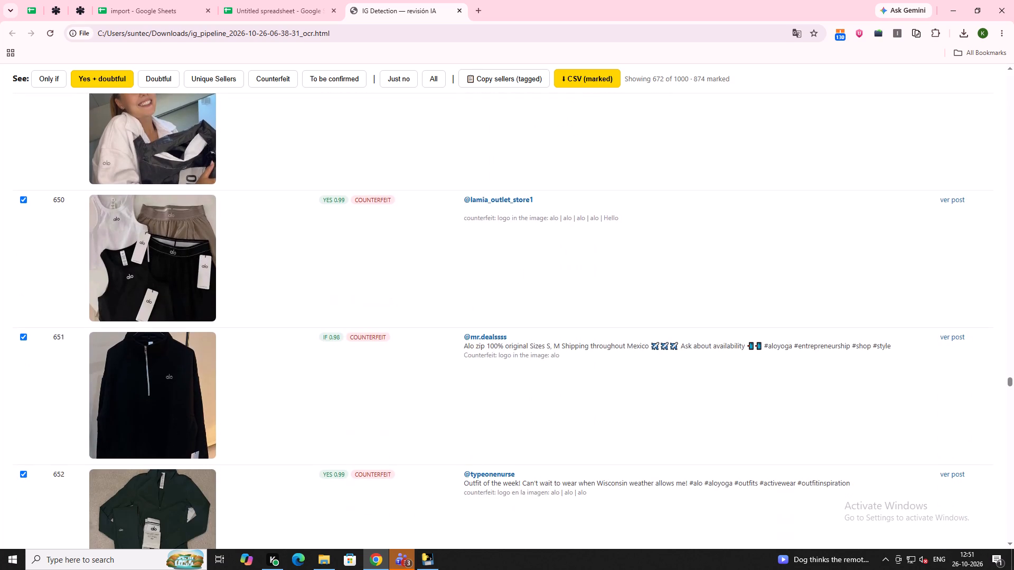
{"action": "scroll", "coordinate": [63, 265], "scroll_direction": "down", "scroll_amount": 7}
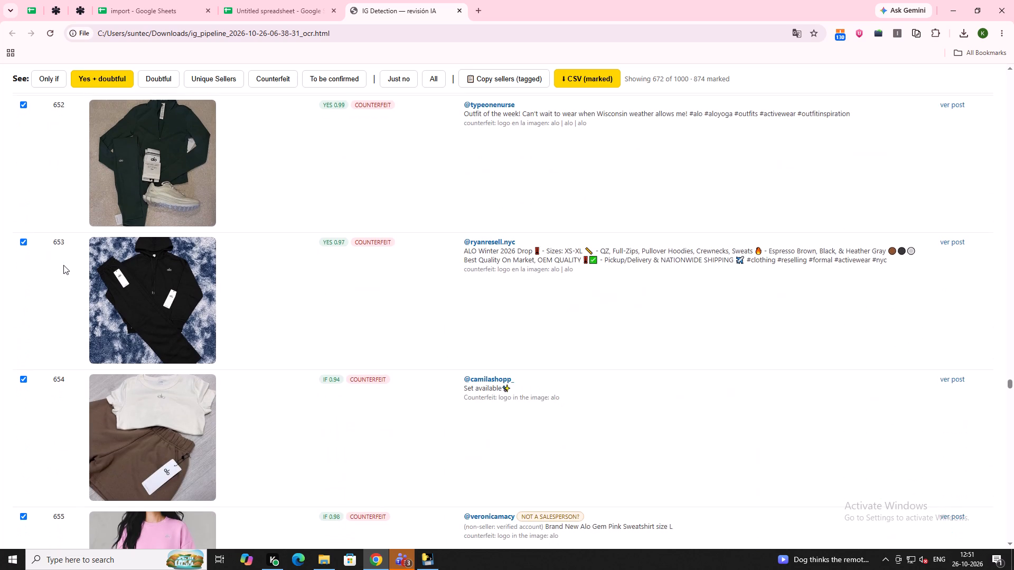
{"action": "scroll", "coordinate": [63, 265], "scroll_direction": "down", "scroll_amount": 2}
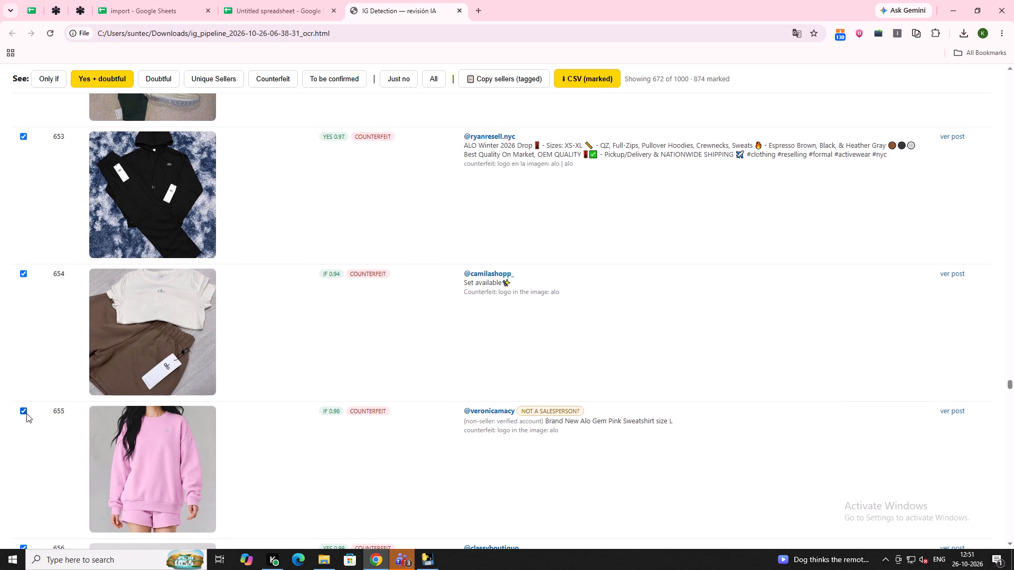
{"action": "left_click", "coordinate": [26, 413]}
Check the listings from number 656 onward and unmark listing 665, the Alo Boutique opening announcement.
{"action": "scroll", "coordinate": [51, 377], "scroll_direction": "down", "scroll_amount": 3}
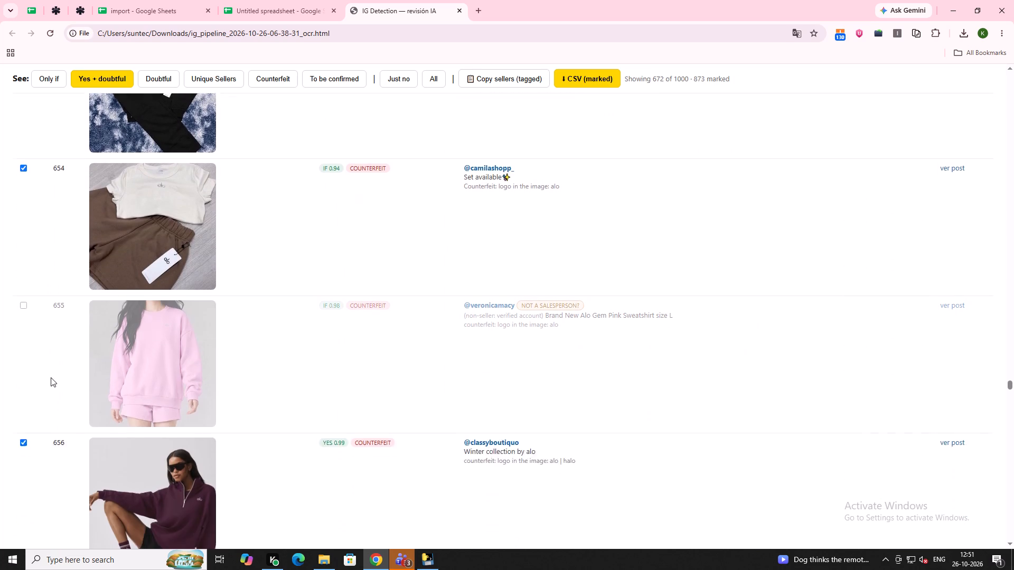
{"action": "scroll", "coordinate": [51, 377], "scroll_direction": "down", "scroll_amount": 10}
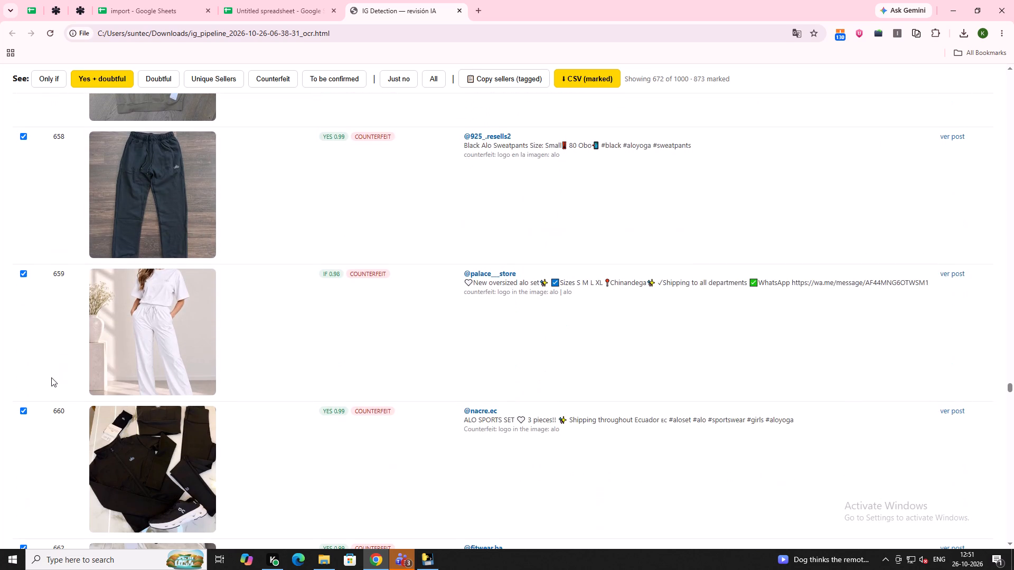
{"action": "scroll", "coordinate": [51, 377], "scroll_direction": "down", "scroll_amount": 8}
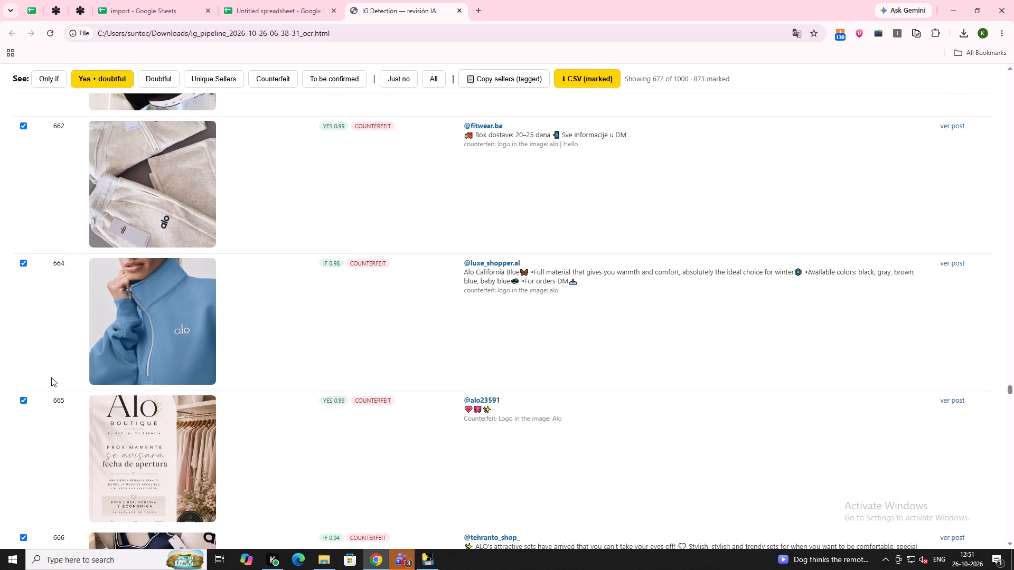
{"action": "scroll", "coordinate": [51, 377], "scroll_direction": "down", "scroll_amount": 3}
{"action": "left_click", "coordinate": [24, 240]}
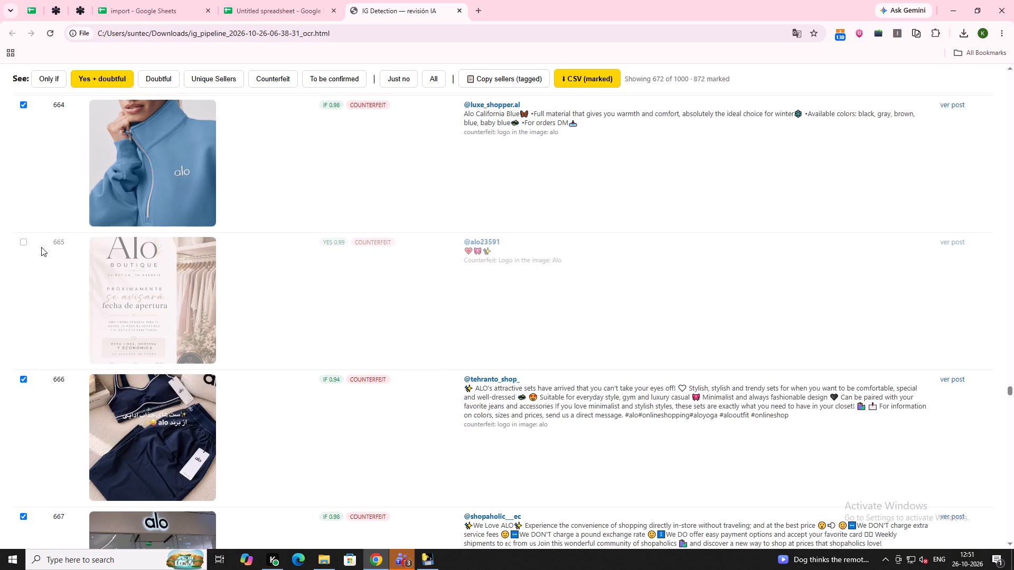
Check the listings from number 666 onward and unmark listing 667, which shows an Alo storefront.
{"action": "scroll", "coordinate": [41, 247], "scroll_direction": "down", "scroll_amount": 3}
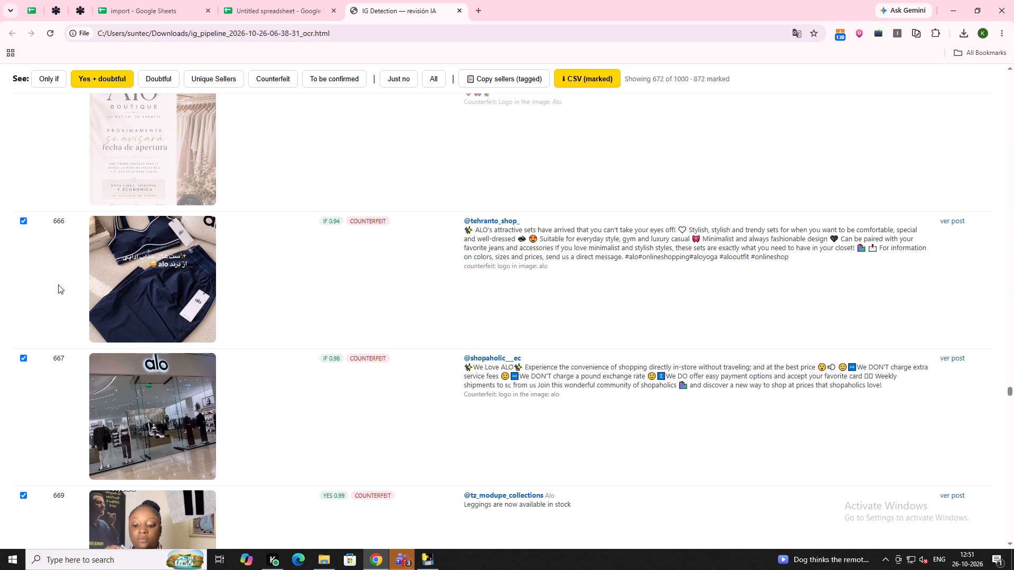
{"action": "left_click", "coordinate": [26, 359]}
{"action": "scroll", "coordinate": [122, 286], "scroll_direction": "down", "scroll_amount": 7}
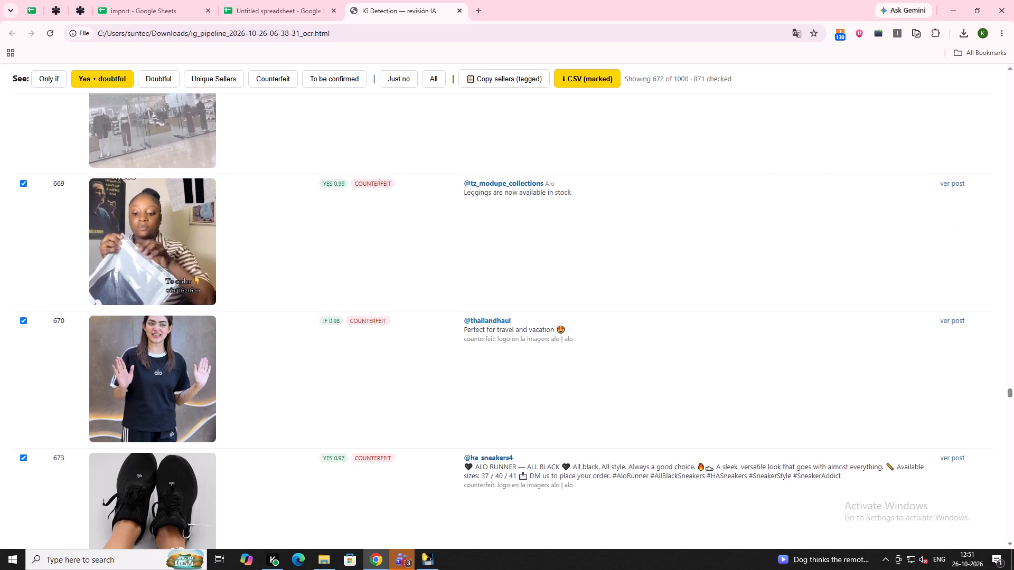
Check the listings from number 669 onward and unmark listings 675 and 678, the verified accounts tagged as not a salesperson.
{"action": "scroll", "coordinate": [122, 285], "scroll_direction": "down", "scroll_amount": 3}
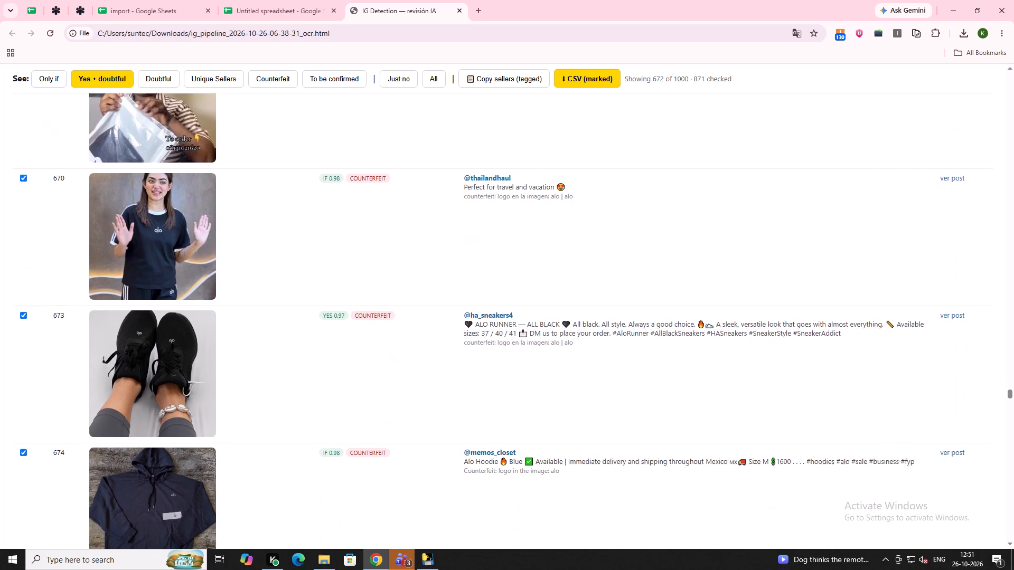
{"action": "scroll", "coordinate": [122, 285], "scroll_direction": "down", "scroll_amount": 5}
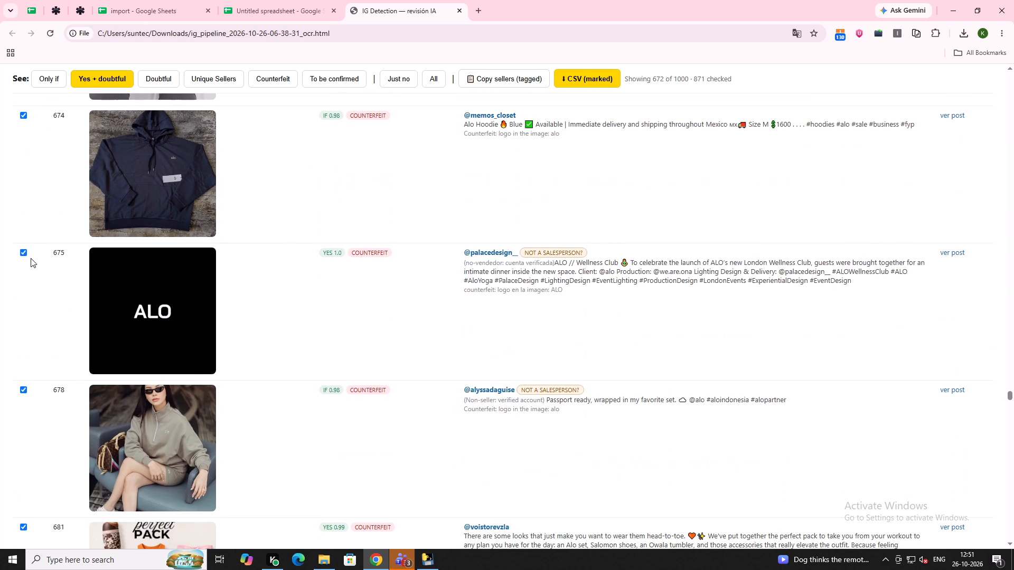
{"action": "left_click", "coordinate": [23, 253]}
{"action": "left_click", "coordinate": [23, 393]}
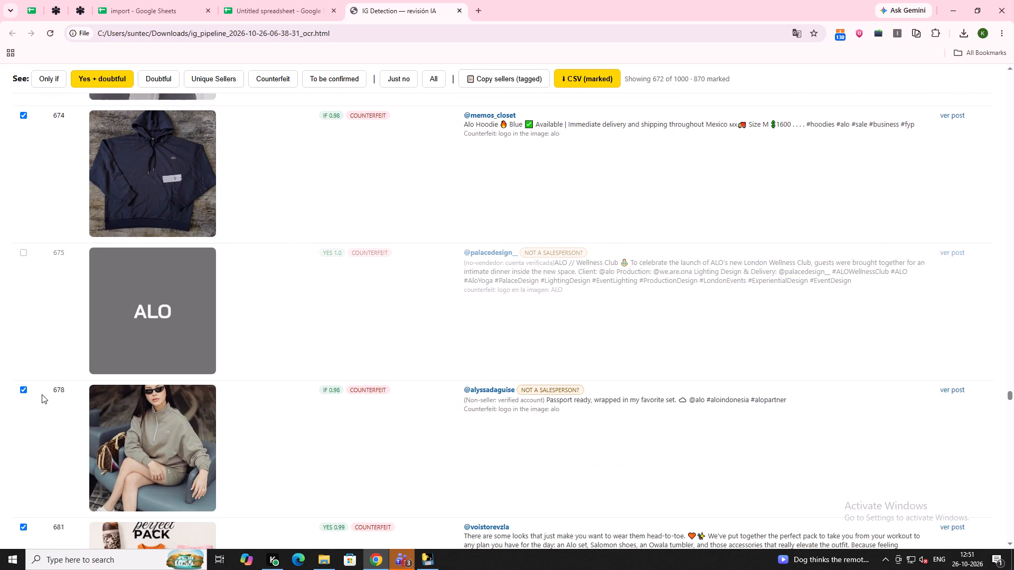
{"action": "left_click", "coordinate": [22, 388]}
Check the listings from number 681 onward and unmark listings 688 and 691, which show Alo storefronts.
{"action": "scroll", "coordinate": [39, 383], "scroll_direction": "down", "scroll_amount": 3}
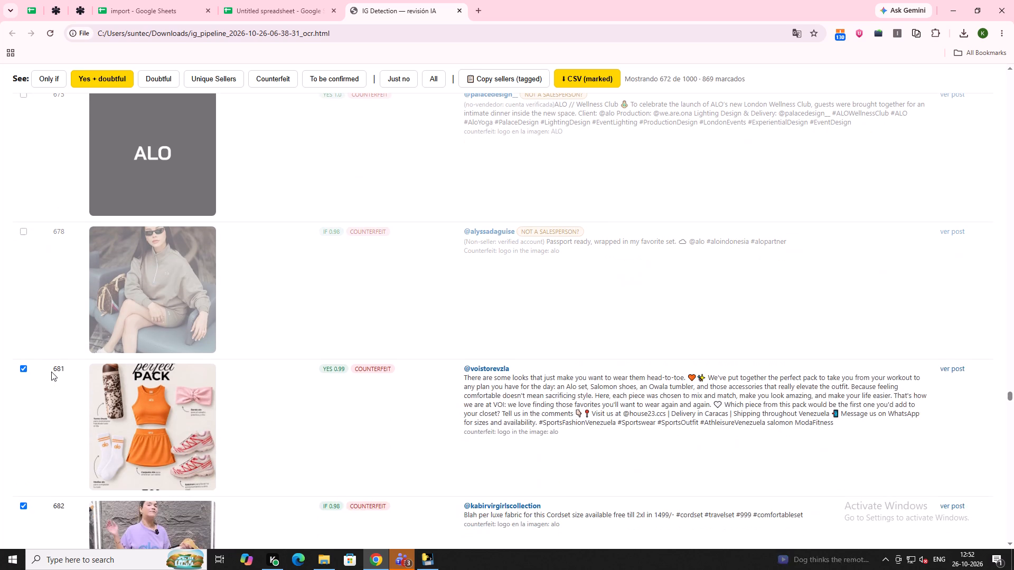
{"action": "scroll", "coordinate": [52, 366], "scroll_direction": "down", "scroll_amount": 11}
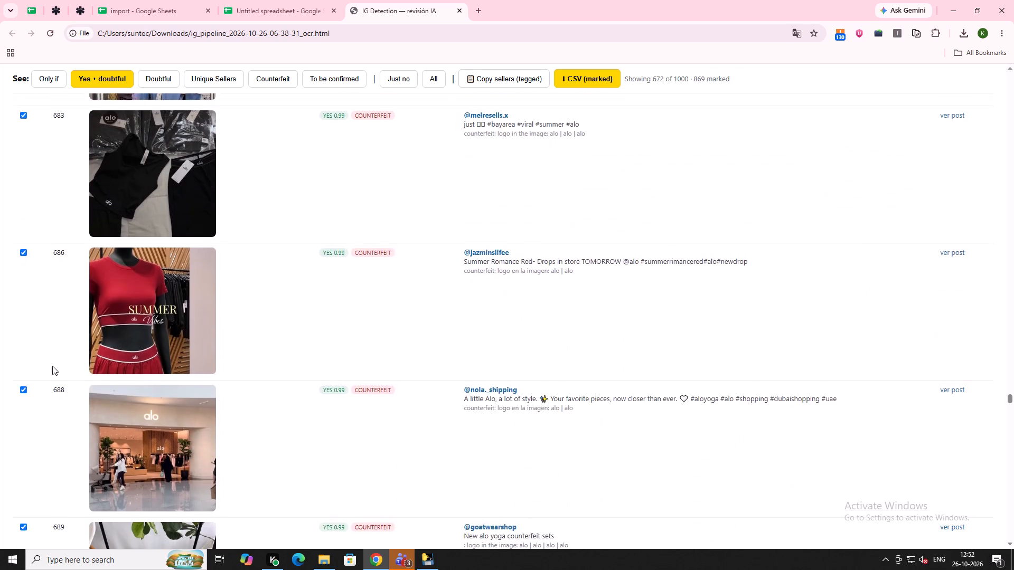
{"action": "scroll", "coordinate": [52, 366], "scroll_direction": "down", "scroll_amount": 4}
{"action": "left_click", "coordinate": [26, 127]}
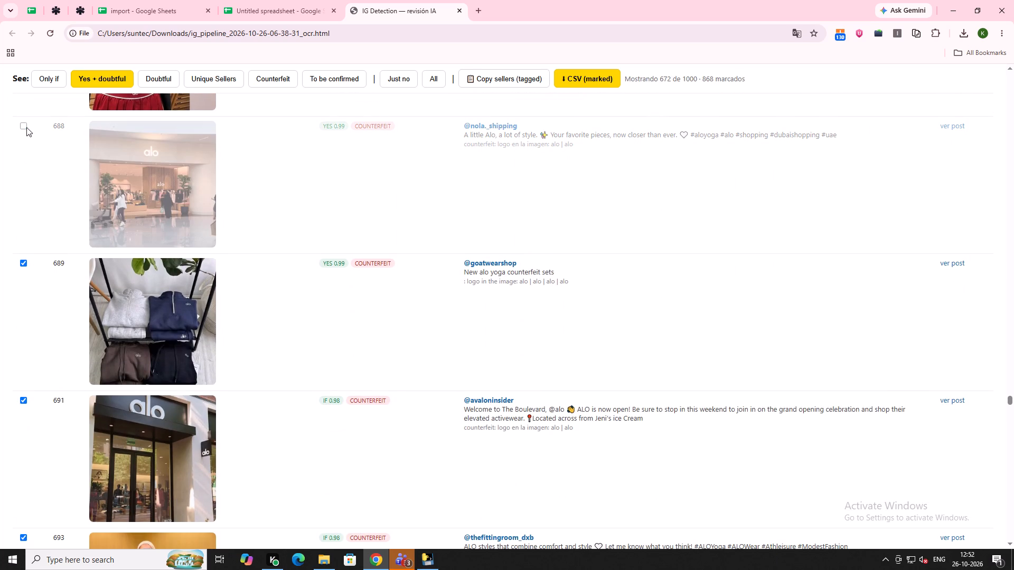
{"action": "left_click", "coordinate": [24, 396]}
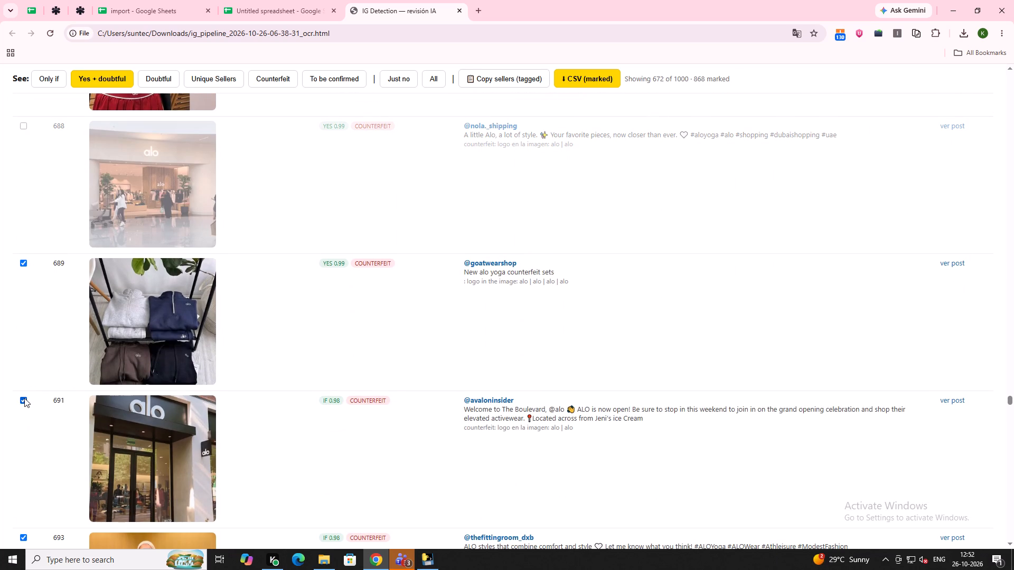
{"action": "left_click", "coordinate": [24, 398]}
Check the listings from number 693 onward and unmark listing 699, the verified account's new collection post tagged as not a salesperson.
{"action": "scroll", "coordinate": [137, 335], "scroll_direction": "down", "scroll_amount": 7}
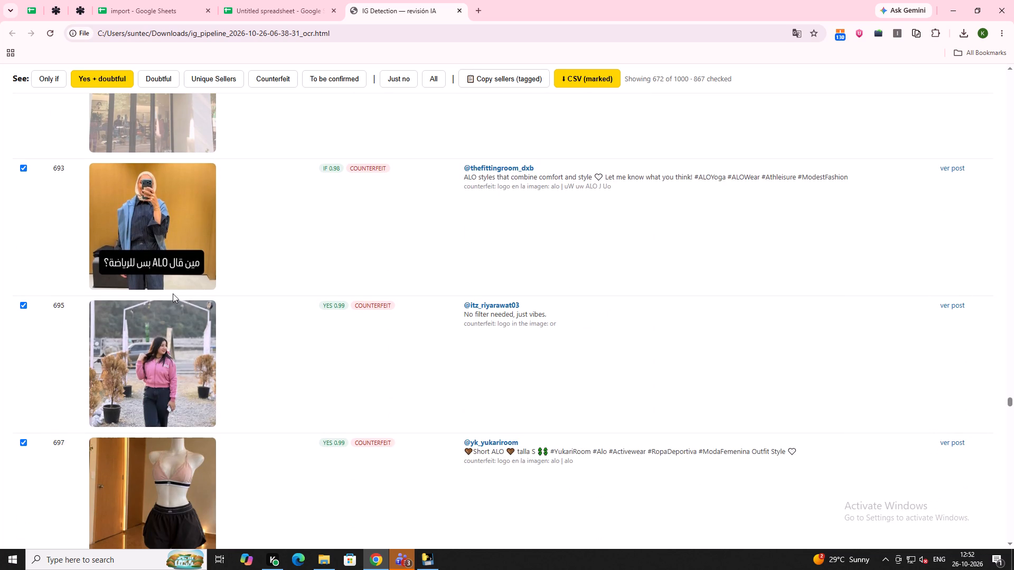
{"action": "scroll", "coordinate": [173, 294], "scroll_direction": "down", "scroll_amount": 9}
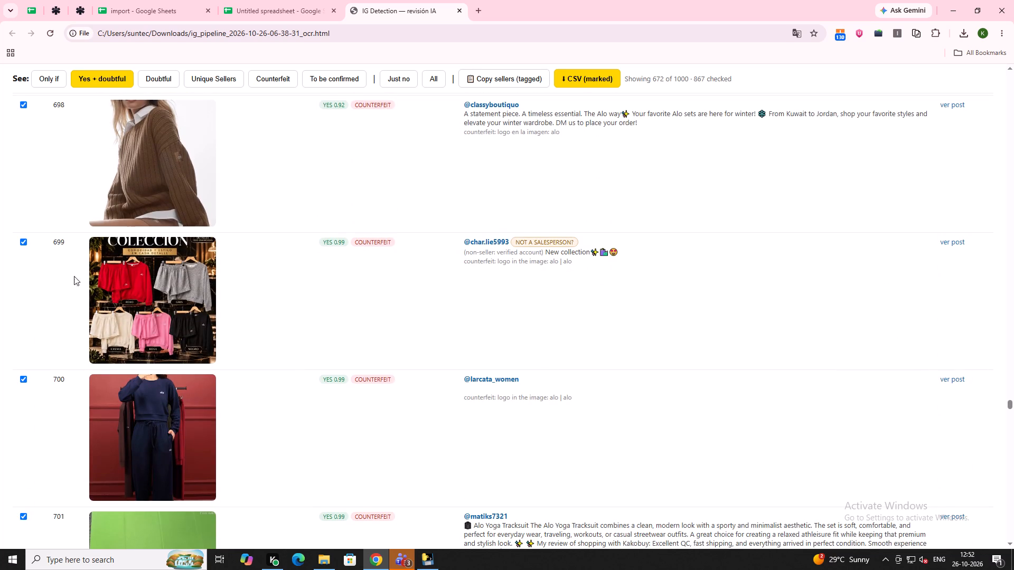
{"action": "left_click", "coordinate": [22, 241]}
Check the listings from number 700 onward, enlarging listing 702's photo for inspection, and unmark listing 718, the verified account's pre-order post.
{"action": "scroll", "coordinate": [122, 309], "scroll_direction": "down", "scroll_amount": 5}
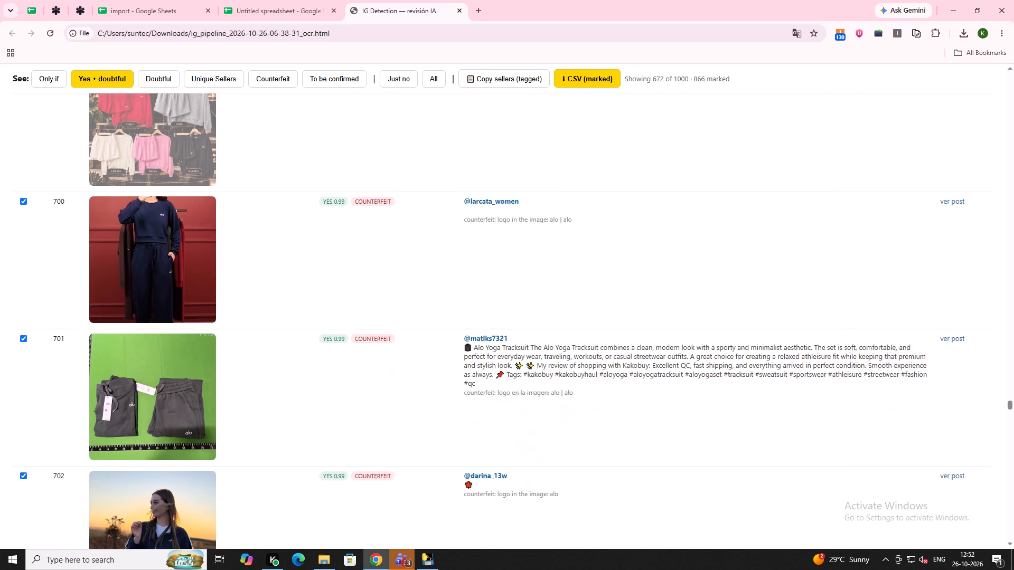
{"action": "scroll", "coordinate": [153, 329], "scroll_direction": "down", "scroll_amount": 4}
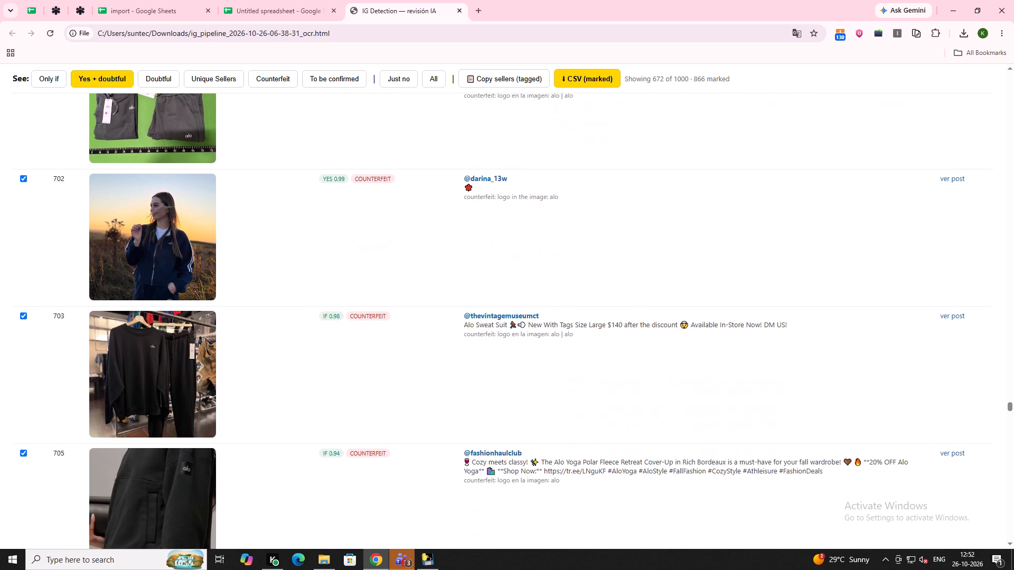
{"action": "left_click", "coordinate": [140, 255]}
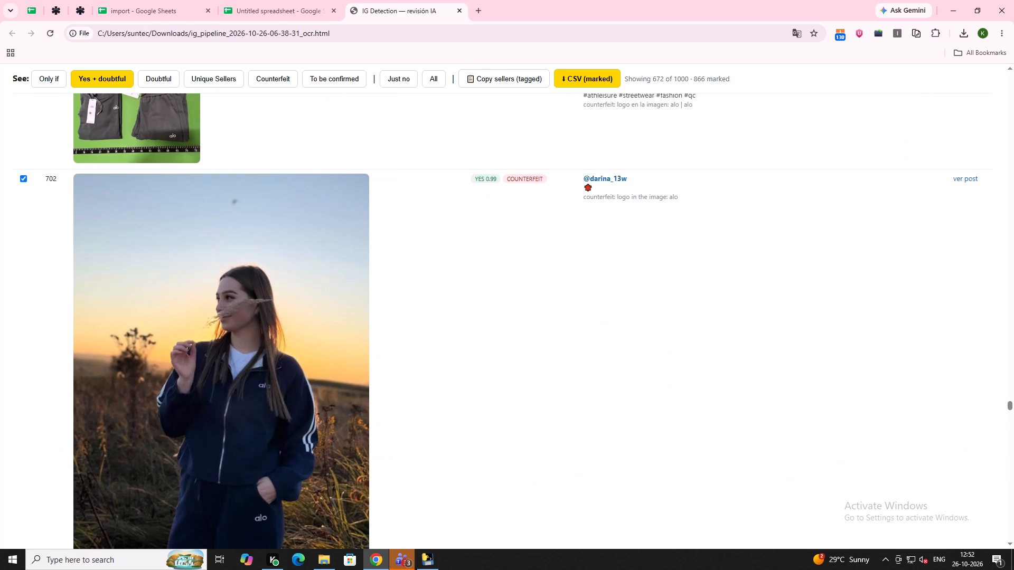
{"action": "left_click", "coordinate": [182, 290]}
{"action": "scroll", "coordinate": [182, 290], "scroll_direction": "down", "scroll_amount": 9}
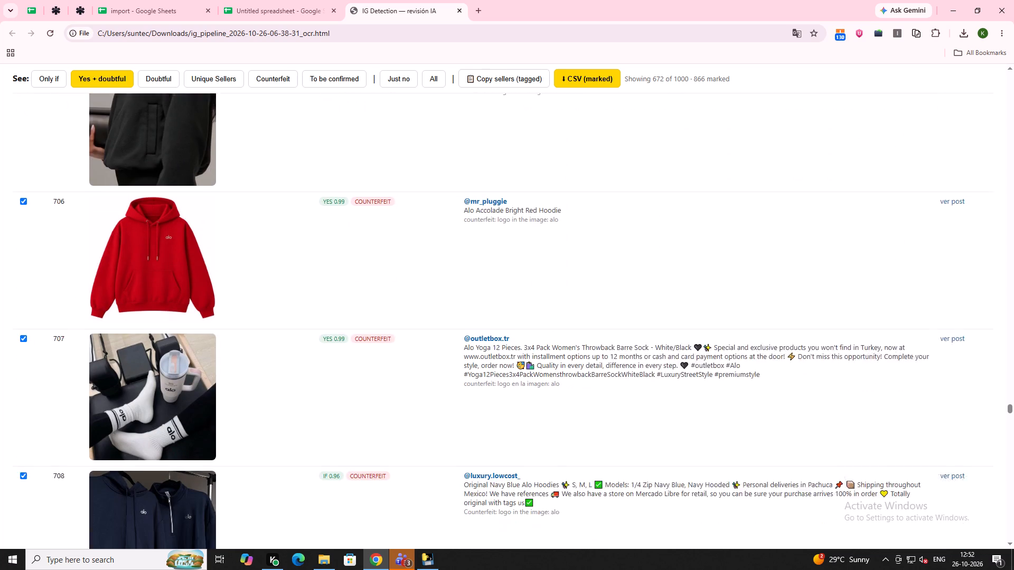
{"action": "scroll", "coordinate": [182, 290], "scroll_direction": "down", "scroll_amount": 2}
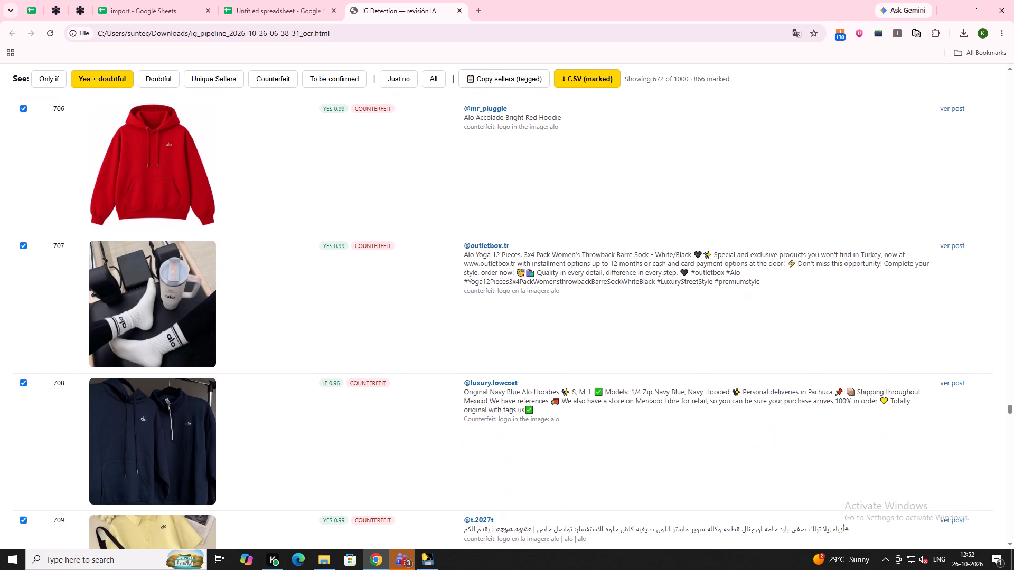
{"action": "scroll", "coordinate": [182, 290], "scroll_direction": "down", "scroll_amount": 5}
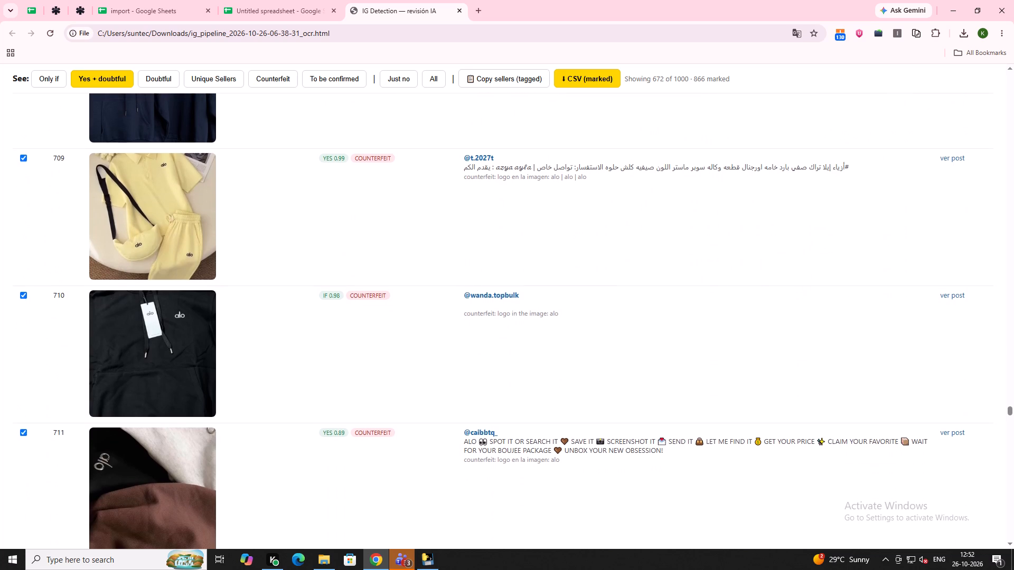
{"action": "scroll", "coordinate": [182, 290], "scroll_direction": "down", "scroll_amount": 4}
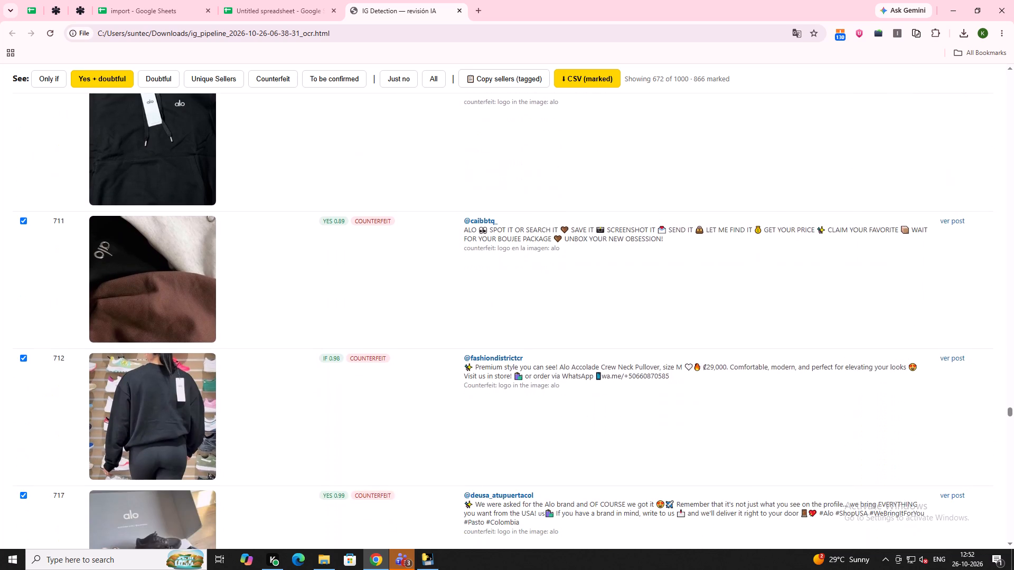
{"action": "scroll", "coordinate": [182, 290], "scroll_direction": "down", "scroll_amount": 7}
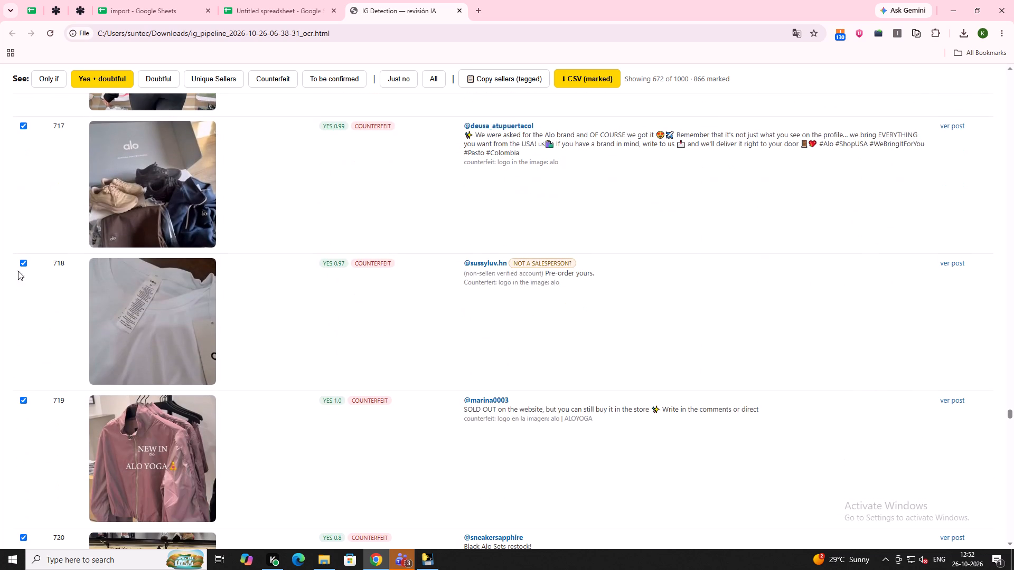
{"action": "left_click", "coordinate": [23, 264]}
Check the listings from number 719 onward and unmark listing 734, the LTK creator's fall sets post tagged as not a salesperson.
{"action": "scroll", "coordinate": [89, 282], "scroll_direction": "down", "scroll_amount": 2}
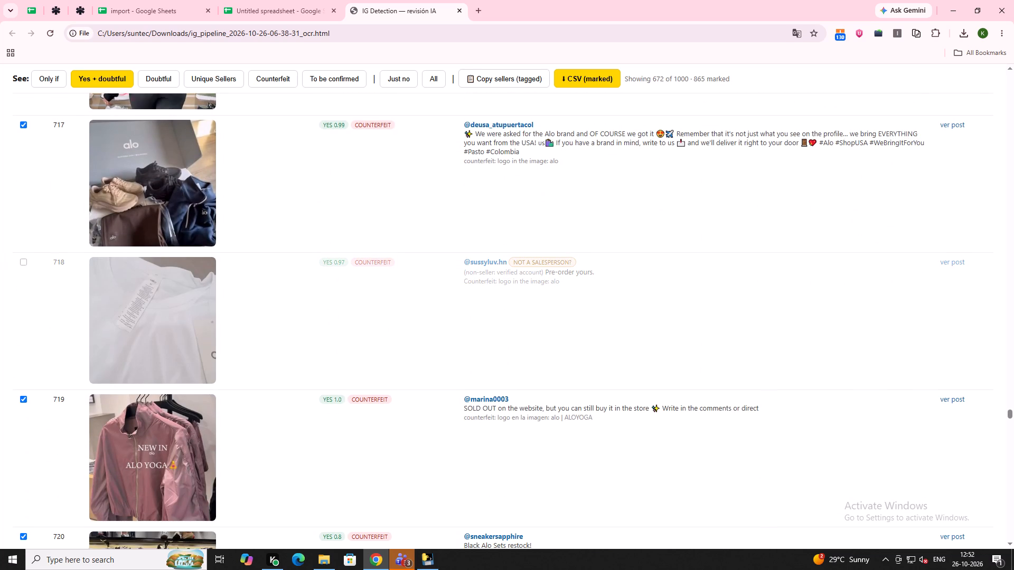
{"action": "scroll", "coordinate": [97, 285], "scroll_direction": "down", "scroll_amount": 5}
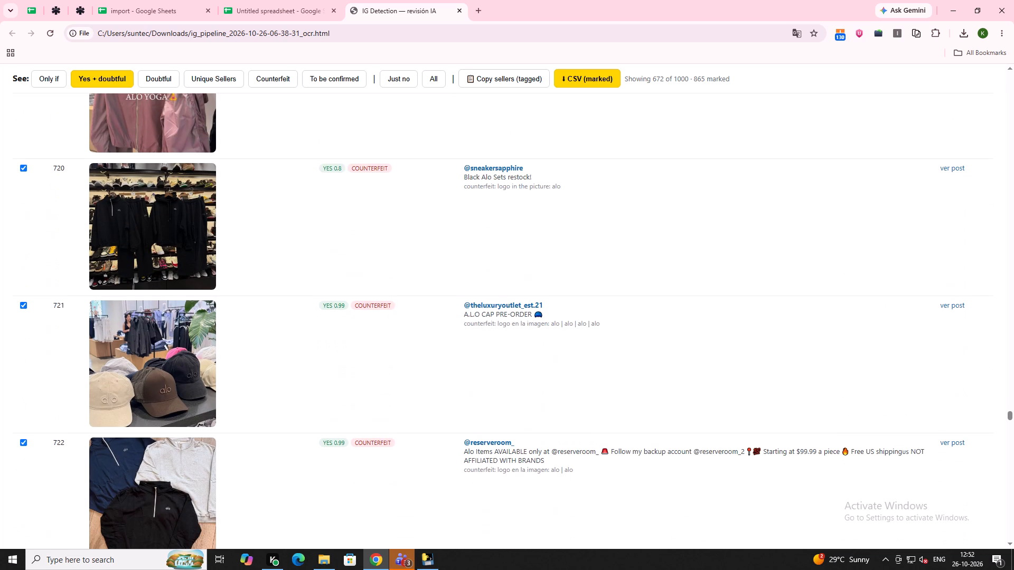
{"action": "scroll", "coordinate": [98, 286], "scroll_direction": "up", "scroll_amount": 1}
{"action": "scroll", "coordinate": [98, 286], "scroll_direction": "down", "scroll_amount": 4}
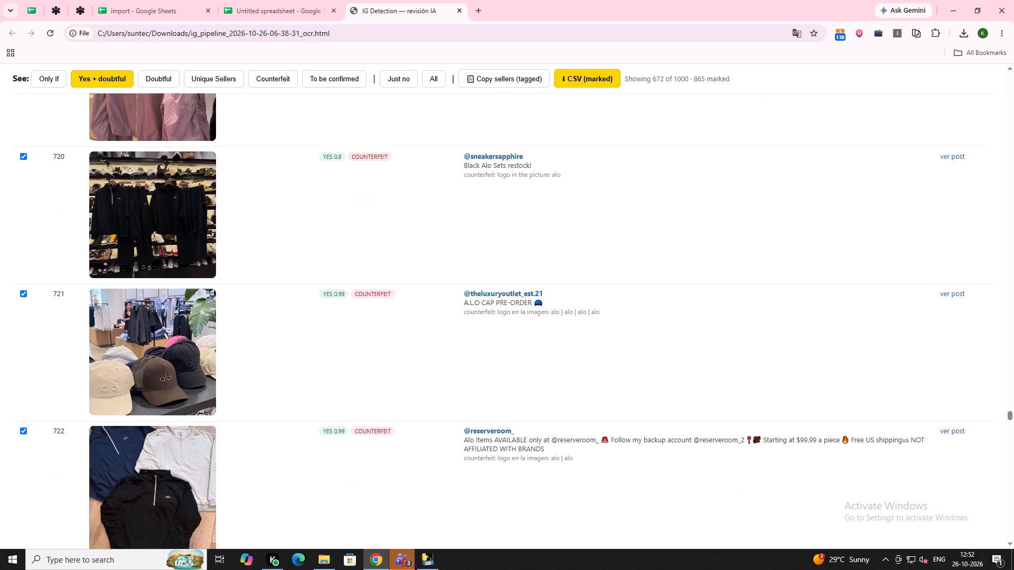
{"action": "scroll", "coordinate": [98, 286], "scroll_direction": "down", "scroll_amount": 16}
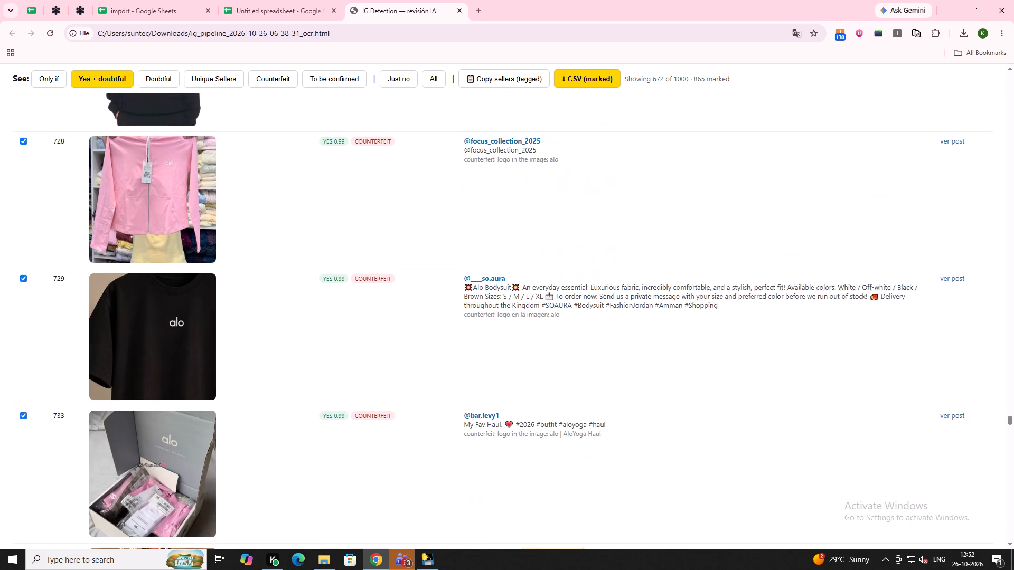
{"action": "scroll", "coordinate": [98, 286], "scroll_direction": "down", "scroll_amount": 5}
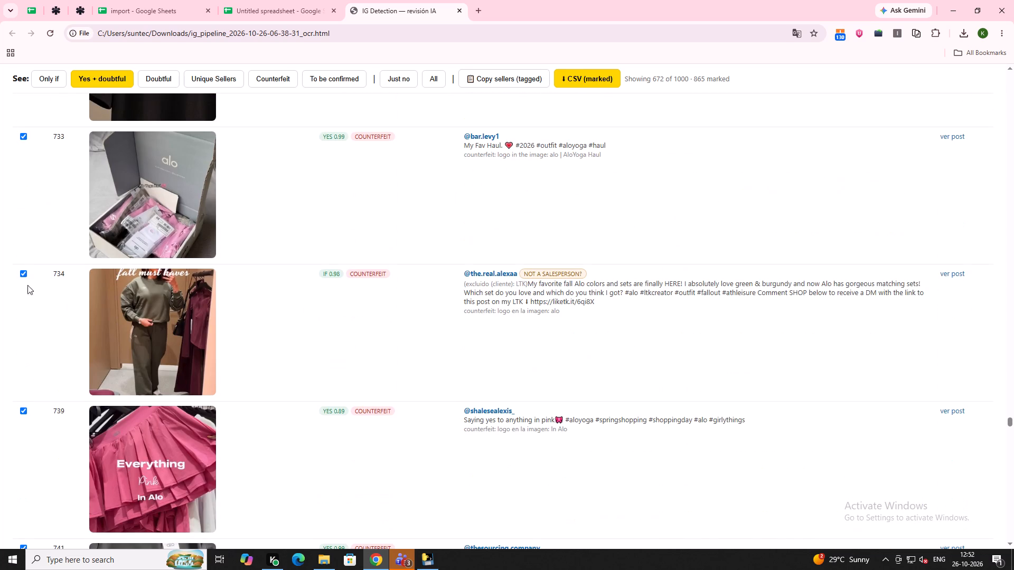
{"action": "left_click", "coordinate": [25, 271]}
Check the listings from number 739 onward and unmark listing 753, the LTK headband collection post tagged as not a salesperson.
{"action": "scroll", "coordinate": [146, 258], "scroll_direction": "down", "scroll_amount": 3}
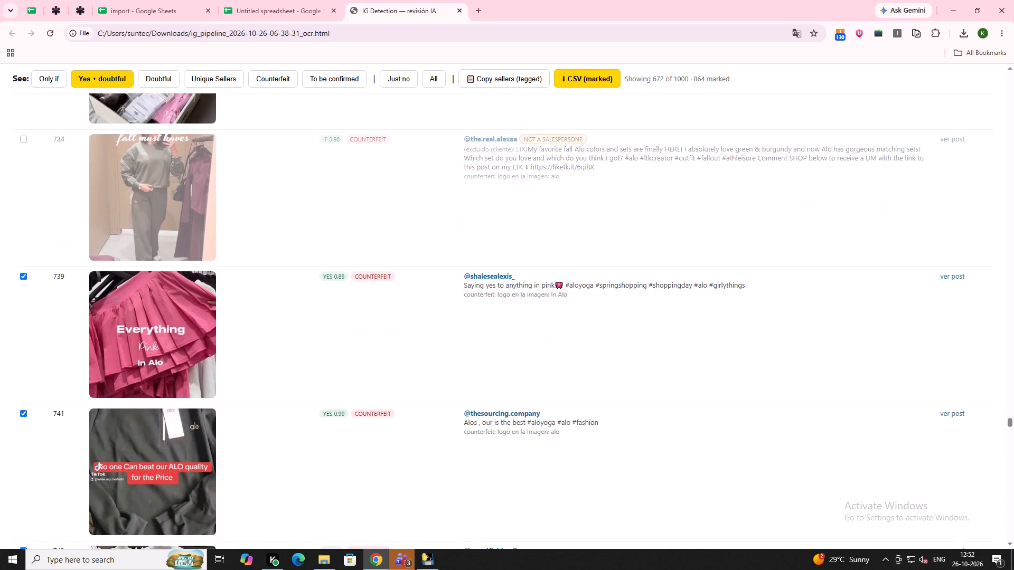
{"action": "scroll", "coordinate": [151, 260], "scroll_direction": "down", "scroll_amount": 12}
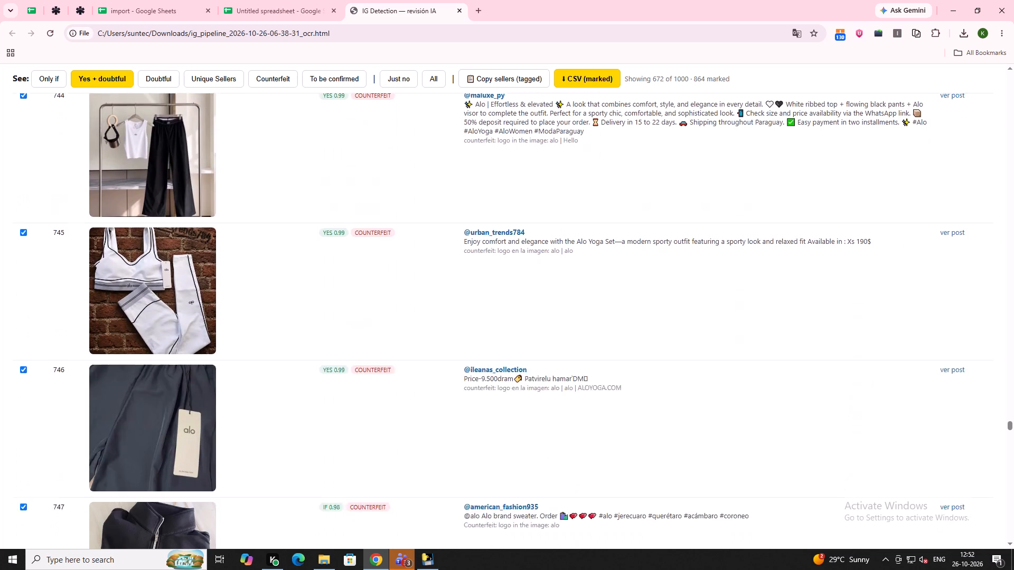
{"action": "scroll", "coordinate": [151, 260], "scroll_direction": "down", "scroll_amount": 12}
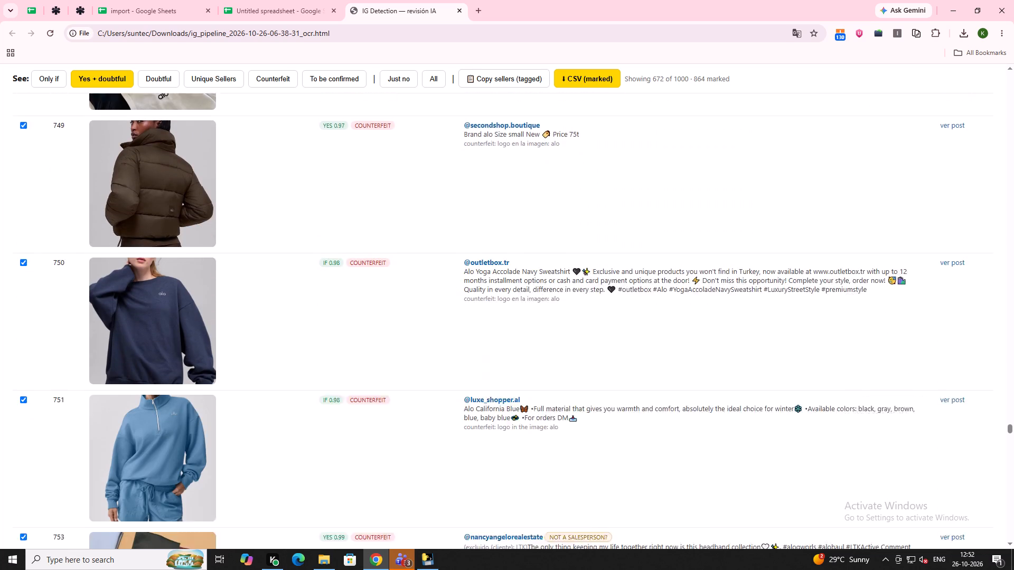
{"action": "scroll", "coordinate": [151, 260], "scroll_direction": "down", "scroll_amount": 3}
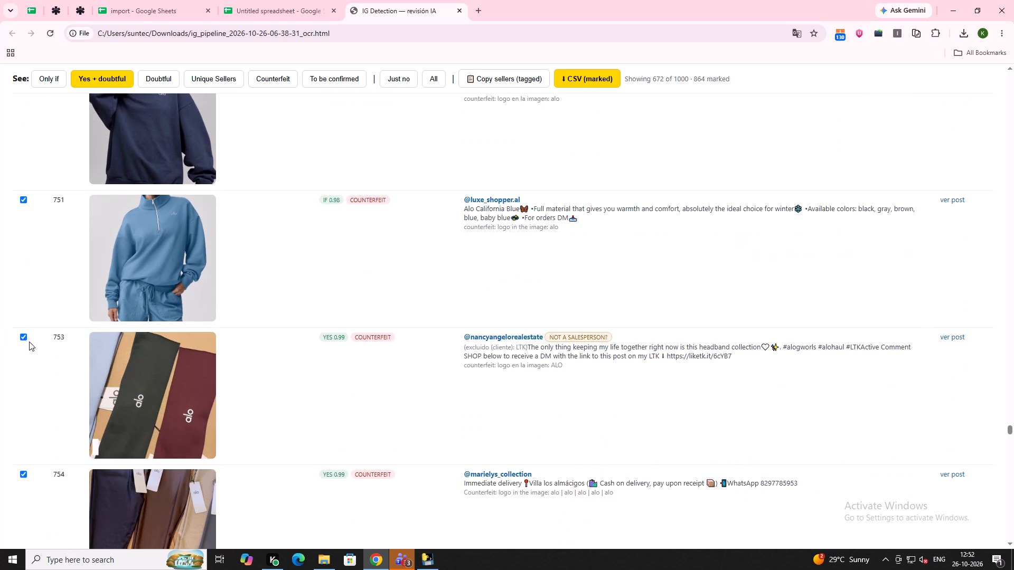
{"action": "left_click", "coordinate": [24, 338]}
Check the listings from number 754 onward and unmark listings 756 and 758, the verified account's store visit and the Ridgedale Center storefront.
{"action": "scroll", "coordinate": [14, 336], "scroll_direction": "down", "scroll_amount": 2}
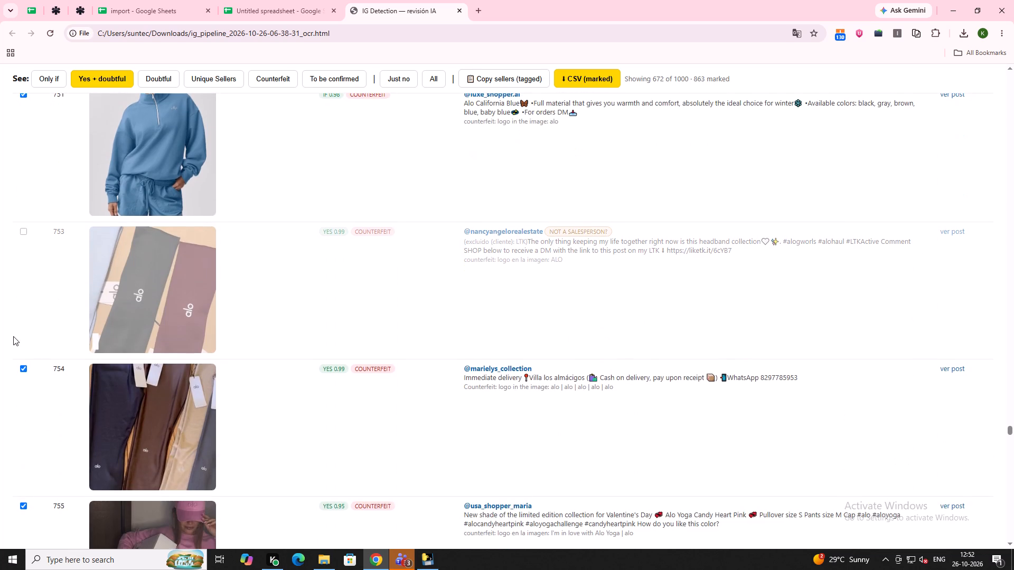
{"action": "scroll", "coordinate": [13, 336], "scroll_direction": "down", "scroll_amount": 3}
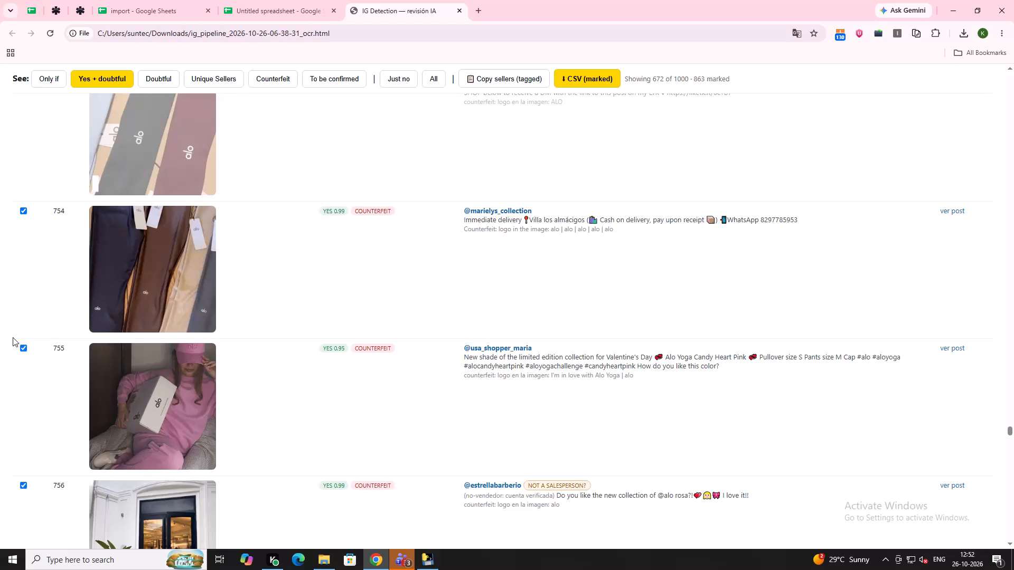
{"action": "scroll", "coordinate": [20, 338], "scroll_direction": "down", "scroll_amount": 4}
{"action": "left_click", "coordinate": [25, 274]}
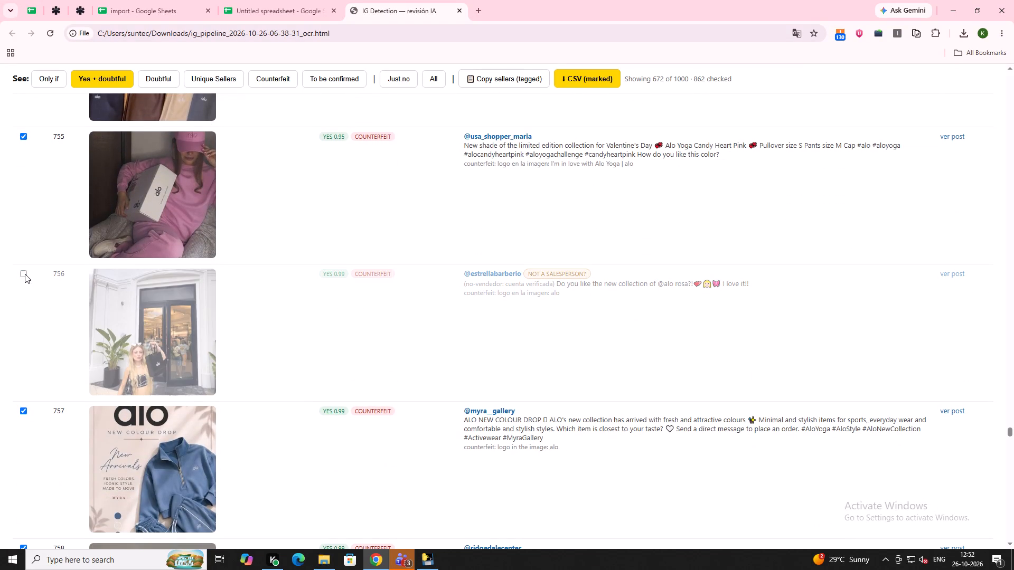
{"action": "scroll", "coordinate": [25, 274], "scroll_direction": "down", "scroll_amount": 6}
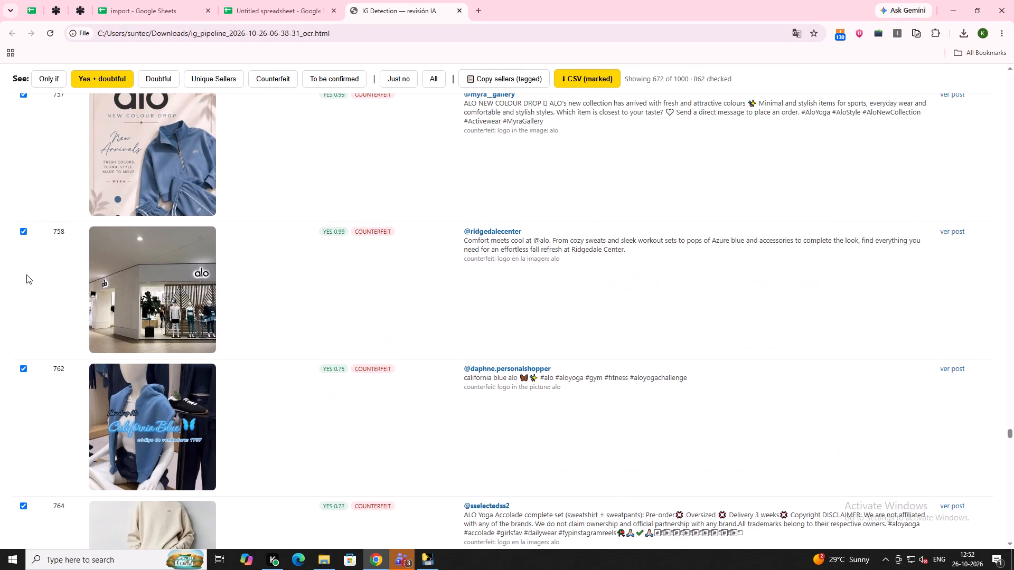
{"action": "left_click", "coordinate": [21, 229]}
Check the listings from number 762 onward and unmark listing 780, the personal shopper's post showing an Alo storefront.
{"action": "scroll", "coordinate": [109, 249], "scroll_direction": "down", "scroll_amount": 4}
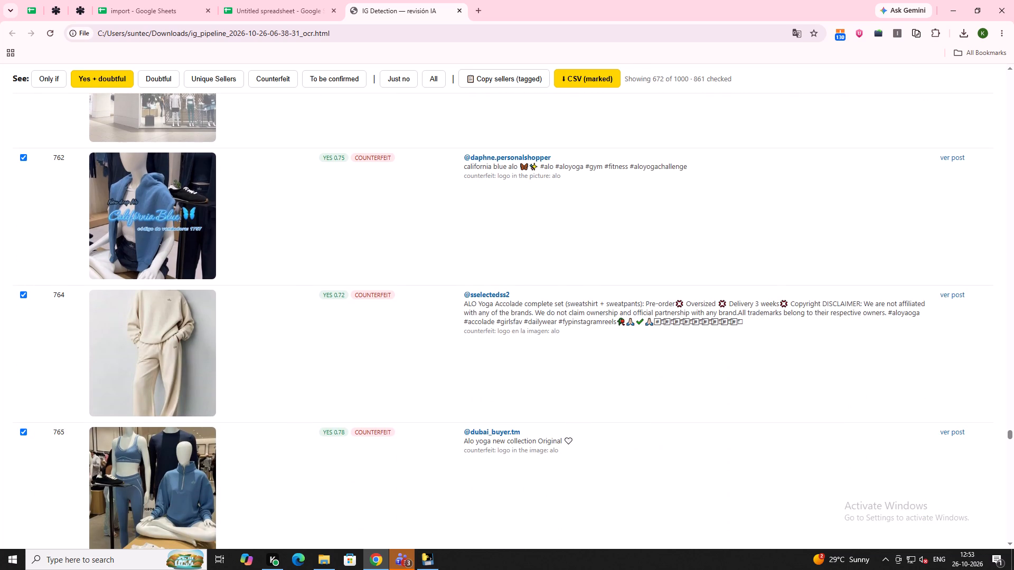
{"action": "scroll", "coordinate": [102, 241], "scroll_direction": "down", "scroll_amount": 13}
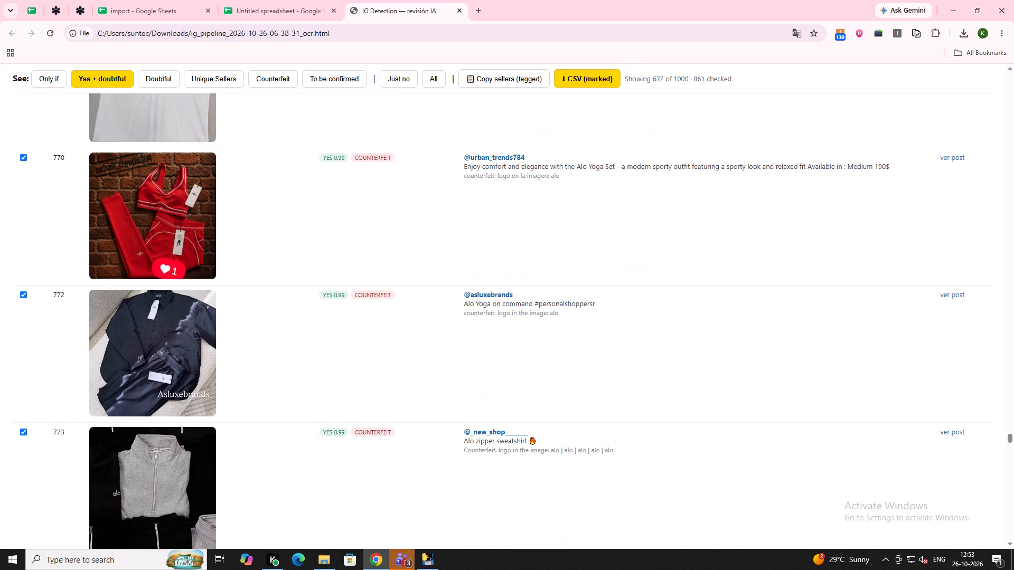
{"action": "scroll", "coordinate": [102, 241], "scroll_direction": "down", "scroll_amount": 8}
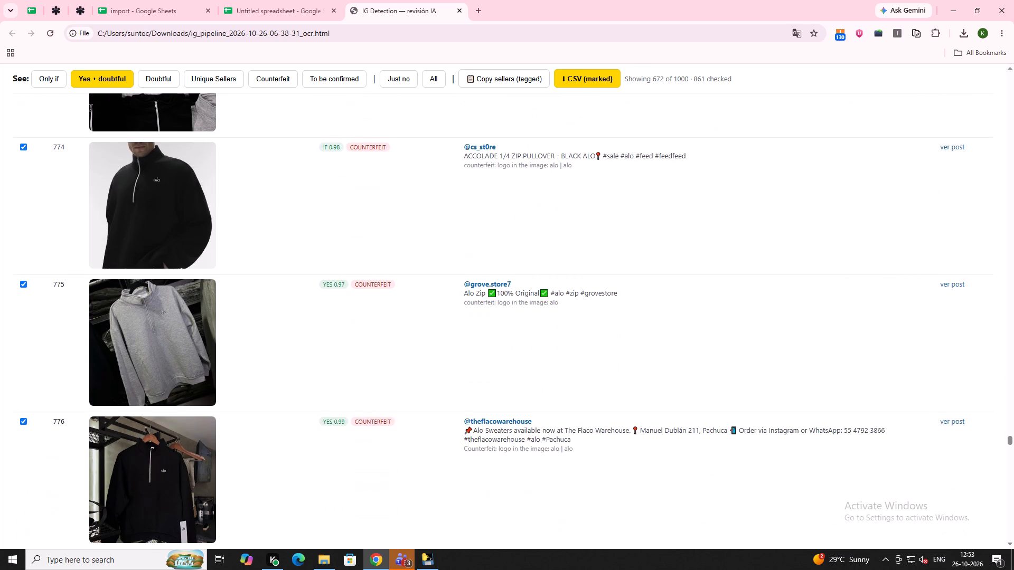
{"action": "scroll", "coordinate": [102, 241], "scroll_direction": "down", "scroll_amount": 6}
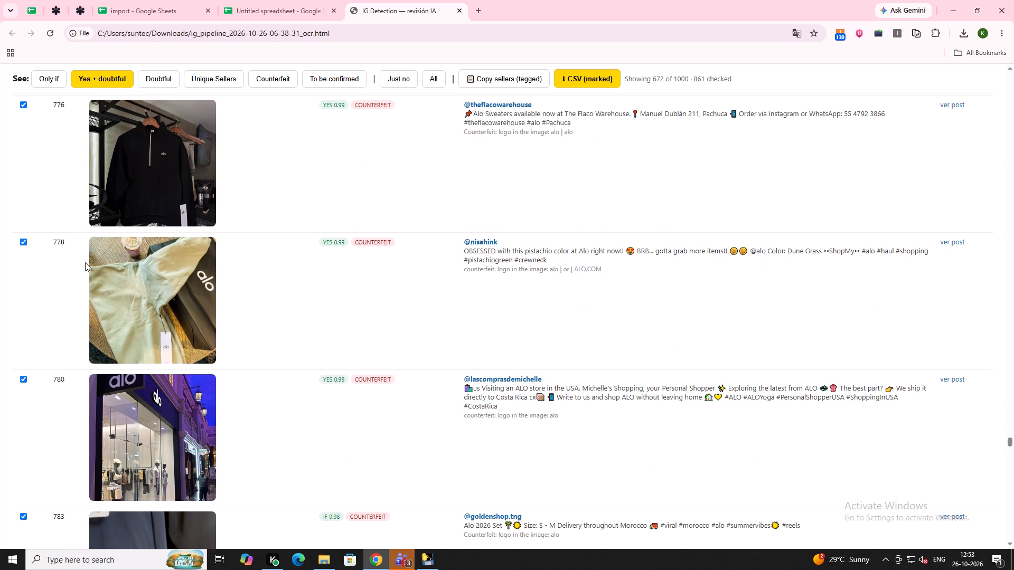
{"action": "left_click", "coordinate": [29, 373]}
{"action": "left_click", "coordinate": [20, 384]}
{"action": "left_click", "coordinate": [20, 383]}
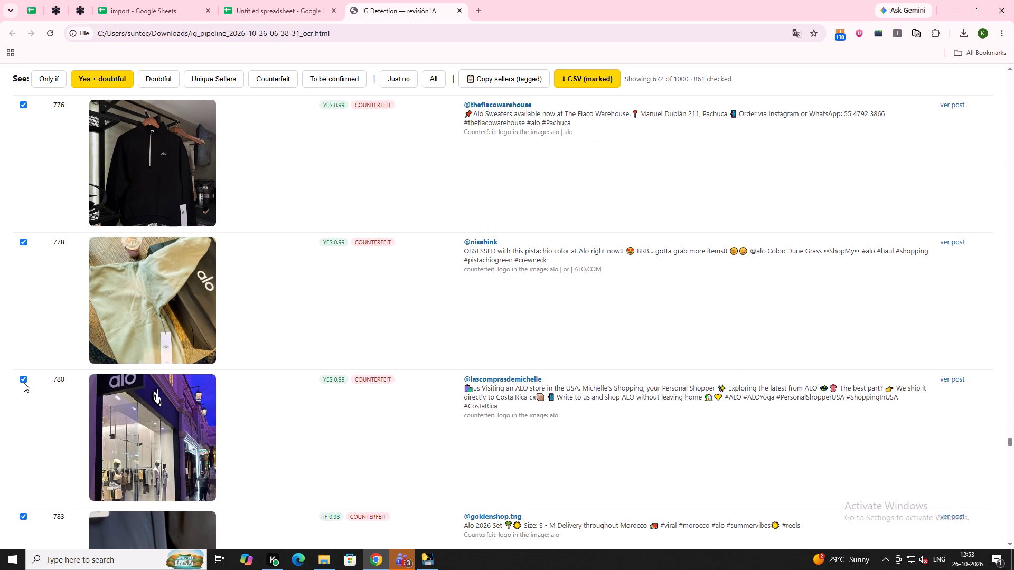
{"action": "left_click", "coordinate": [25, 378]}
Check the listings from number 783 onward and unmark listing 785, the verified account's shoe post tagged as not a salesperson.
{"action": "scroll", "coordinate": [79, 334], "scroll_direction": "down", "scroll_amount": 9}
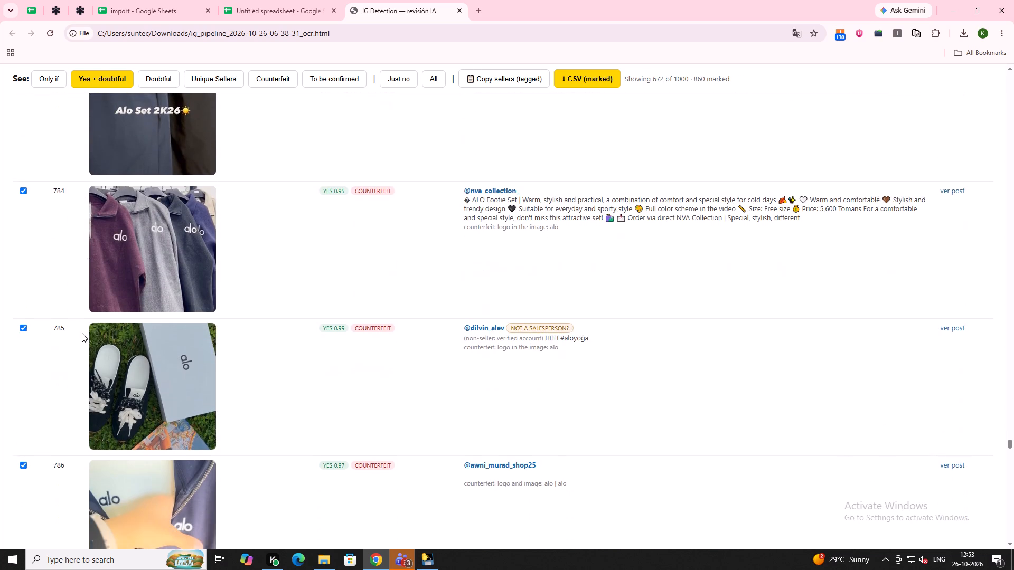
{"action": "left_click", "coordinate": [27, 316]}
{"action": "left_click", "coordinate": [23, 315]}
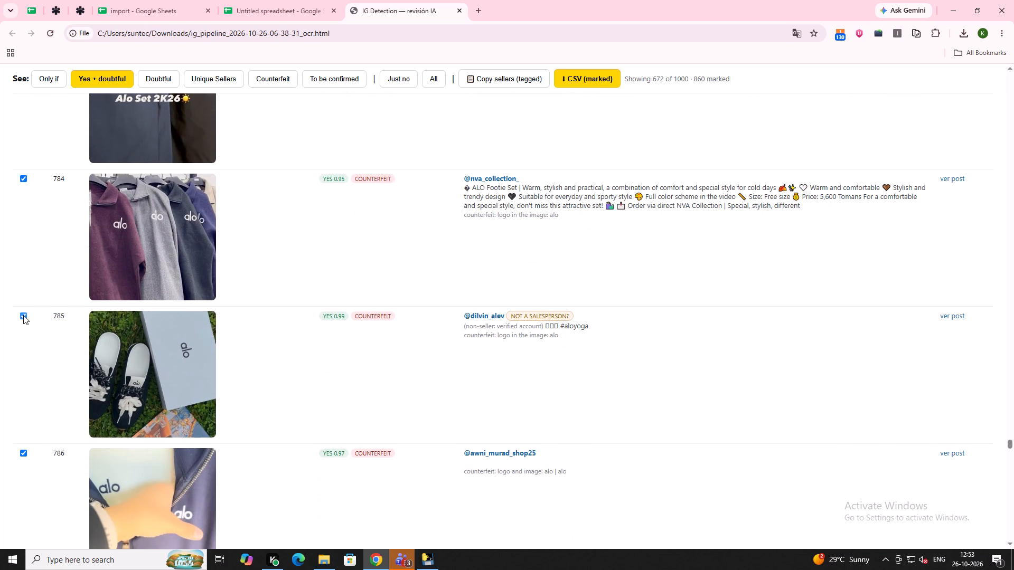
Check the listings from number 786 onward and unmark listings 791 and 788, the Doha Festival City promotion and the UGC creator's 30% off post.
{"action": "scroll", "coordinate": [204, 293], "scroll_direction": "down", "scroll_amount": 5}
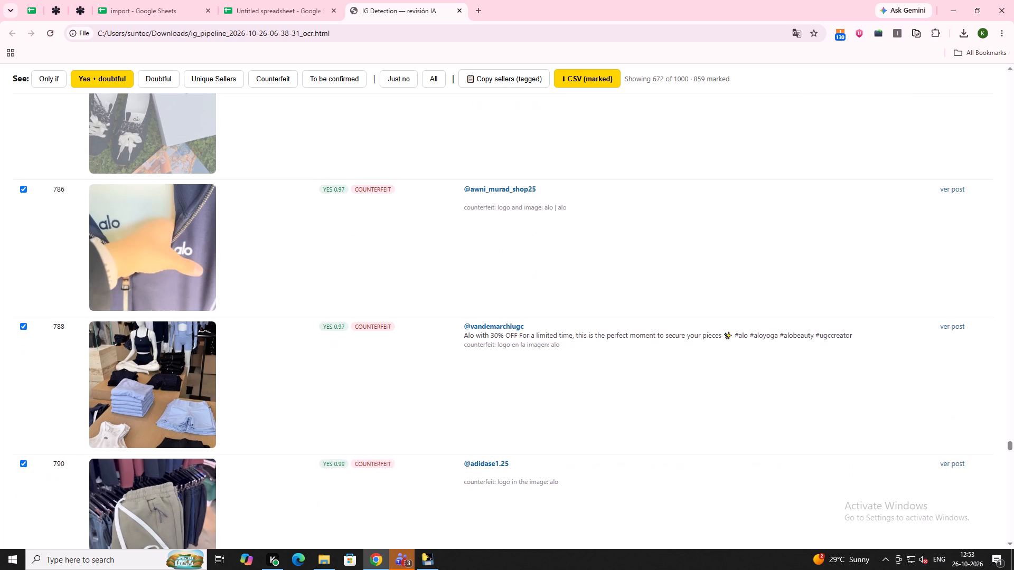
{"action": "scroll", "coordinate": [205, 293], "scroll_direction": "down", "scroll_amount": 4}
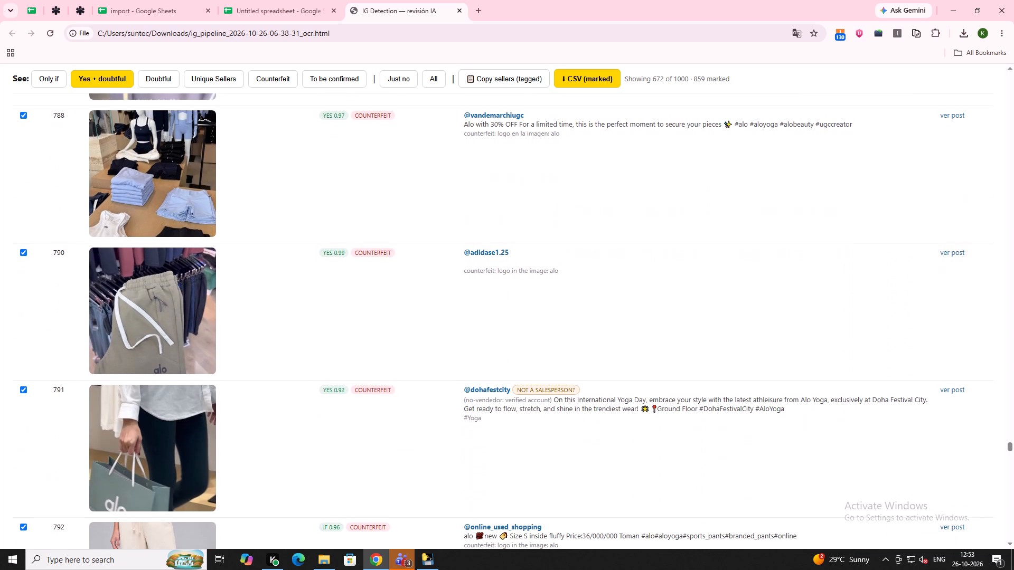
{"action": "left_click", "coordinate": [26, 391]}
{"action": "scroll", "coordinate": [93, 354], "scroll_direction": "up", "scroll_amount": 2}
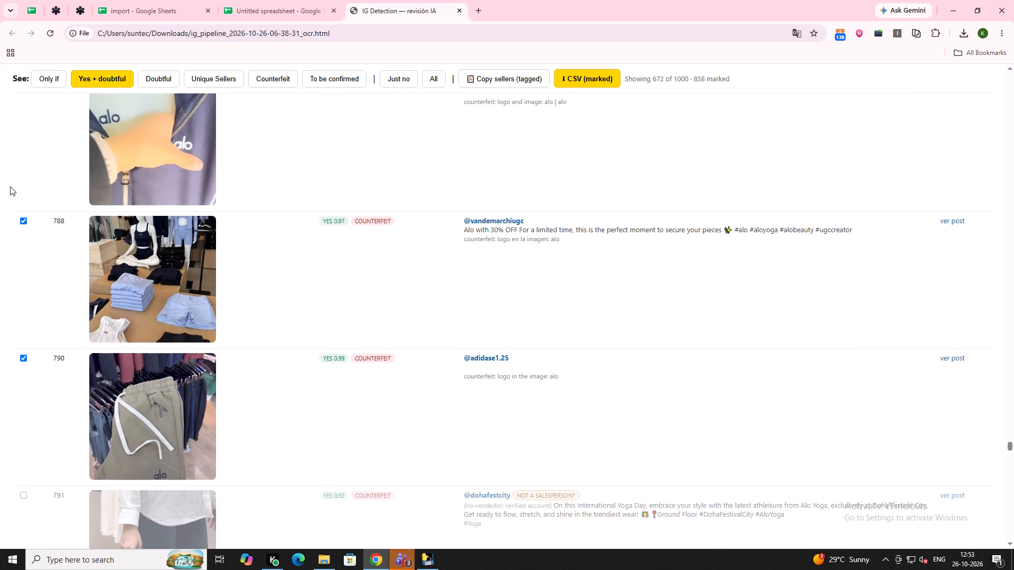
{"action": "left_click", "coordinate": [20, 222]}
{"action": "left_click", "coordinate": [22, 222]}
Check the listings from number 792 onward and unmark listings 801 and 800, the verified account's storefront photo and the Alo Wellness skincare post.
{"action": "scroll", "coordinate": [195, 303], "scroll_direction": "down", "scroll_amount": 3}
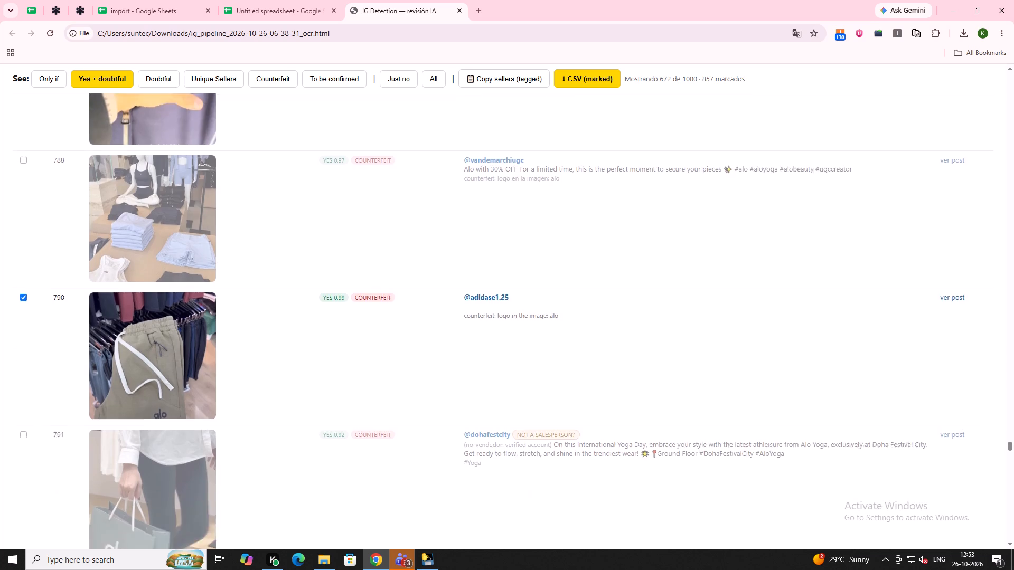
{"action": "scroll", "coordinate": [195, 303], "scroll_direction": "down", "scroll_amount": 7}
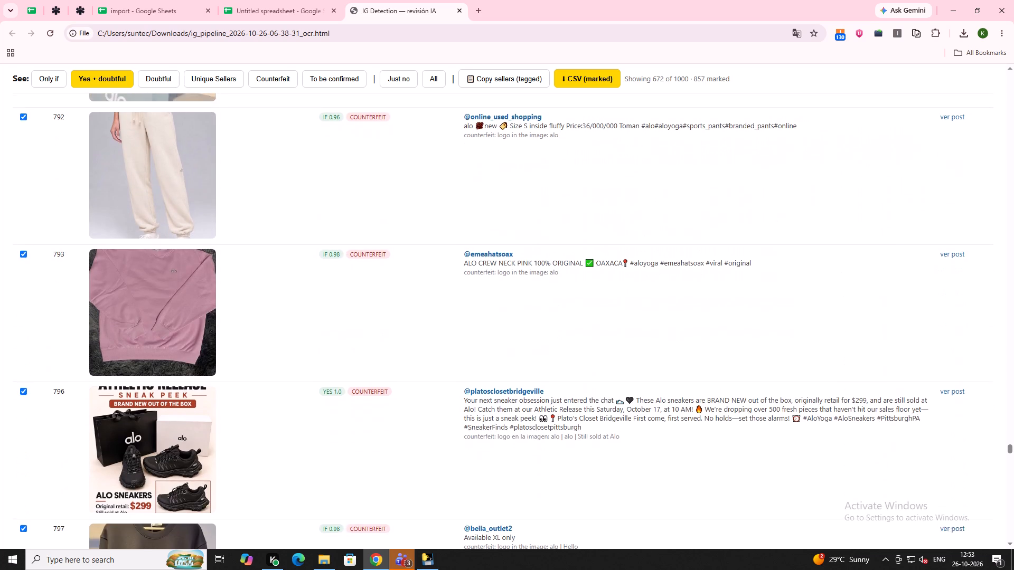
{"action": "scroll", "coordinate": [195, 303], "scroll_direction": "down", "scroll_amount": 5}
{"action": "scroll", "coordinate": [0, 223], "scroll_direction": "down", "scroll_amount": 2}
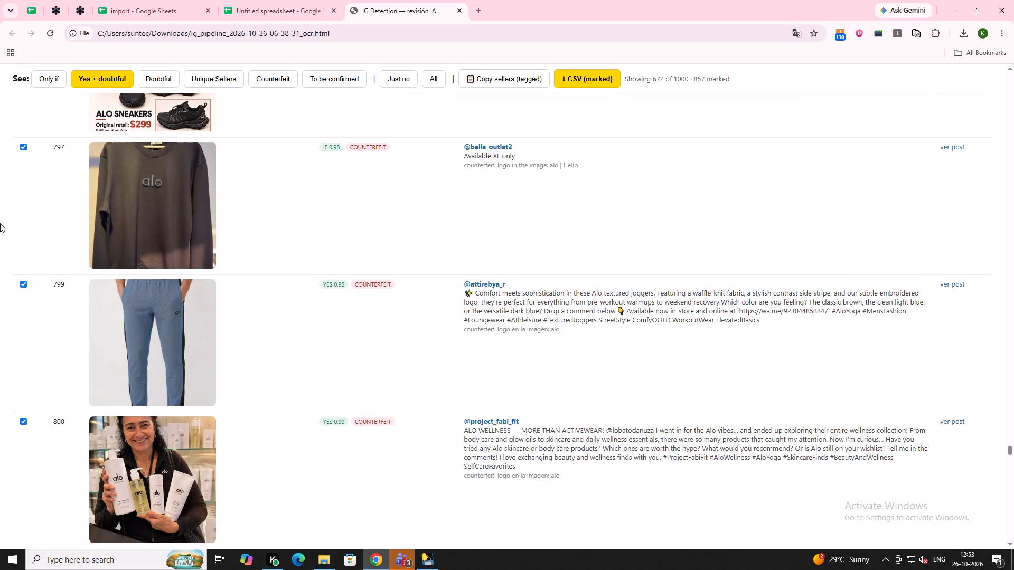
{"action": "scroll", "coordinate": [88, 255], "scroll_direction": "down", "scroll_amount": 2}
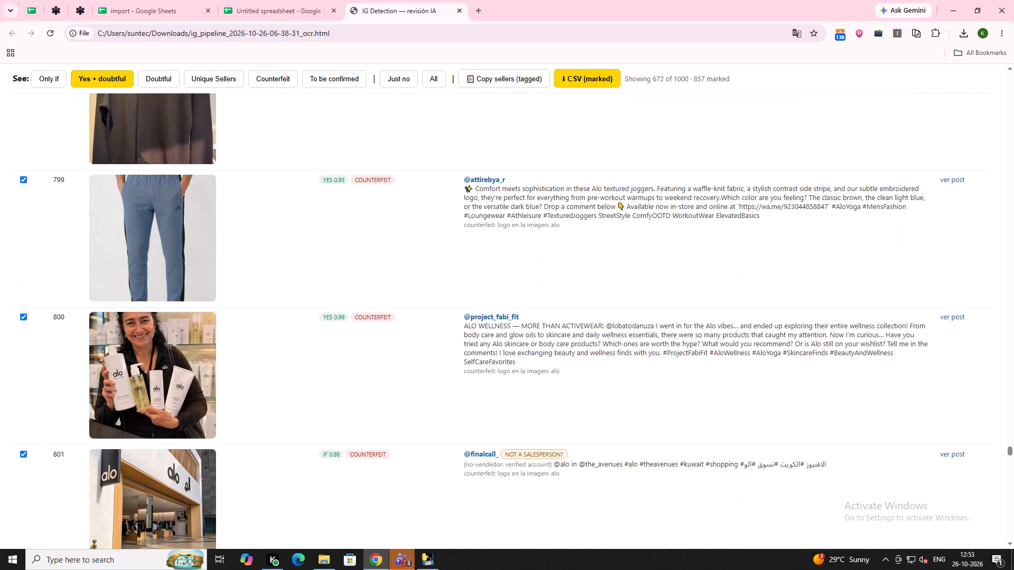
{"action": "left_click", "coordinate": [24, 452]}
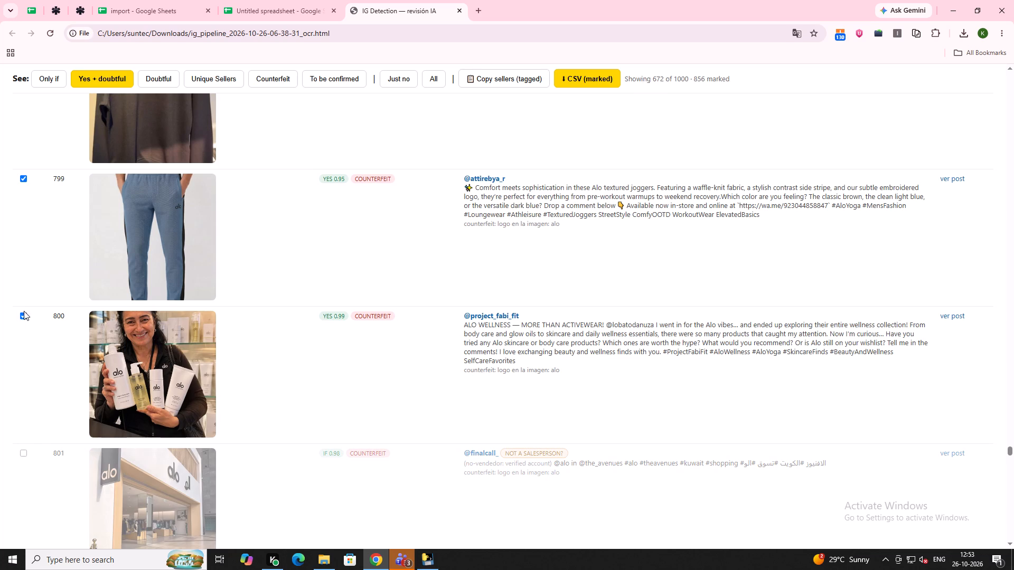
{"action": "left_click", "coordinate": [22, 314]}
Check the listings from number 802 onward, enlarging the photos of listings 802 and 807, and unmark listing 810, the micro-influencer's unboxing haul.
{"action": "scroll", "coordinate": [34, 320], "scroll_direction": "down", "scroll_amount": 6}
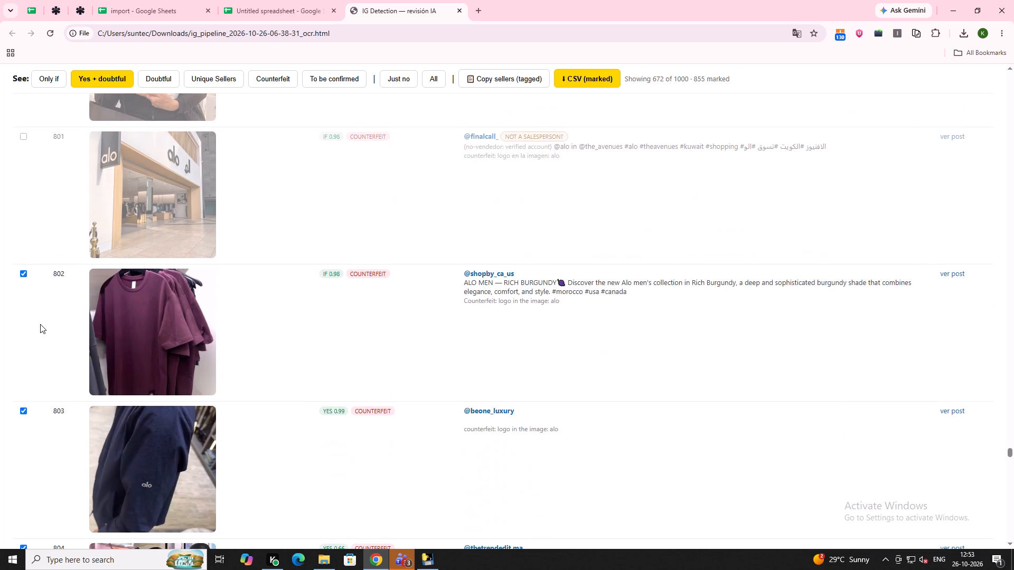
{"action": "left_click", "coordinate": [103, 379]}
{"action": "scroll", "coordinate": [103, 379], "scroll_direction": "down", "scroll_amount": 6}
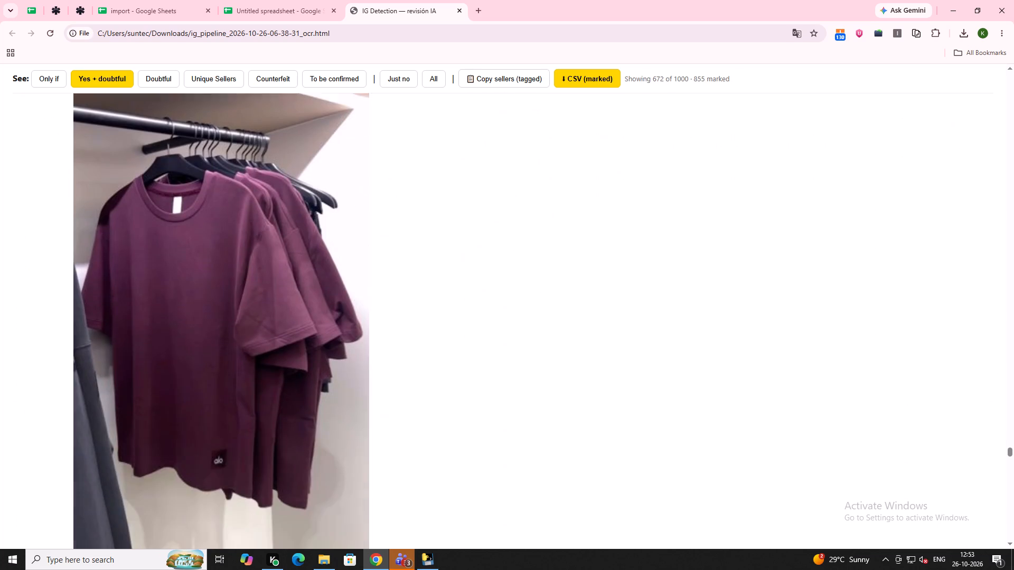
{"action": "left_click", "coordinate": [103, 373]}
{"action": "scroll", "coordinate": [100, 357], "scroll_direction": "up", "scroll_amount": 5}
{"action": "scroll", "coordinate": [97, 355], "scroll_direction": "down", "scroll_amount": 5}
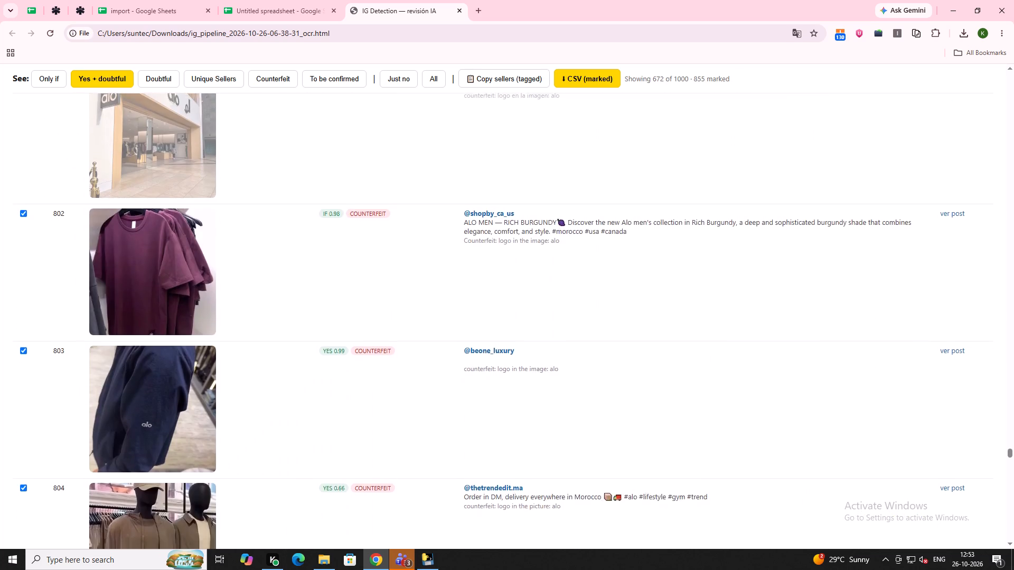
{"action": "scroll", "coordinate": [97, 355], "scroll_direction": "down", "scroll_amount": 3}
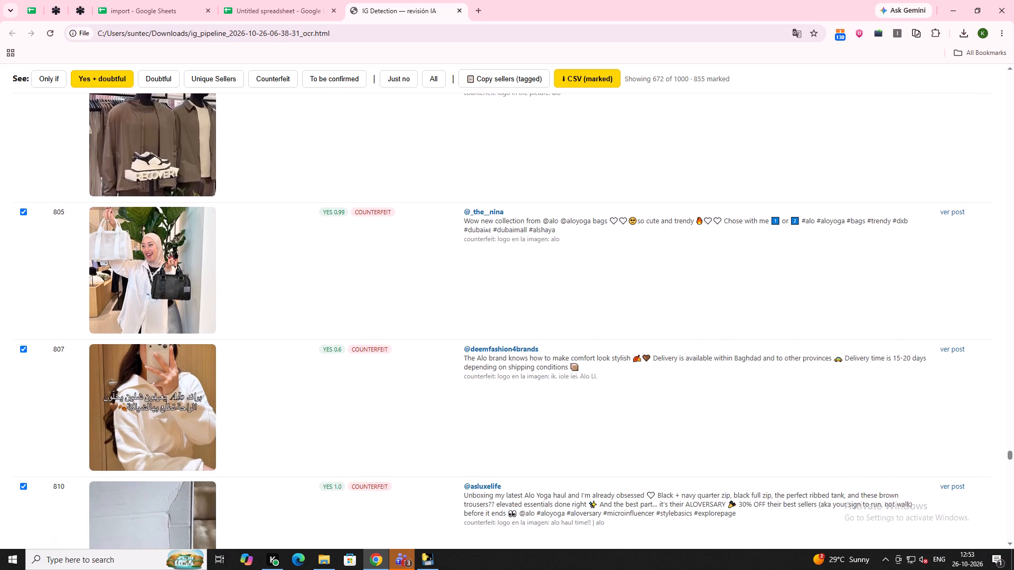
{"action": "scroll", "coordinate": [184, 318], "scroll_direction": "down", "scroll_amount": 3}
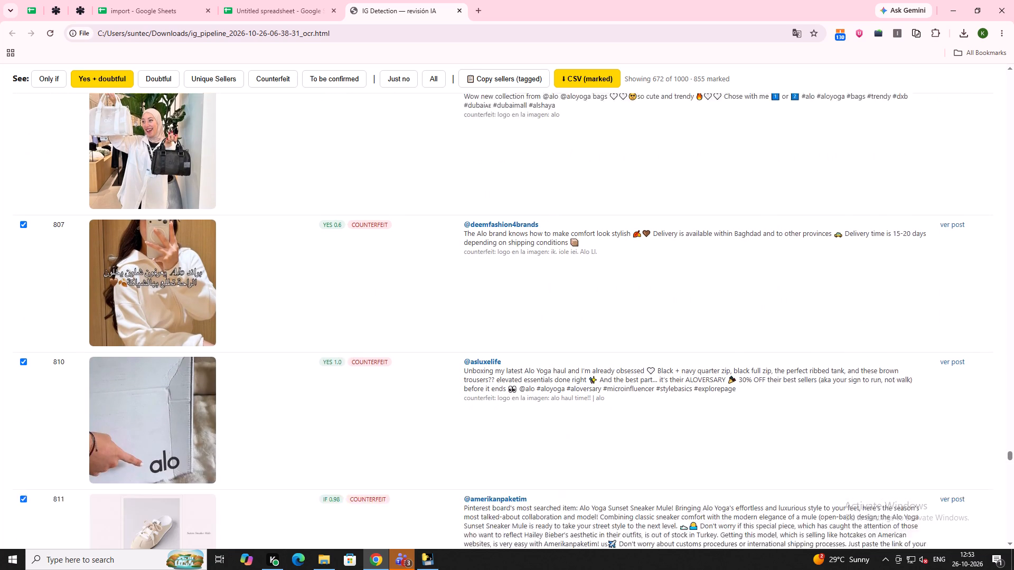
{"action": "left_click", "coordinate": [163, 289]}
{"action": "left_click", "coordinate": [163, 289]}
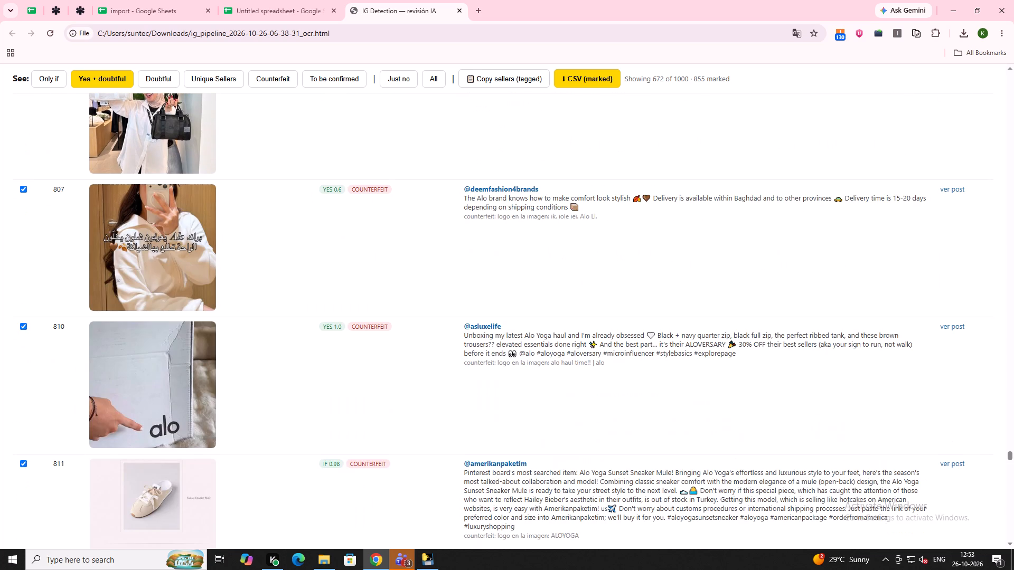
{"action": "scroll", "coordinate": [121, 318], "scroll_direction": "down", "scroll_amount": 2}
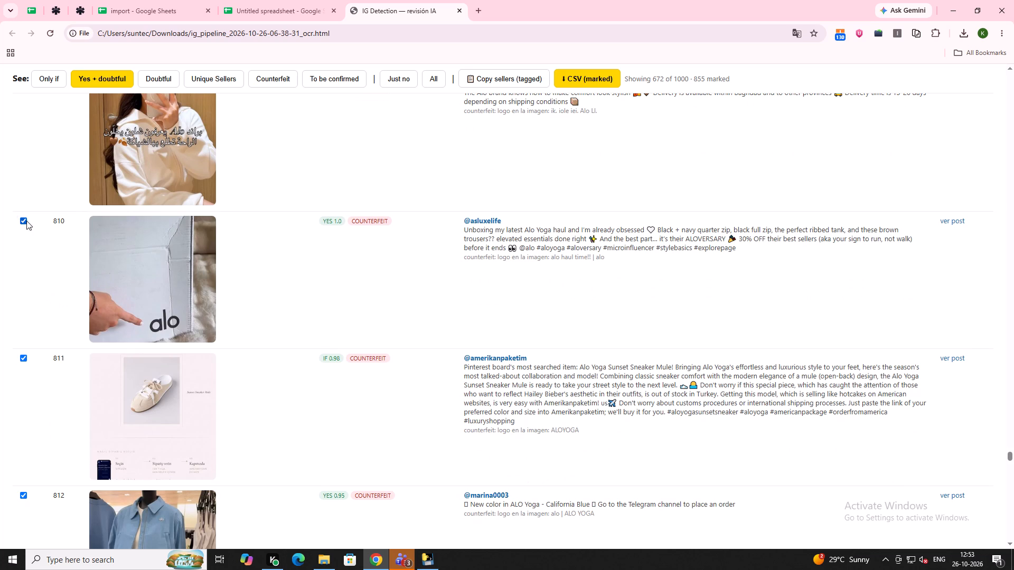
{"action": "left_click", "coordinate": [26, 221]}
Enlarge listing 810's photo, check the listings from number 811 onward, and unmark listing 822, the "alo fit" storefront post.
{"action": "left_click", "coordinate": [116, 272]}
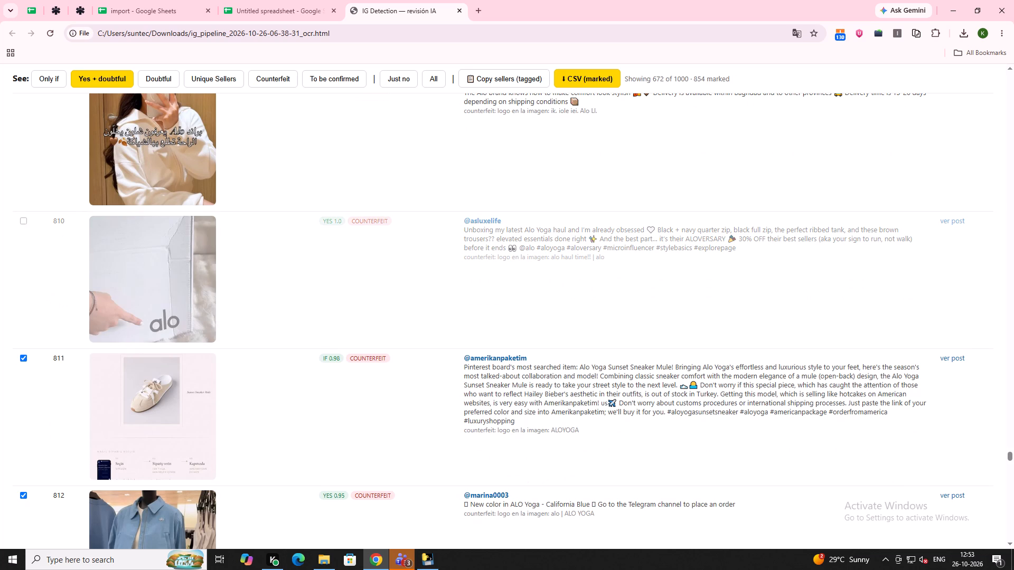
{"action": "scroll", "coordinate": [116, 272], "scroll_direction": "down", "scroll_amount": 3}
{"action": "left_click", "coordinate": [116, 272]}
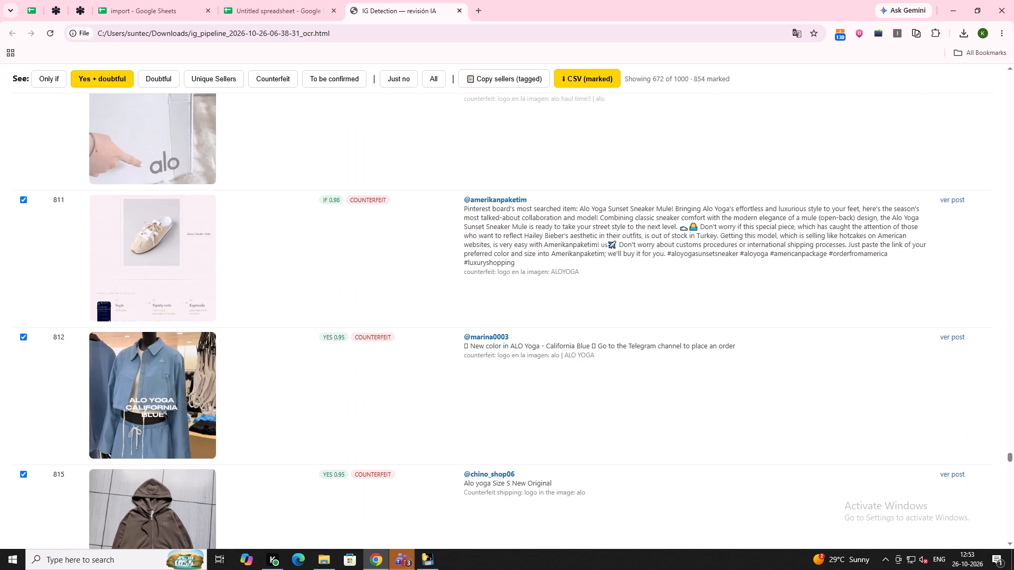
{"action": "scroll", "coordinate": [134, 331], "scroll_direction": "down", "scroll_amount": 5}
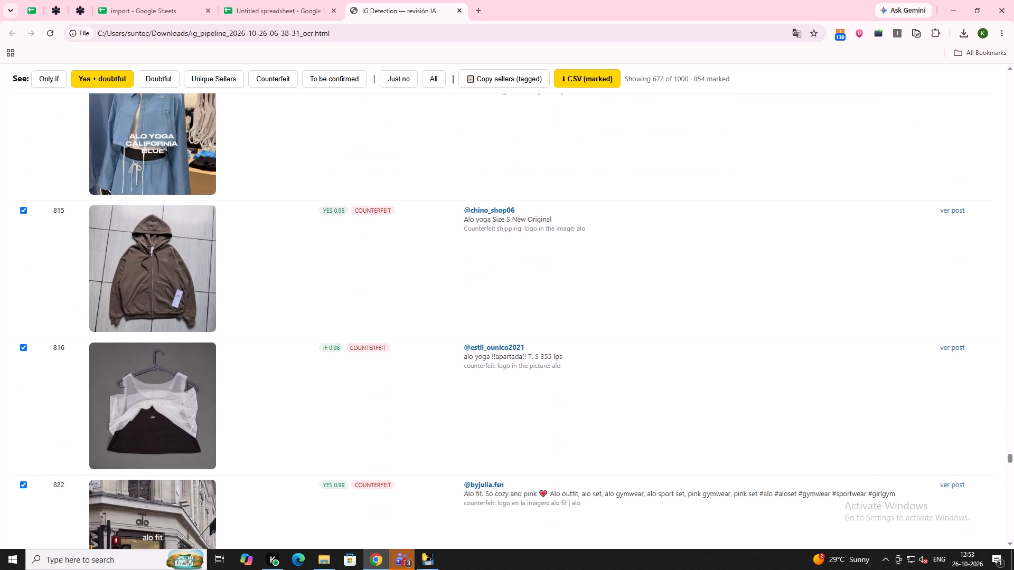
{"action": "scroll", "coordinate": [136, 332], "scroll_direction": "down", "scroll_amount": 3}
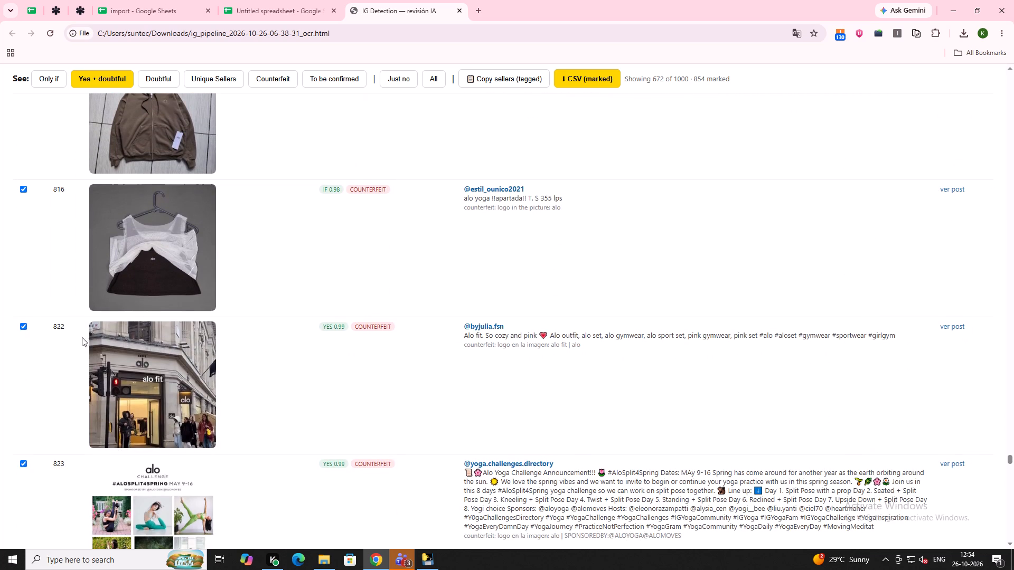
{"action": "left_click", "coordinate": [25, 329]}
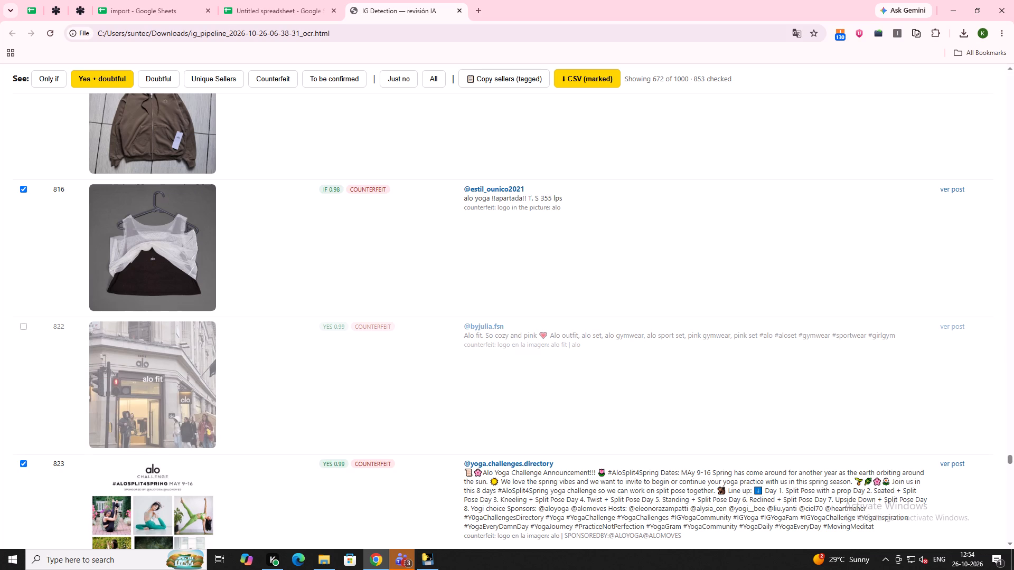
Check the listings from number 823 onward and unmark listing 824, the new colour drop post showing the Alo store sign.
{"action": "scroll", "coordinate": [137, 393], "scroll_direction": "down", "scroll_amount": 2}
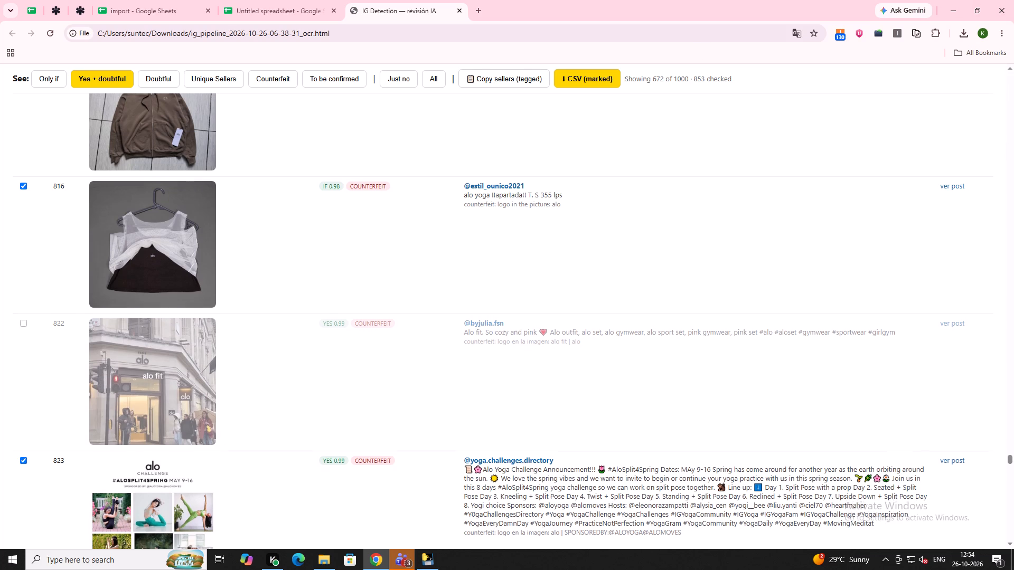
{"action": "scroll", "coordinate": [137, 393], "scroll_direction": "down", "scroll_amount": 5}
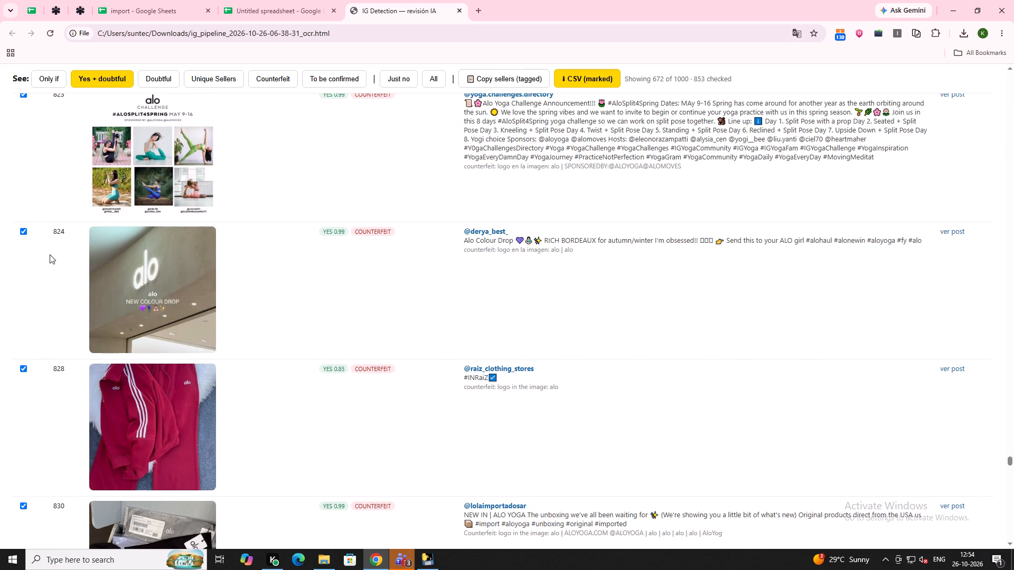
{"action": "left_click", "coordinate": [18, 233]}
{"action": "left_click", "coordinate": [22, 235]}
{"action": "left_click", "coordinate": [22, 231]}
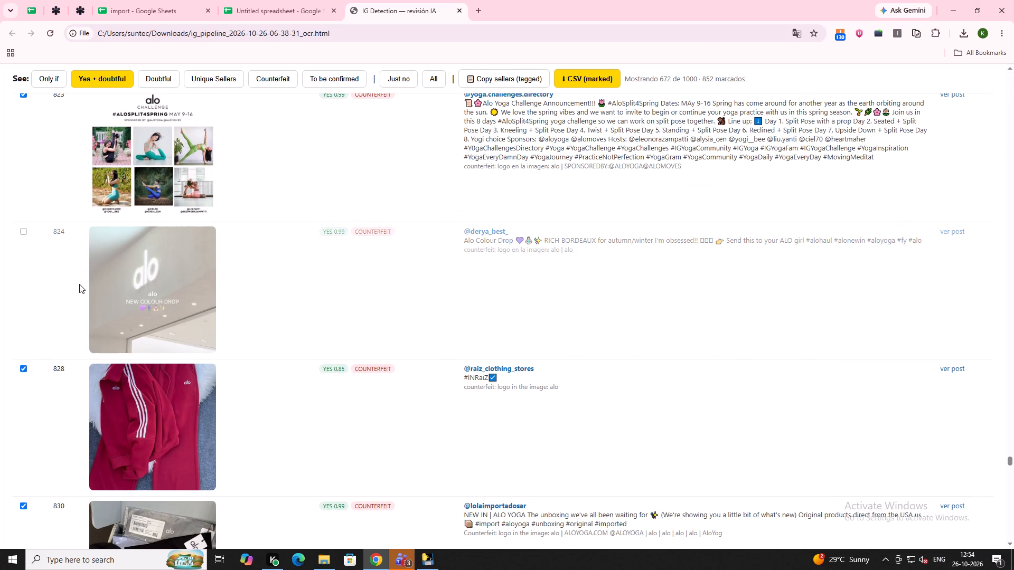
Check the listings from number 828 onward and unmark listing 834, the verified creator's discount-link post tagged as not a salesperson.
{"action": "scroll", "coordinate": [80, 291], "scroll_direction": "down", "scroll_amount": 8}
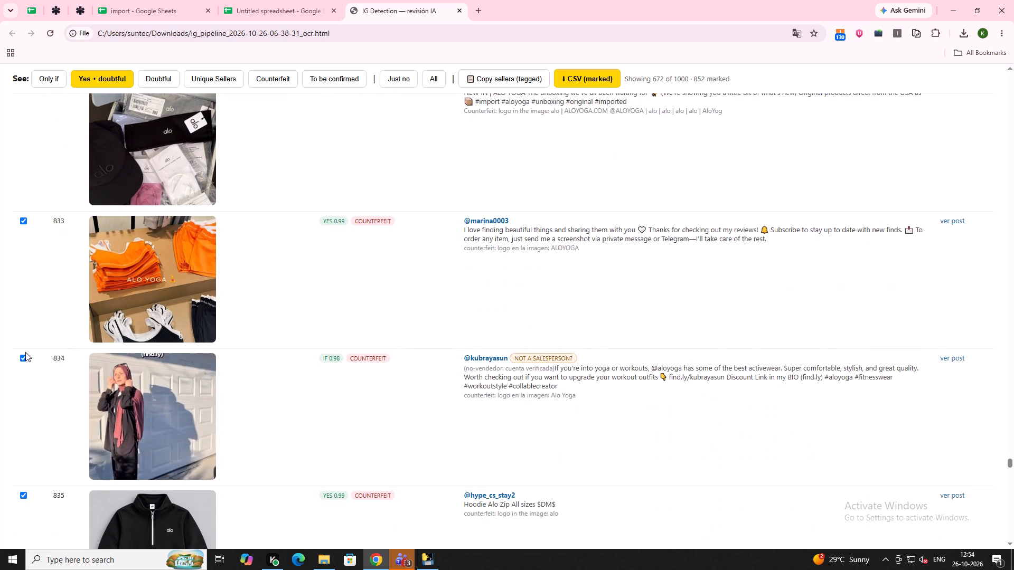
{"action": "left_click", "coordinate": [23, 359]}
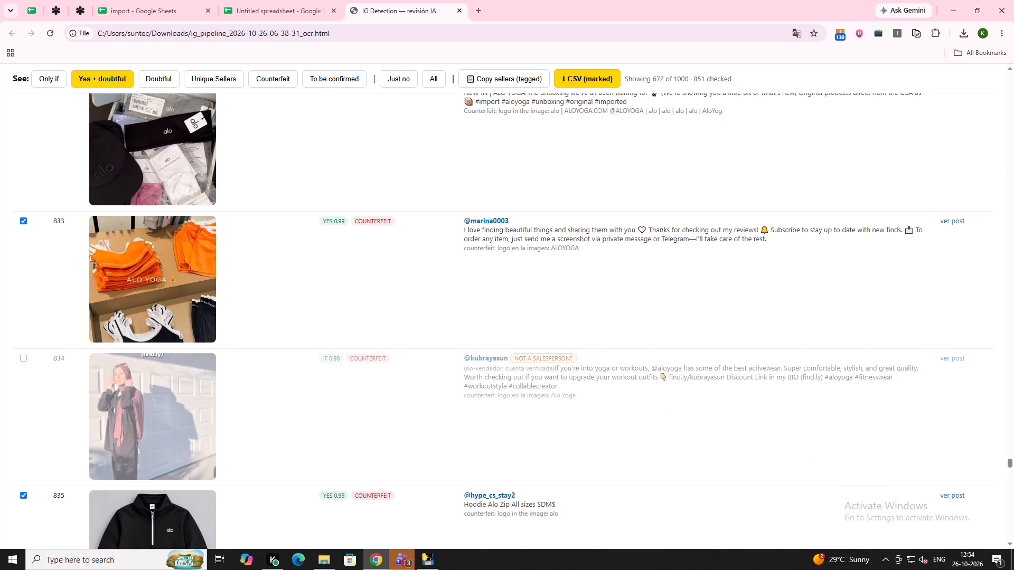
Enlarge listing 833's photo, check the listings from number 835 onward, and unmark listing 841, the verified account's hoodie post tagged as not a salesperson.
{"action": "left_click", "coordinate": [132, 303]}
{"action": "scroll", "coordinate": [132, 303], "scroll_direction": "down", "scroll_amount": 4}
{"action": "left_click", "coordinate": [132, 303]}
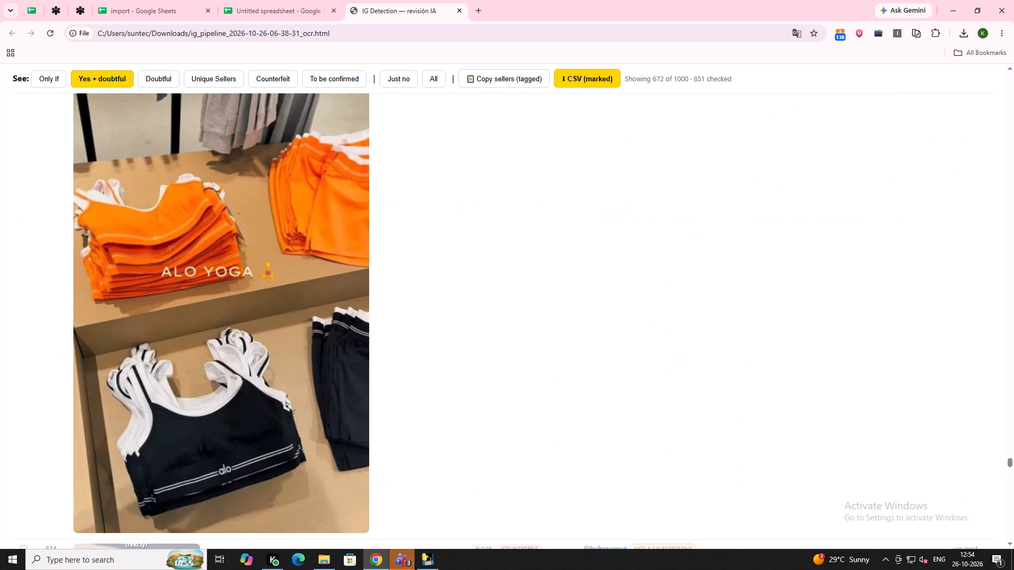
{"action": "scroll", "coordinate": [132, 303], "scroll_direction": "down", "scroll_amount": 6}
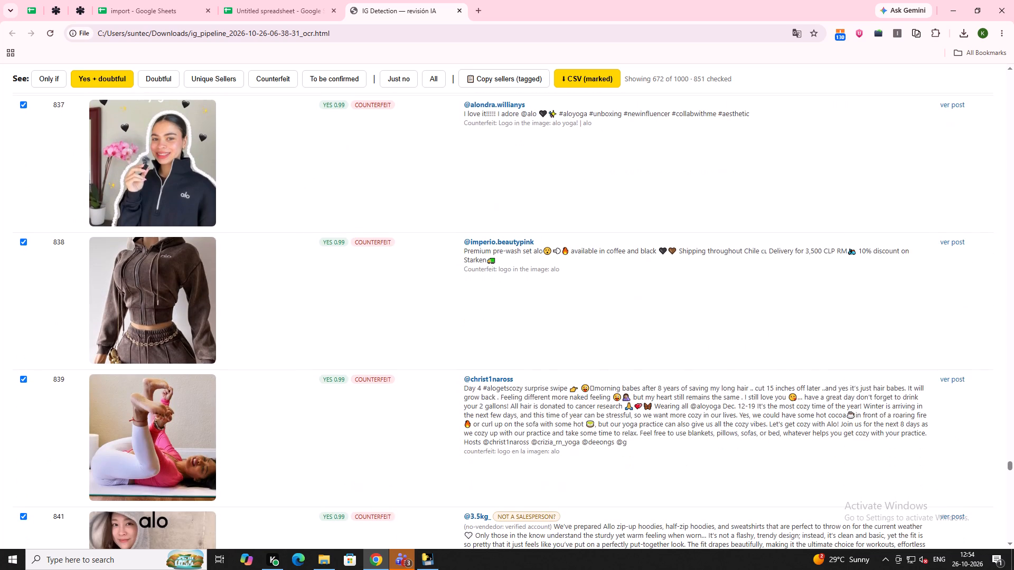
{"action": "scroll", "coordinate": [132, 303], "scroll_direction": "down", "scroll_amount": 4}
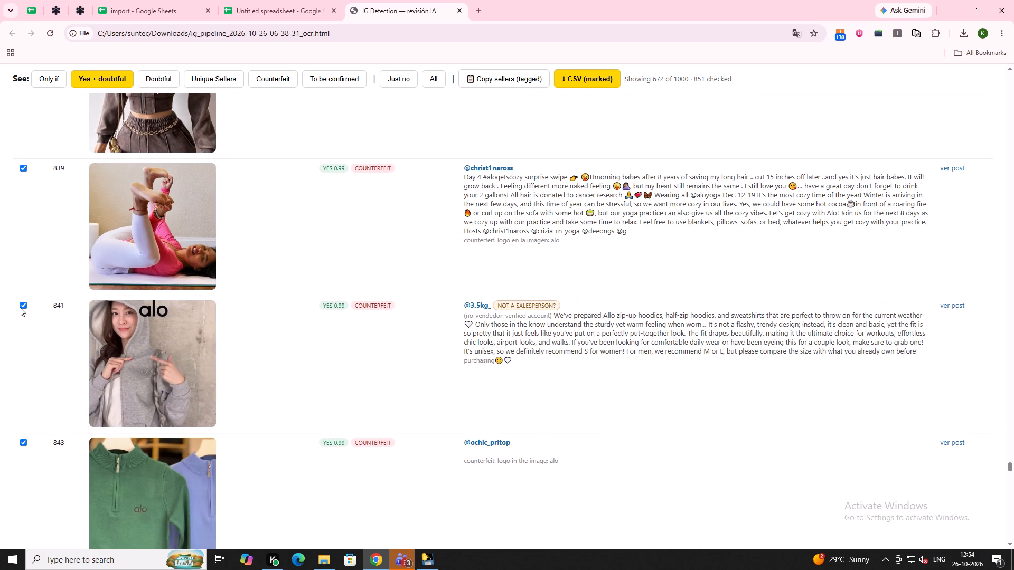
{"action": "left_click", "coordinate": [21, 306]}
Unmark listing 844, the "alo new collection" post tagged as not a salesperson, and listing 845, the Houston Galleria storefront post.
{"action": "scroll", "coordinate": [98, 348], "scroll_direction": "down", "scroll_amount": 3}
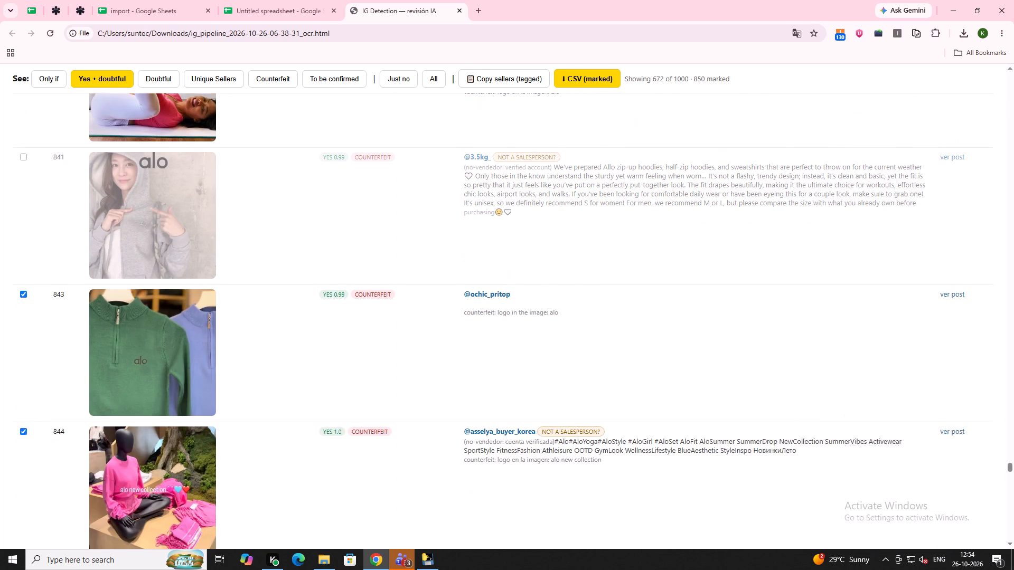
{"action": "scroll", "coordinate": [98, 348], "scroll_direction": "down", "scroll_amount": 3}
{"action": "left_click", "coordinate": [24, 267]}
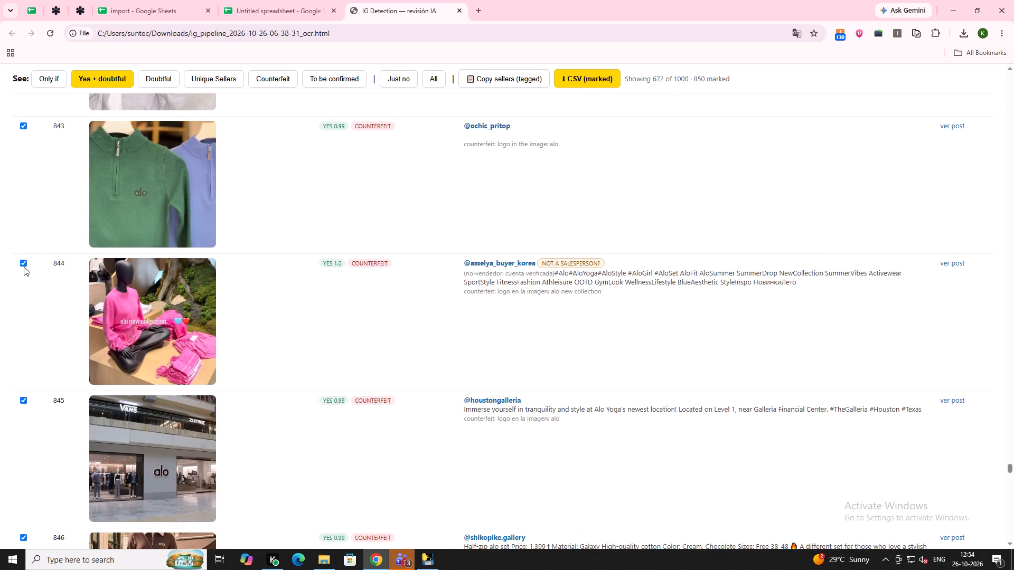
{"action": "left_click", "coordinate": [23, 262]}
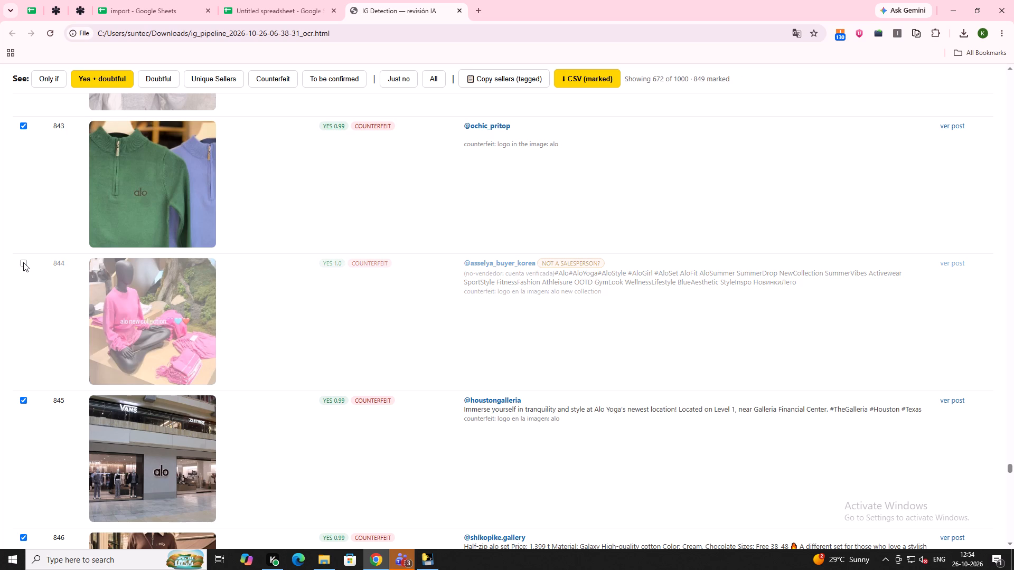
{"action": "scroll", "coordinate": [23, 262], "scroll_direction": "down", "scroll_amount": 1}
{"action": "left_click", "coordinate": [18, 348]}
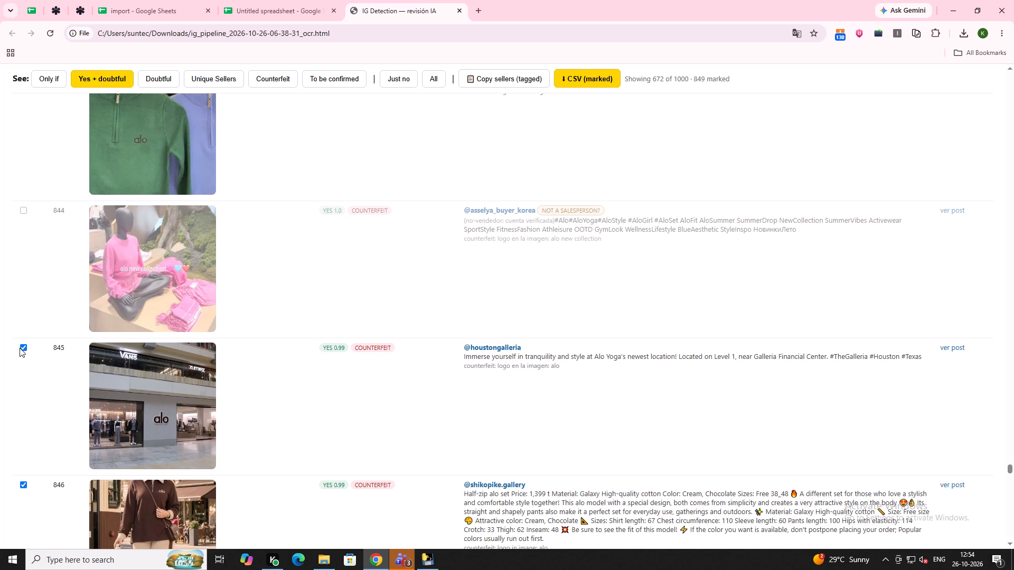
{"action": "left_click", "coordinate": [21, 348]}
Unmark listing 847, the original imported ALO price-tag post, and listing 848, the plain alo logo post tagged as not a salesperson.
{"action": "scroll", "coordinate": [157, 331], "scroll_direction": "down", "scroll_amount": 4}
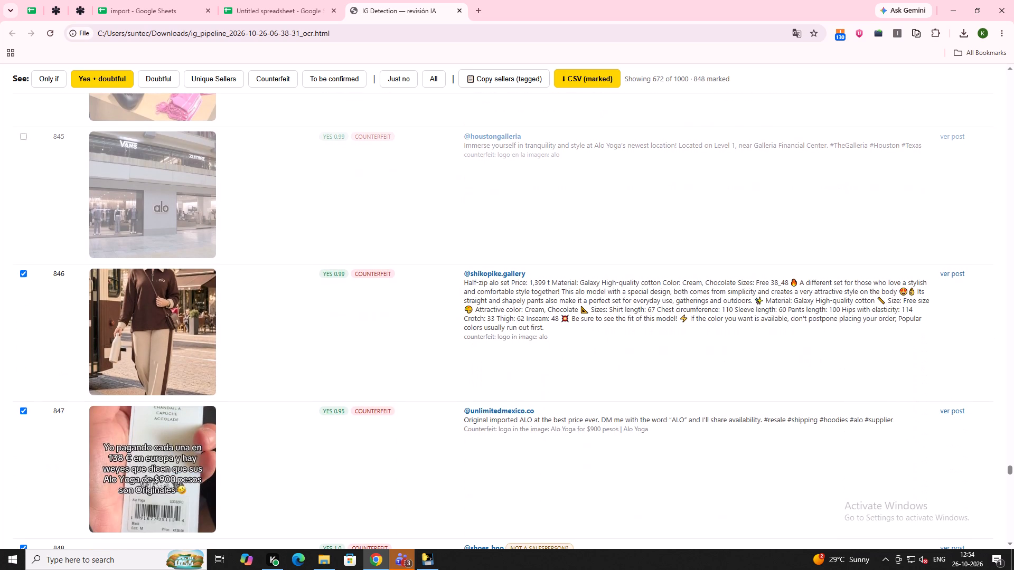
{"action": "scroll", "coordinate": [161, 362], "scroll_direction": "down", "scroll_amount": 3}
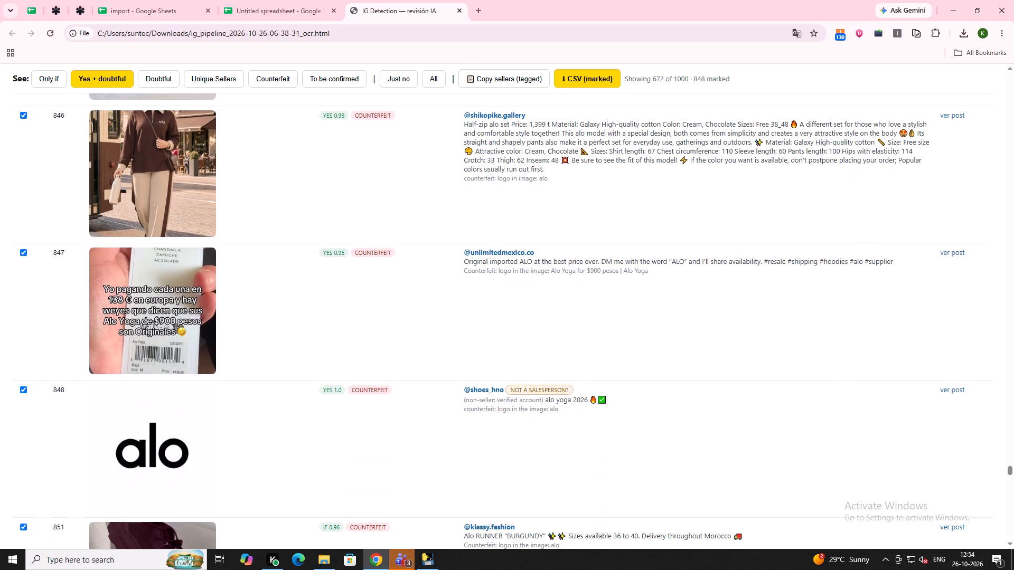
{"action": "left_click", "coordinate": [23, 253]}
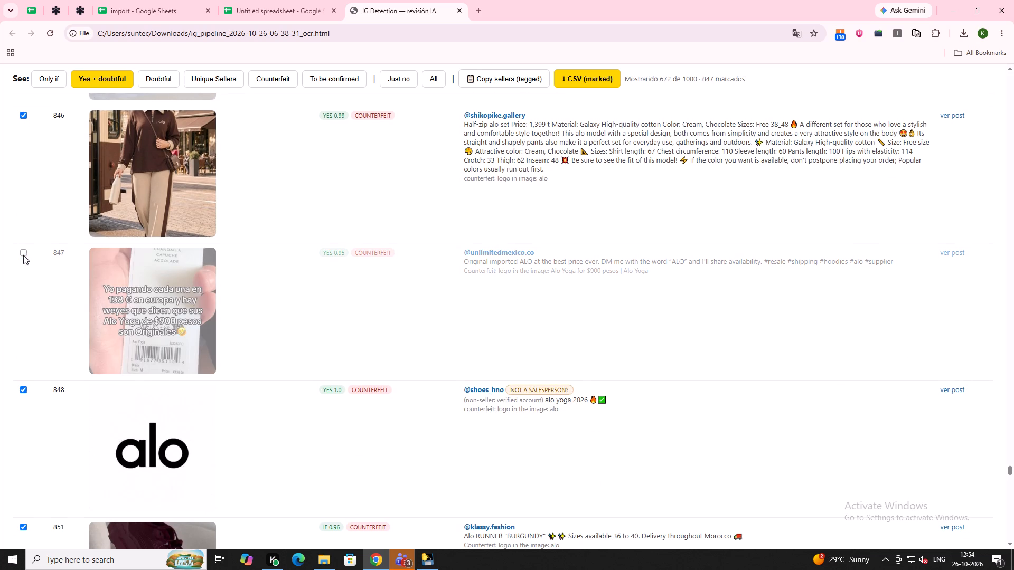
{"action": "left_click", "coordinate": [26, 392]}
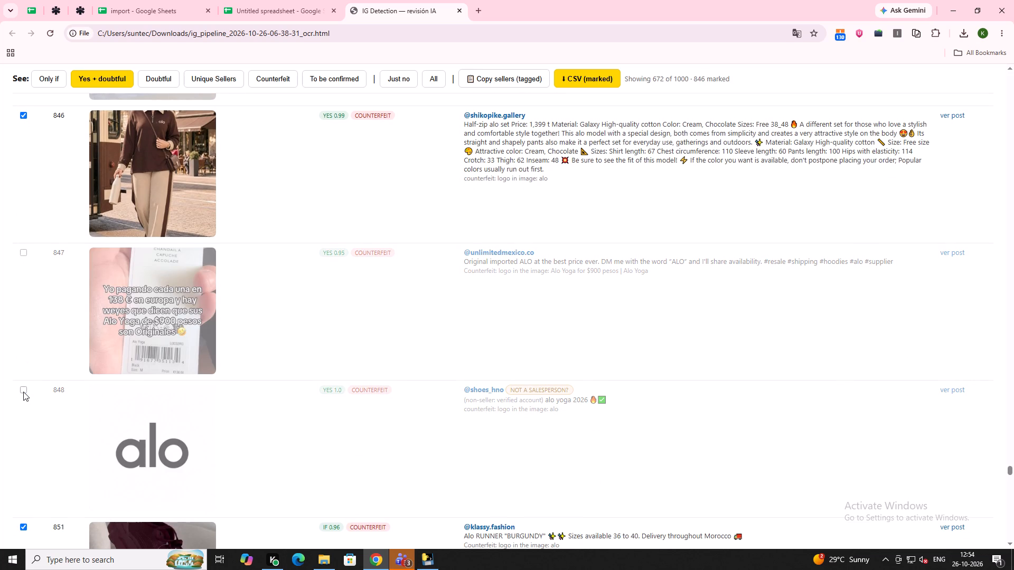
Check the listings from number 851 onward and unmark listing 856, the Dubai content creator's yoga day post.
{"action": "scroll", "coordinate": [152, 384], "scroll_direction": "down", "scroll_amount": 2}
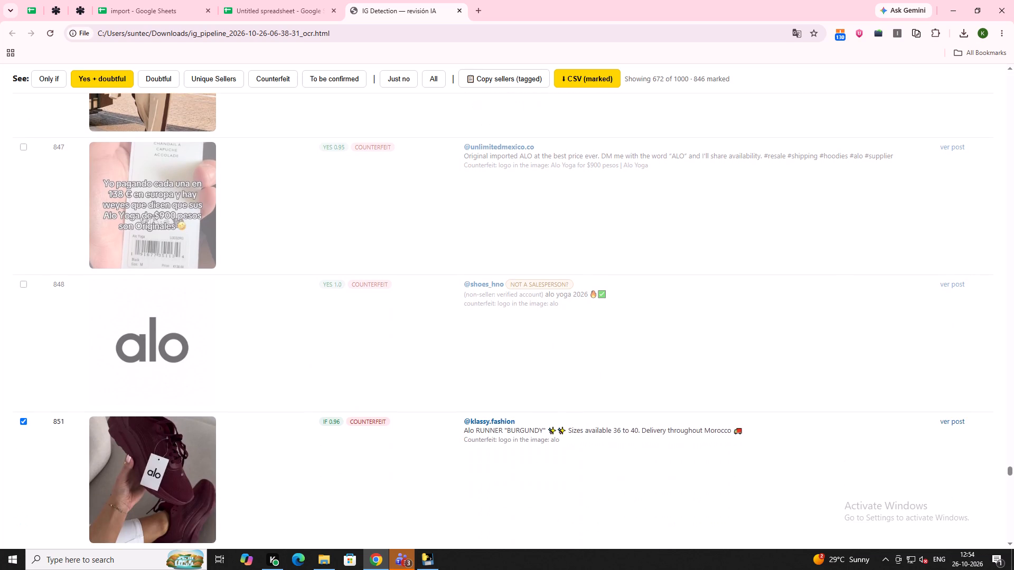
{"action": "scroll", "coordinate": [152, 384], "scroll_direction": "down", "scroll_amount": 3}
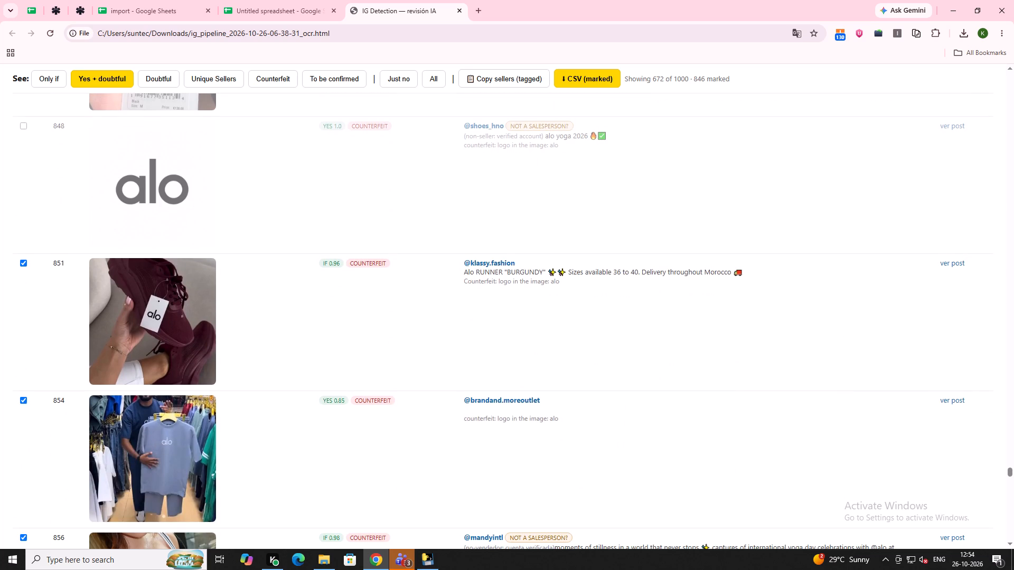
{"action": "scroll", "coordinate": [152, 384], "scroll_direction": "down", "scroll_amount": 4}
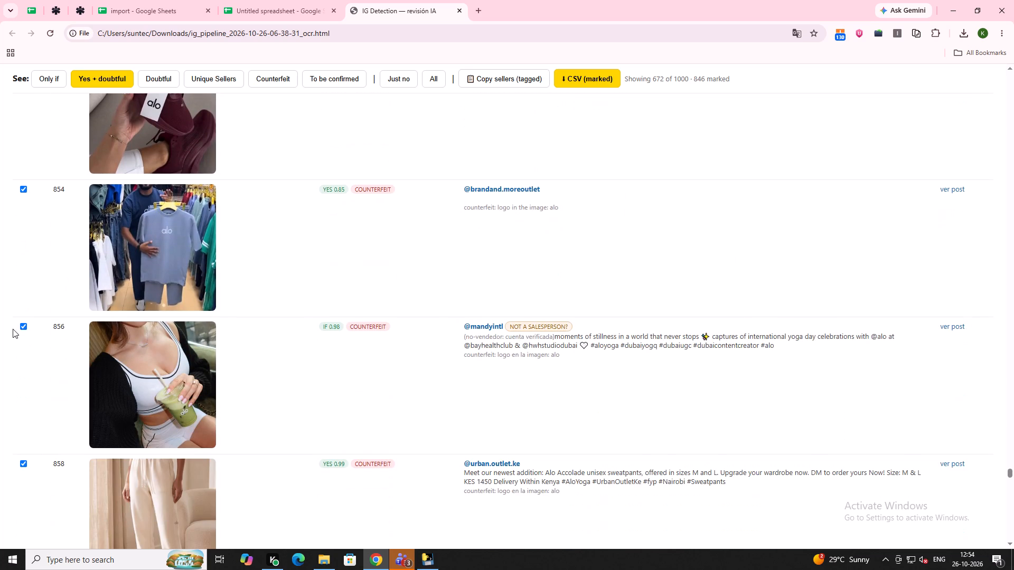
{"action": "left_click", "coordinate": [26, 329]}
Check the listings from number 858 onward and unmark listing 872, the Alo storefront photo, and listing 873, the verified non-seller's lifestyle post.
{"action": "scroll", "coordinate": [134, 408], "scroll_direction": "down", "scroll_amount": 6}
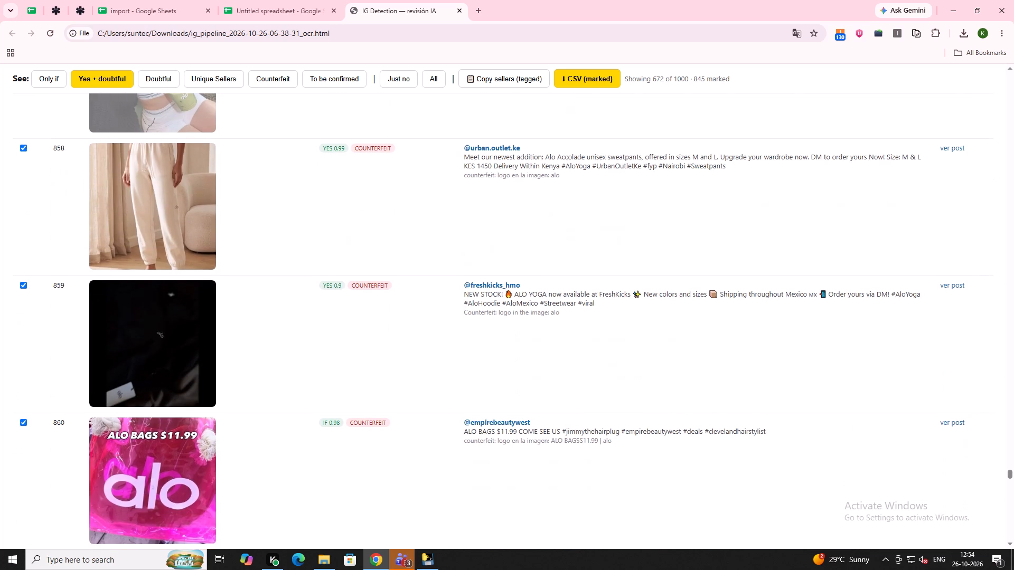
{"action": "scroll", "coordinate": [152, 364], "scroll_direction": "down", "scroll_amount": 5}
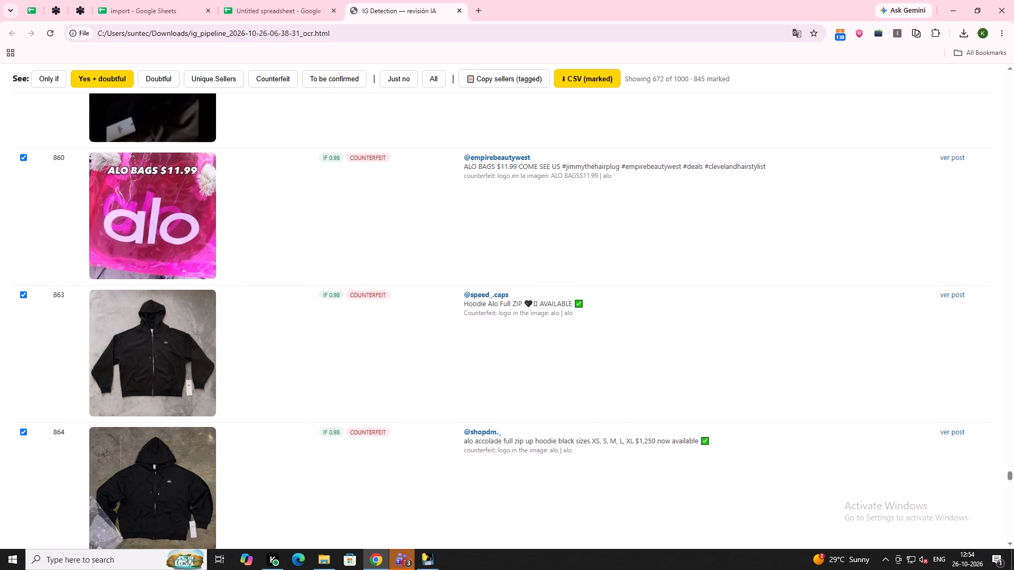
{"action": "scroll", "coordinate": [118, 313], "scroll_direction": "down", "scroll_amount": 9}
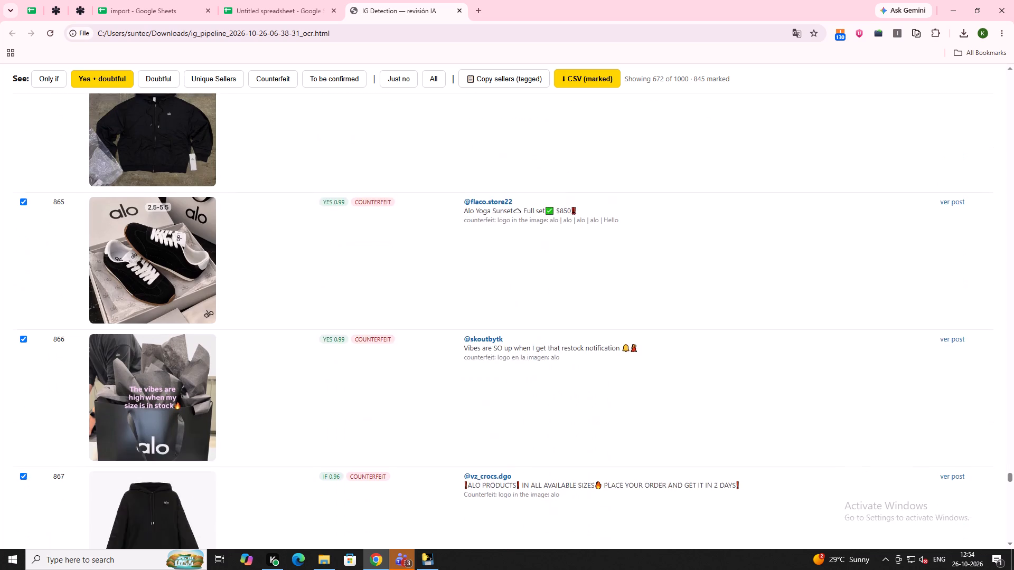
{"action": "scroll", "coordinate": [108, 320], "scroll_direction": "down", "scroll_amount": 8}
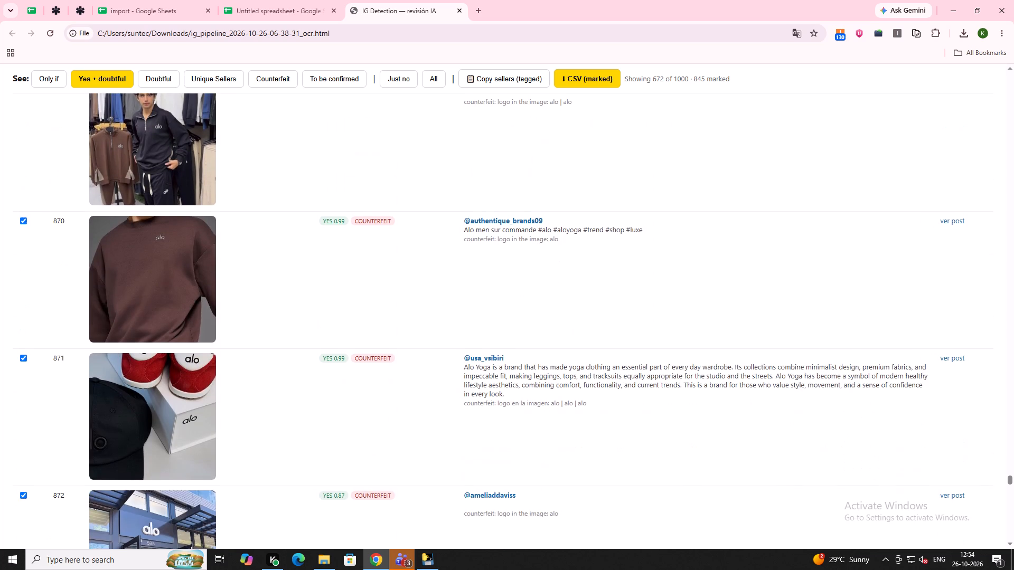
{"action": "scroll", "coordinate": [108, 320], "scroll_direction": "down", "scroll_amount": 4}
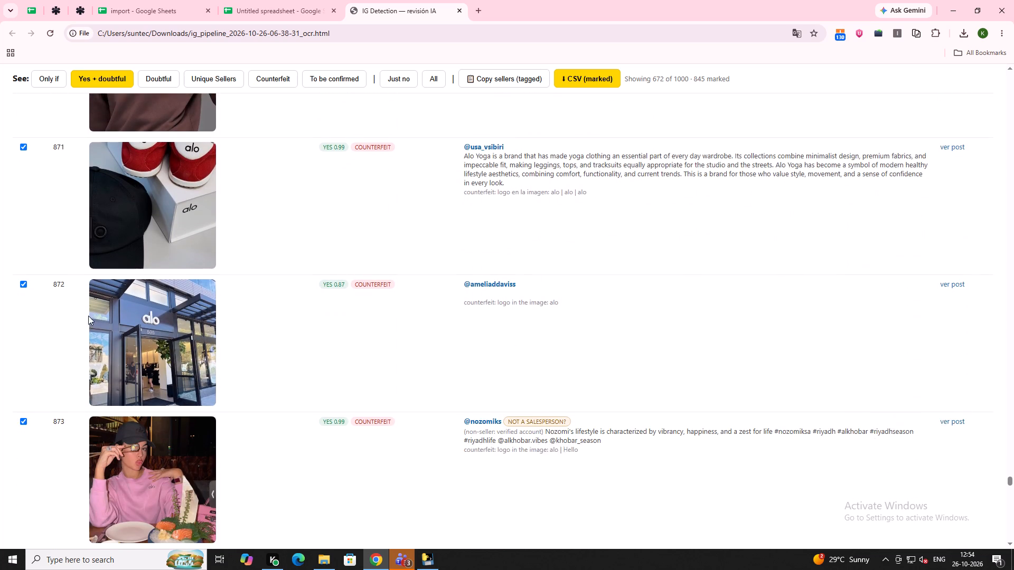
{"action": "scroll", "coordinate": [81, 313], "scroll_direction": "down", "scroll_amount": 3}
{"action": "left_click", "coordinate": [21, 125]}
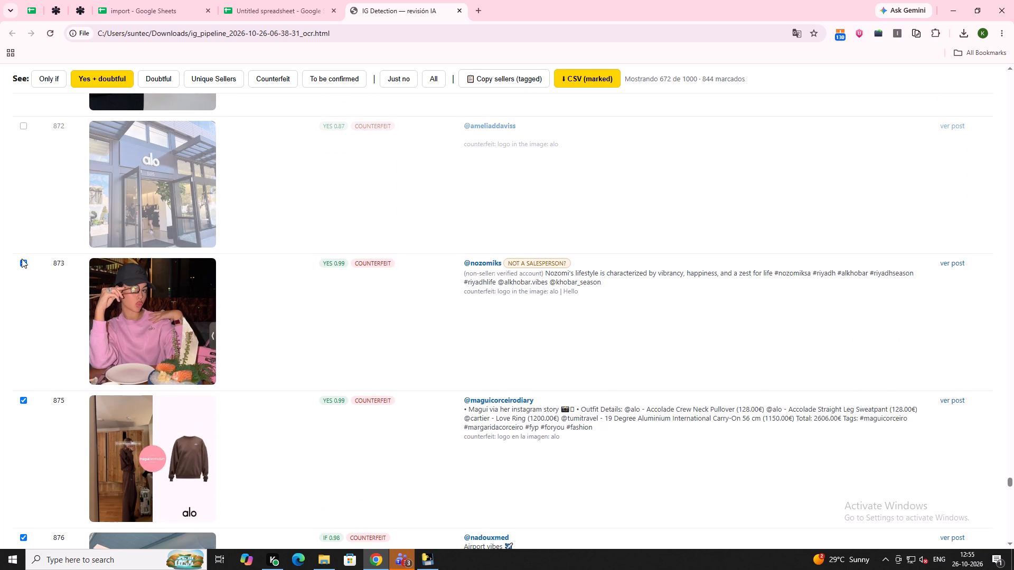
{"action": "left_click", "coordinate": [25, 264]}
Check listings 875 and 876, enlarging the airport photo of 876, and unmark listing 878, the Bahrain and Dubai exclusive collection post.
{"action": "scroll", "coordinate": [81, 294], "scroll_direction": "down", "scroll_amount": 6}
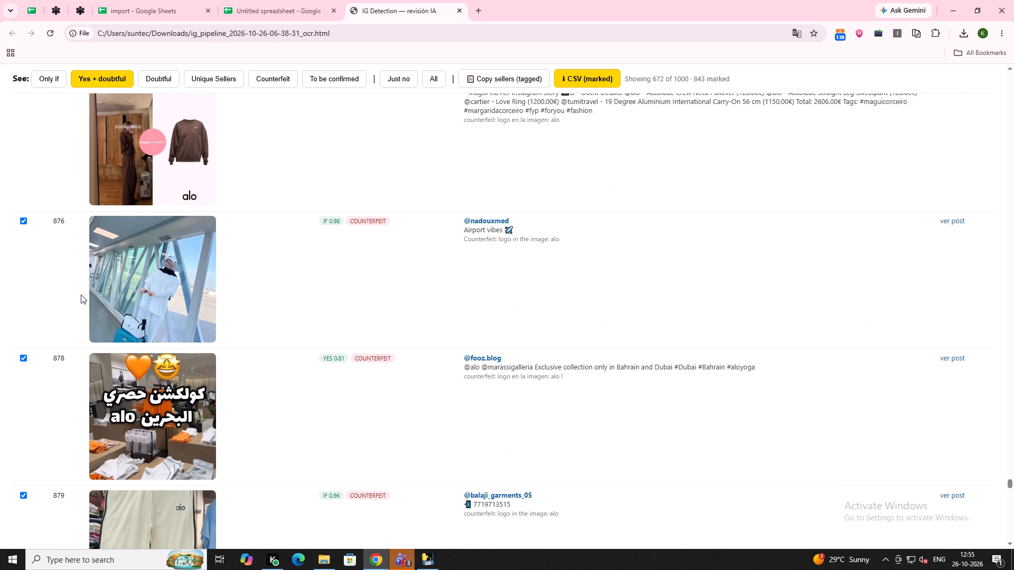
{"action": "scroll", "coordinate": [81, 294], "scroll_direction": "up", "scroll_amount": 2}
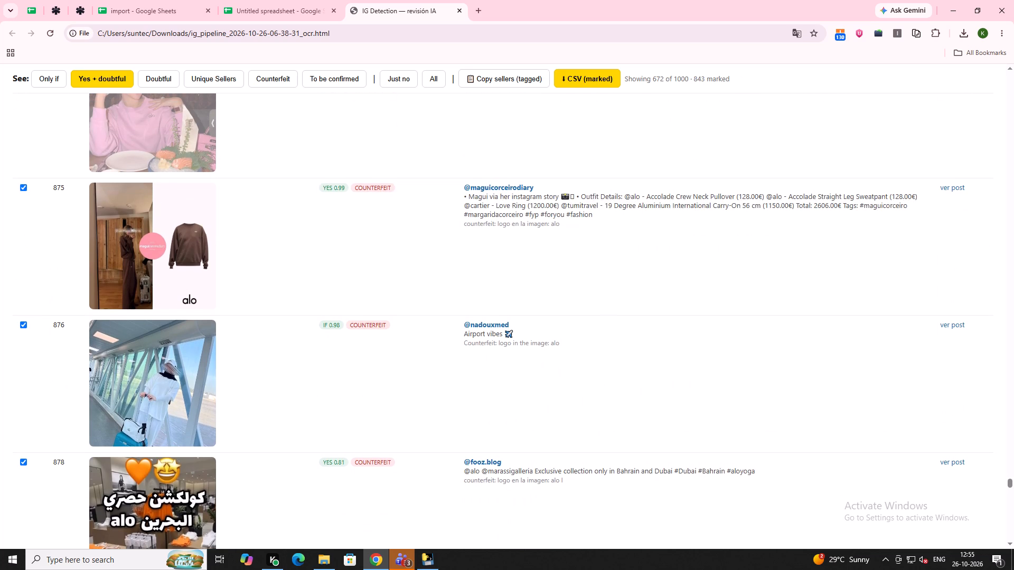
{"action": "left_click", "coordinate": [140, 387]}
{"action": "scroll", "coordinate": [140, 387], "scroll_direction": "down", "scroll_amount": 4}
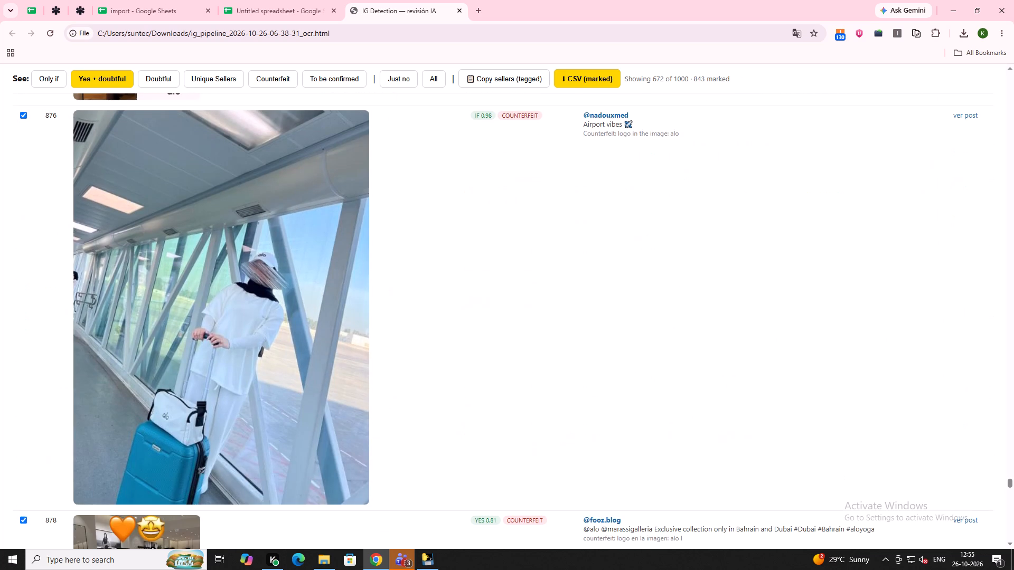
{"action": "left_click", "coordinate": [140, 387]}
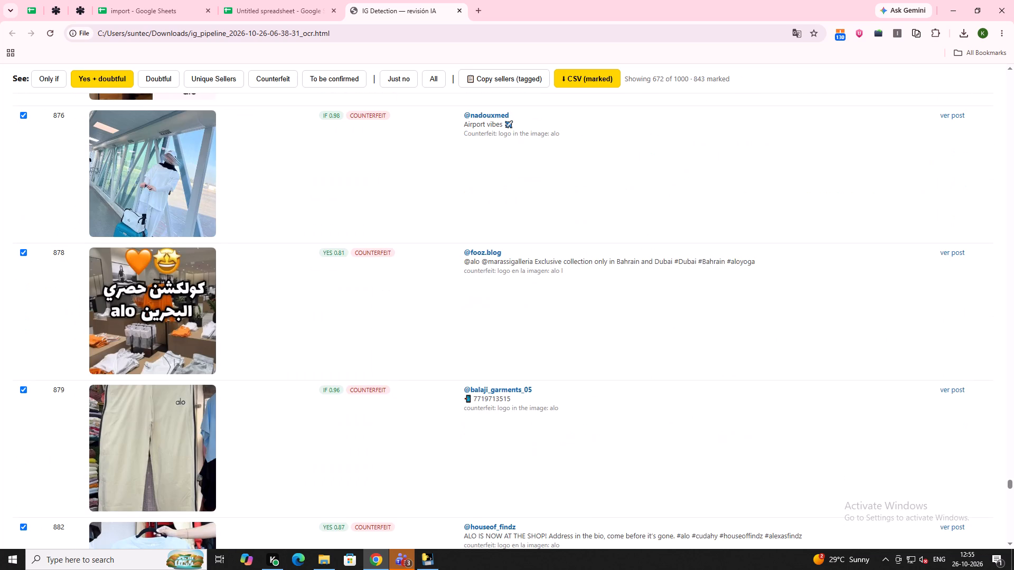
{"action": "left_click", "coordinate": [26, 251]}
Examine the photos and captions of the listings from number 879 through 891 for posts that do not qualify as counterfeit sales.
{"action": "scroll", "coordinate": [278, 377], "scroll_direction": "down", "scroll_amount": 1}
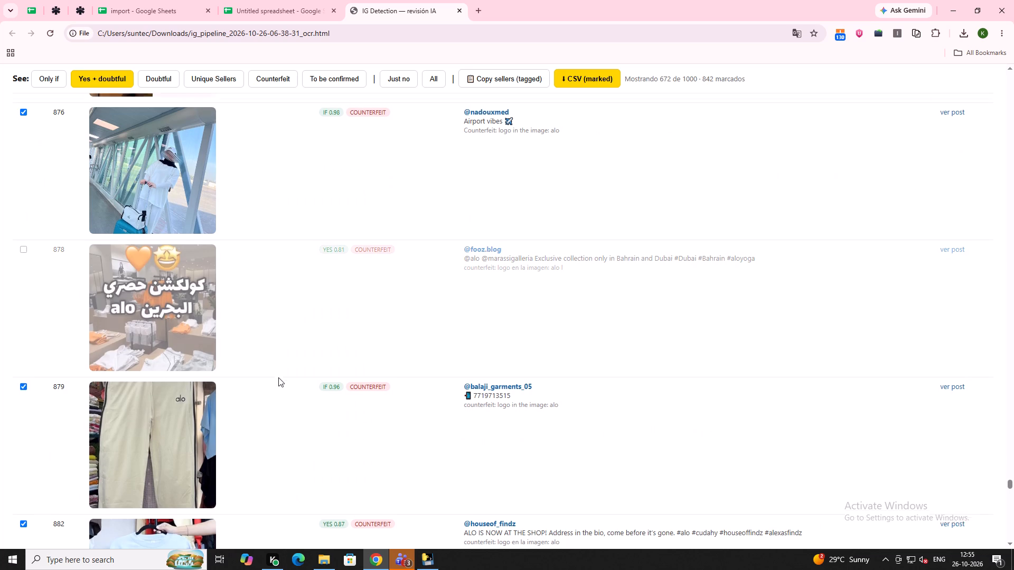
{"action": "scroll", "coordinate": [278, 377], "scroll_direction": "down", "scroll_amount": 2}
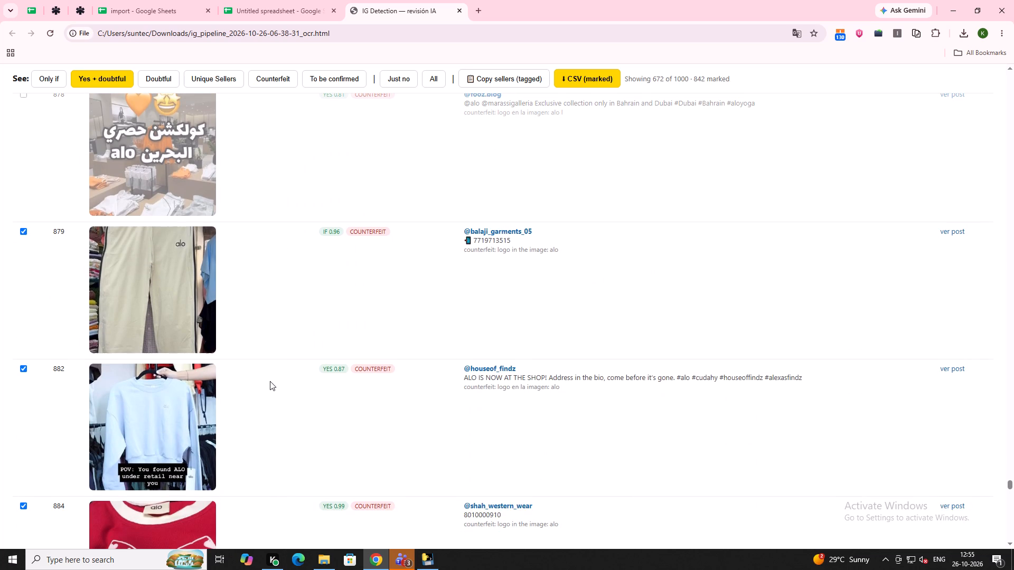
{"action": "scroll", "coordinate": [270, 381], "scroll_direction": "down", "scroll_amount": 4}
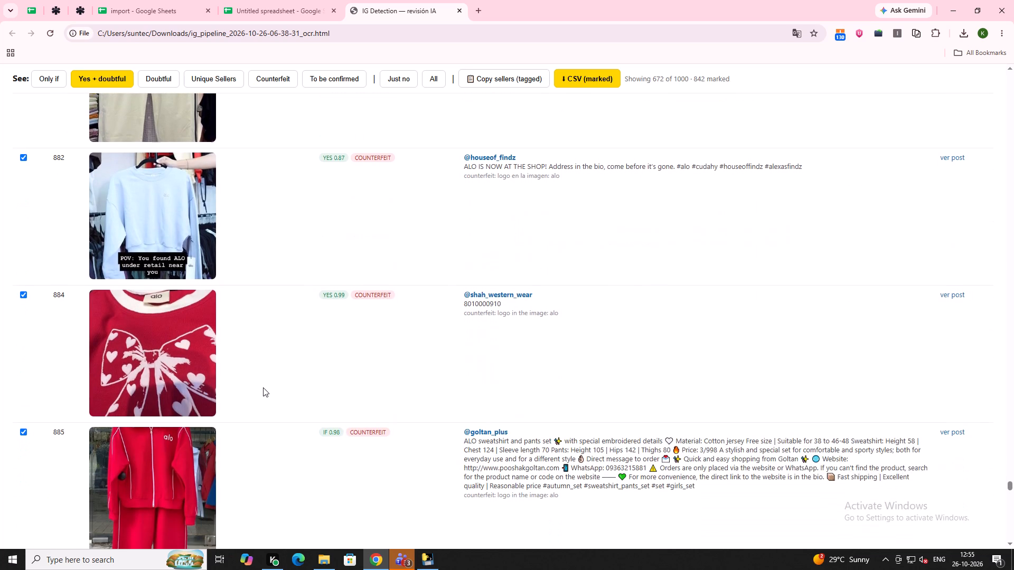
{"action": "scroll", "coordinate": [263, 387], "scroll_direction": "down", "scroll_amount": 1}
{"action": "scroll", "coordinate": [137, 351], "scroll_direction": "down", "scroll_amount": 2}
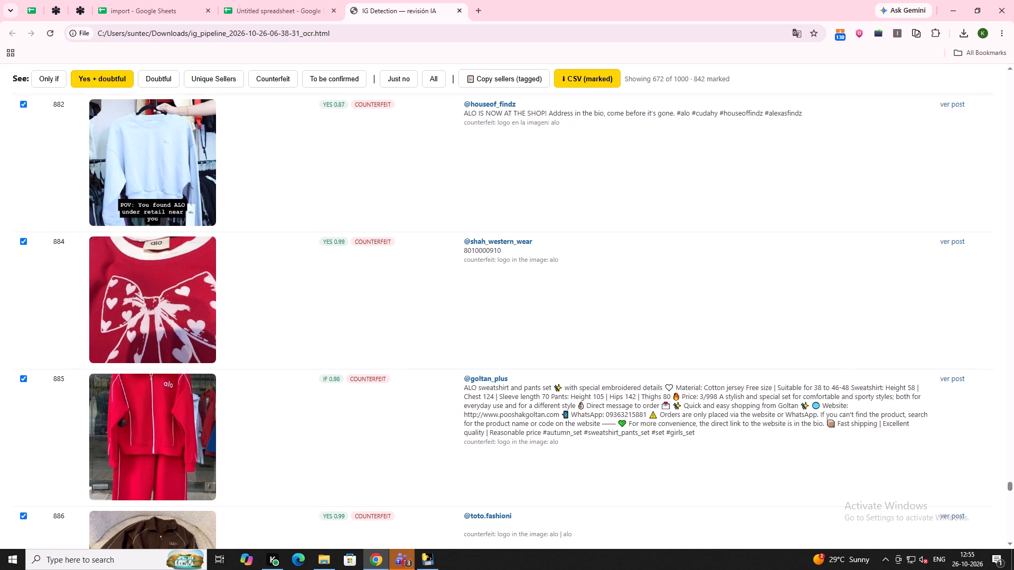
{"action": "scroll", "coordinate": [137, 351], "scroll_direction": "down", "scroll_amount": 4}
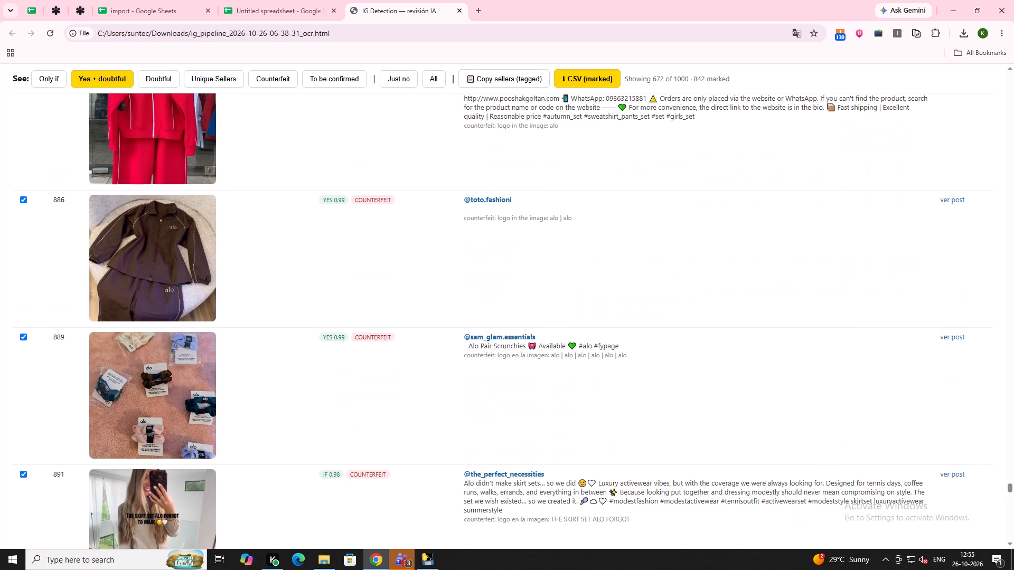
{"action": "scroll", "coordinate": [137, 351], "scroll_direction": "down", "scroll_amount": 6}
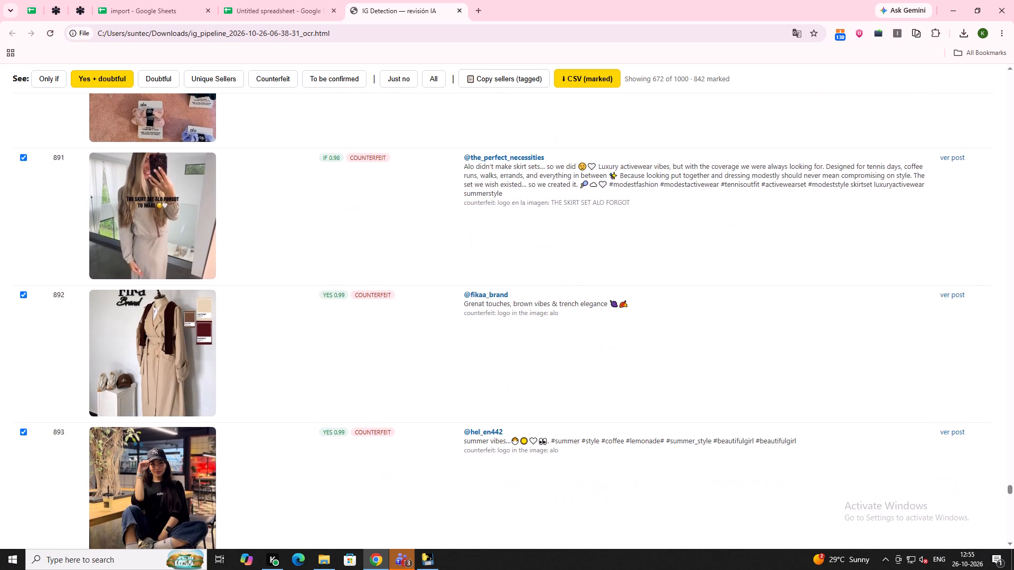
Enlarge listing 891's photo and unmark that listing, the "skirt set Alo forgot to make" post.
{"action": "left_click", "coordinate": [187, 254]}
{"action": "scroll", "coordinate": [245, 335], "scroll_direction": "down", "scroll_amount": 2}
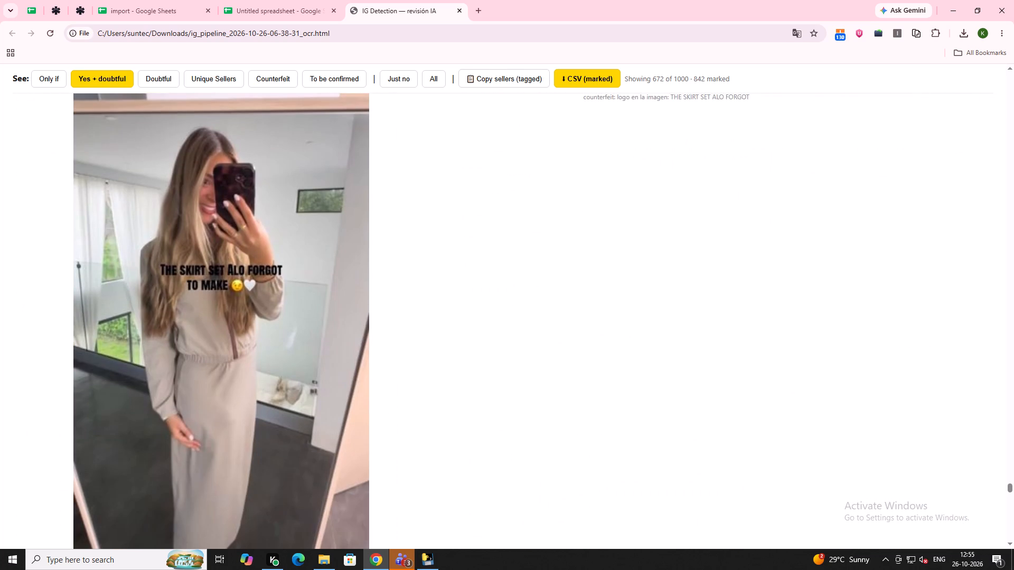
{"action": "scroll", "coordinate": [258, 368], "scroll_direction": "down", "scroll_amount": 1}
{"action": "left_click", "coordinate": [258, 368]}
{"action": "scroll", "coordinate": [256, 368], "scroll_direction": "up", "scroll_amount": 3}
{"action": "scroll", "coordinate": [158, 315], "scroll_direction": "up", "scroll_amount": 2}
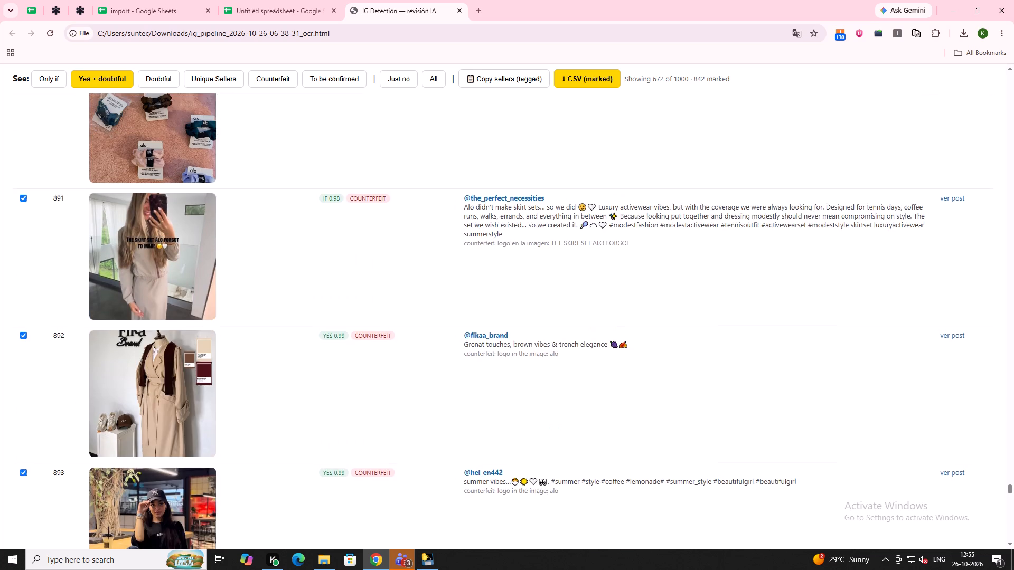
{"action": "left_click", "coordinate": [23, 263]}
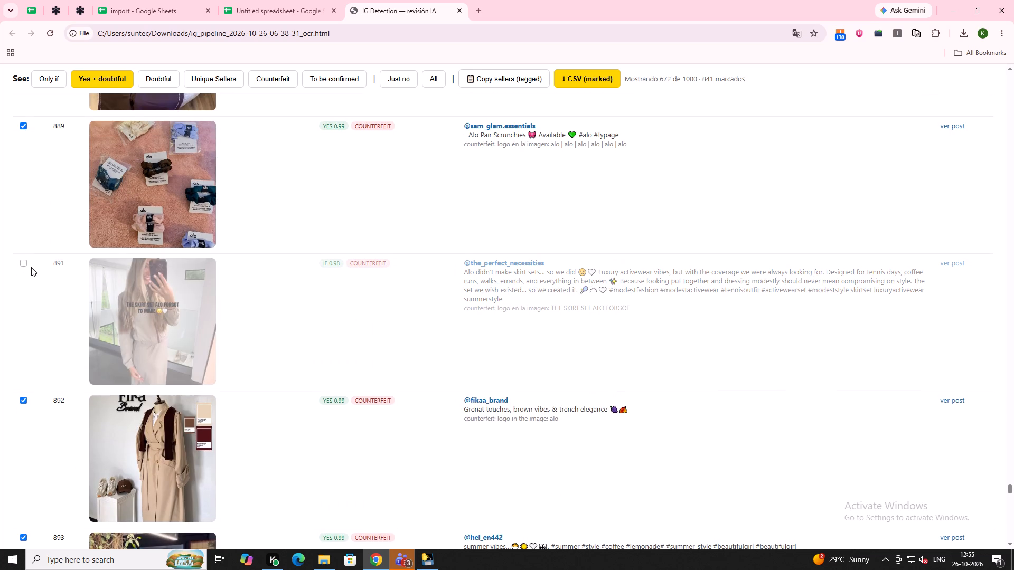
Enlarge listing 892's Fika Brand trench coat photo, inspect it for Alo branding, and restore its normal size.
{"action": "scroll", "coordinate": [139, 328], "scroll_direction": "down", "scroll_amount": 3}
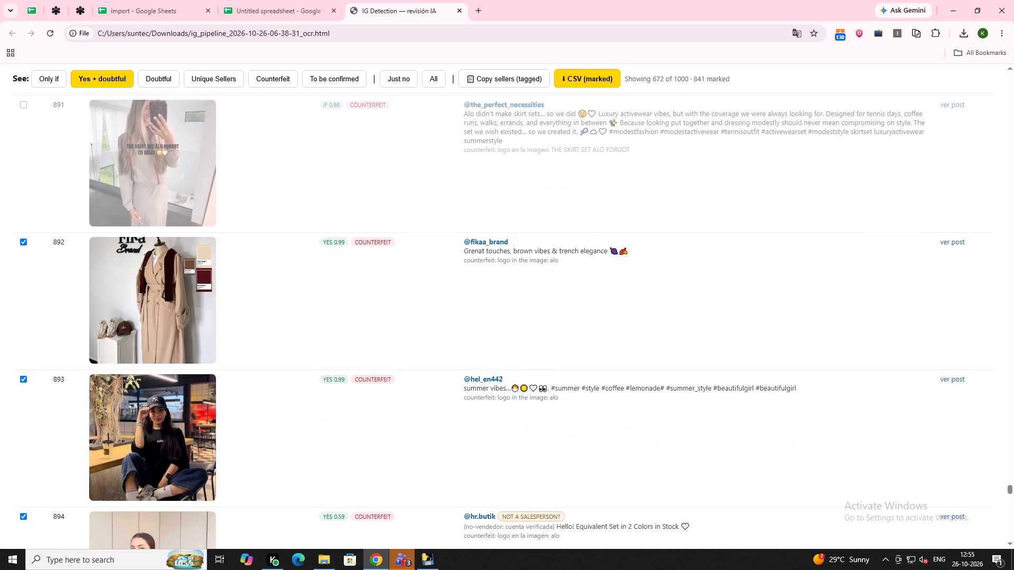
{"action": "left_click", "coordinate": [156, 307]}
{"action": "scroll", "coordinate": [161, 317], "scroll_direction": "down", "scroll_amount": 1}
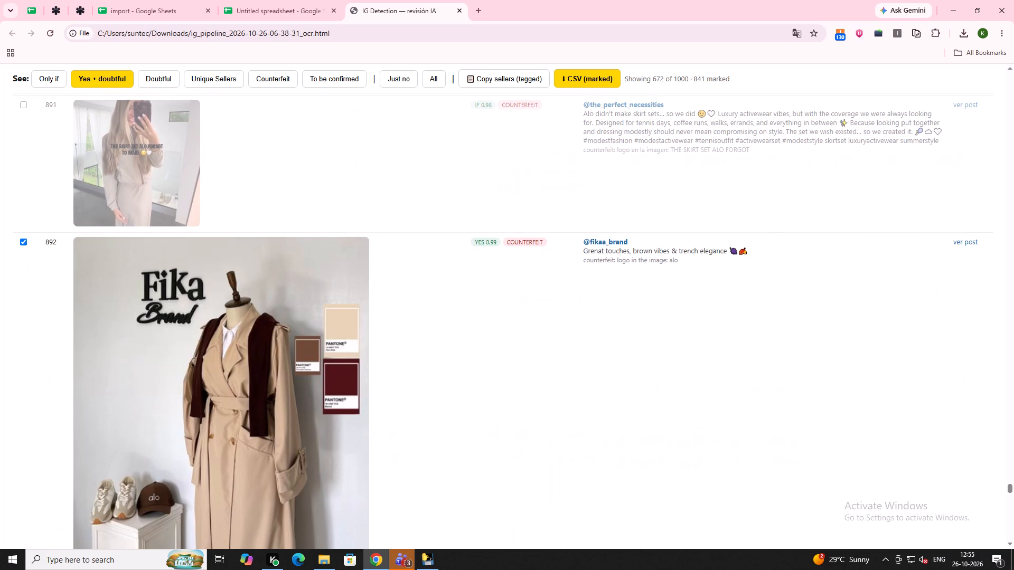
{"action": "scroll", "coordinate": [162, 317], "scroll_direction": "down", "scroll_amount": 2}
{"action": "left_click", "coordinate": [190, 345]}
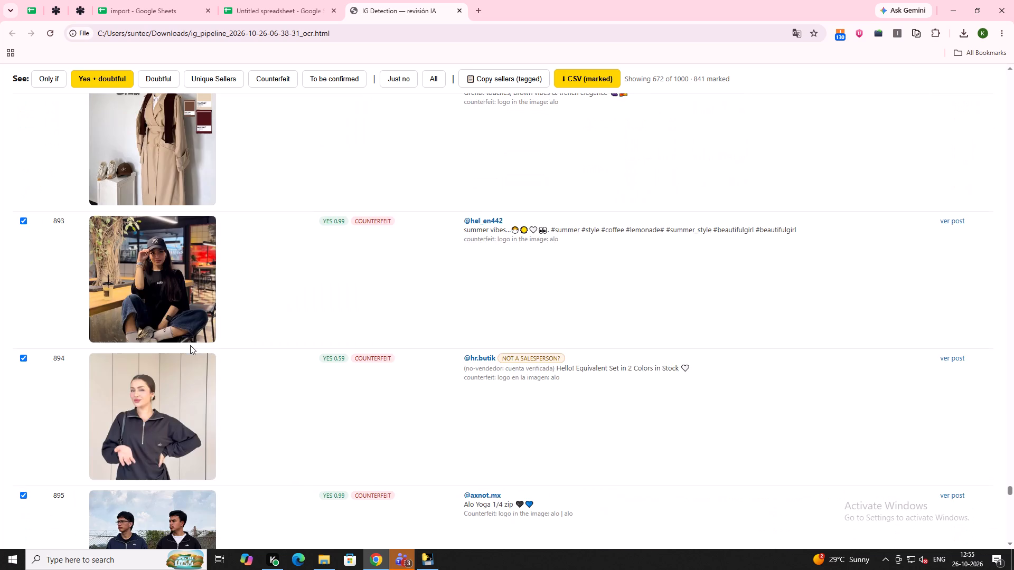
Unmark listing 894, the verified non-seller's equivalent set post, and listing 897, the first Alo store in Lebanon photo.
{"action": "scroll", "coordinate": [190, 345], "scroll_direction": "up", "scroll_amount": 3}
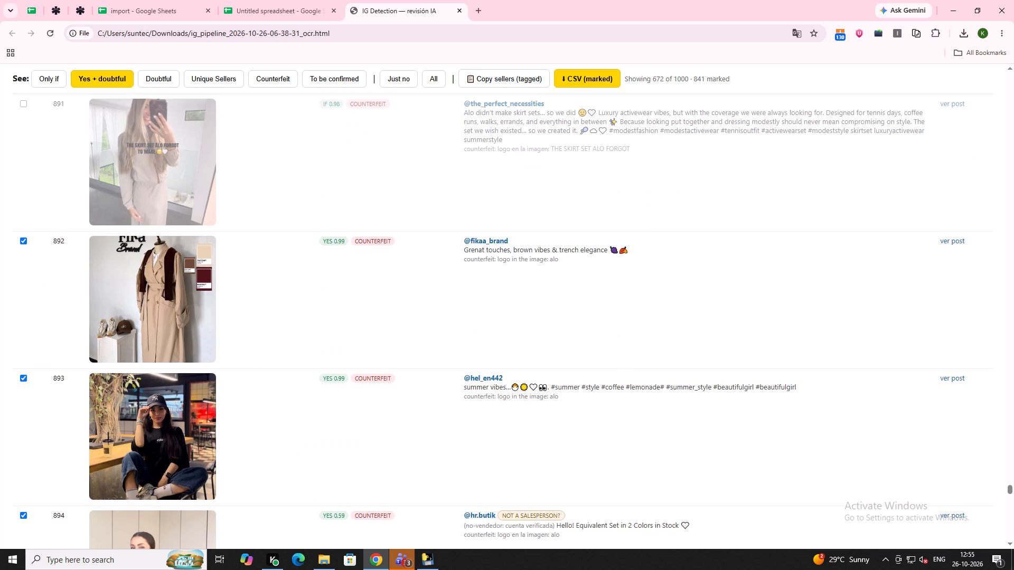
{"action": "scroll", "coordinate": [190, 345], "scroll_direction": "down", "scroll_amount": 3}
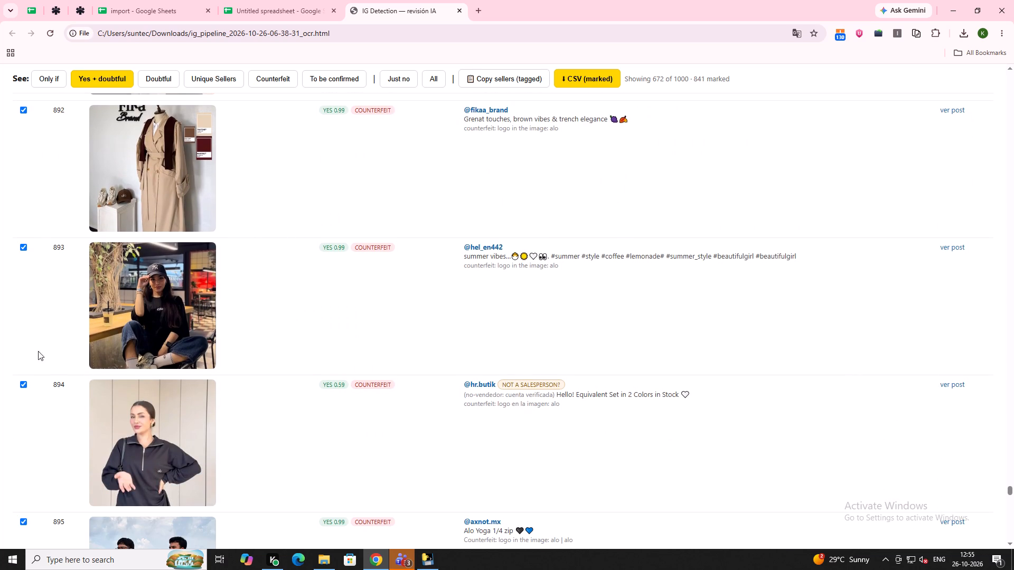
{"action": "left_click", "coordinate": [24, 360]}
{"action": "scroll", "coordinate": [154, 366], "scroll_direction": "down", "scroll_amount": 5}
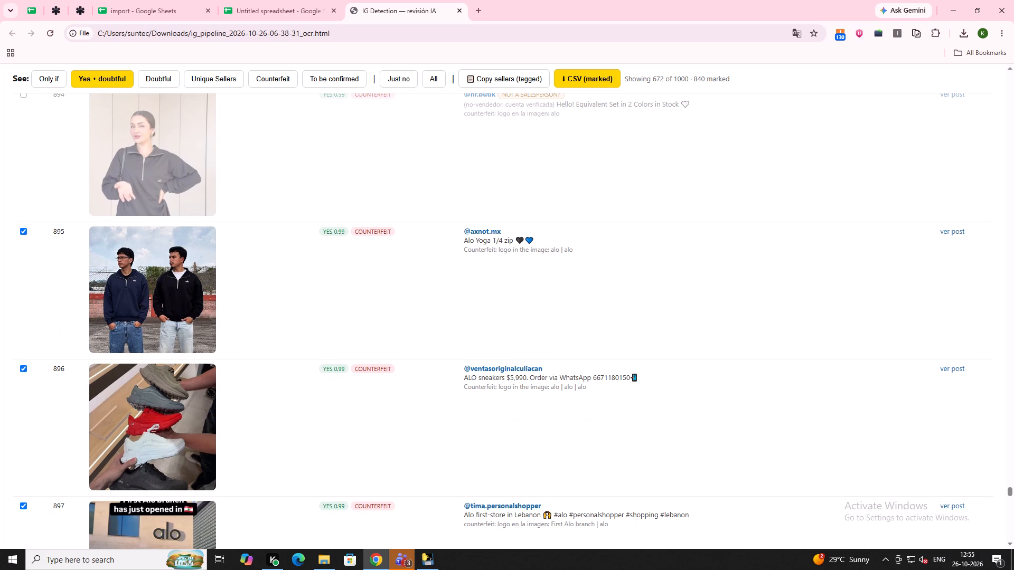
{"action": "scroll", "coordinate": [154, 366], "scroll_direction": "down", "scroll_amount": 3}
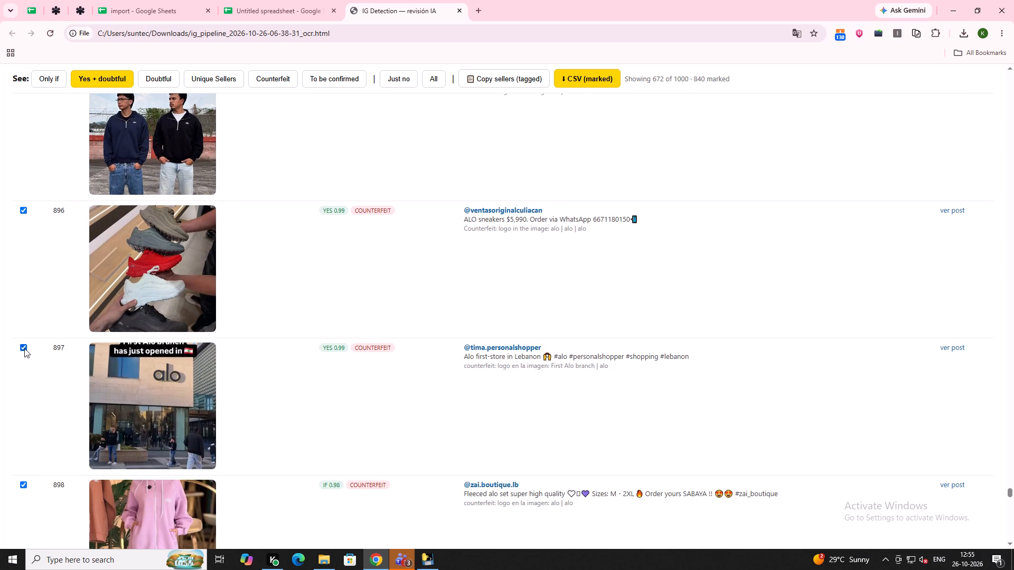
{"action": "left_click", "coordinate": [22, 350]}
Check listings 898 through 902 and unmark listing 903, the verified non-seller's 30% off post.
{"action": "scroll", "coordinate": [26, 353], "scroll_direction": "down", "scroll_amount": 4}
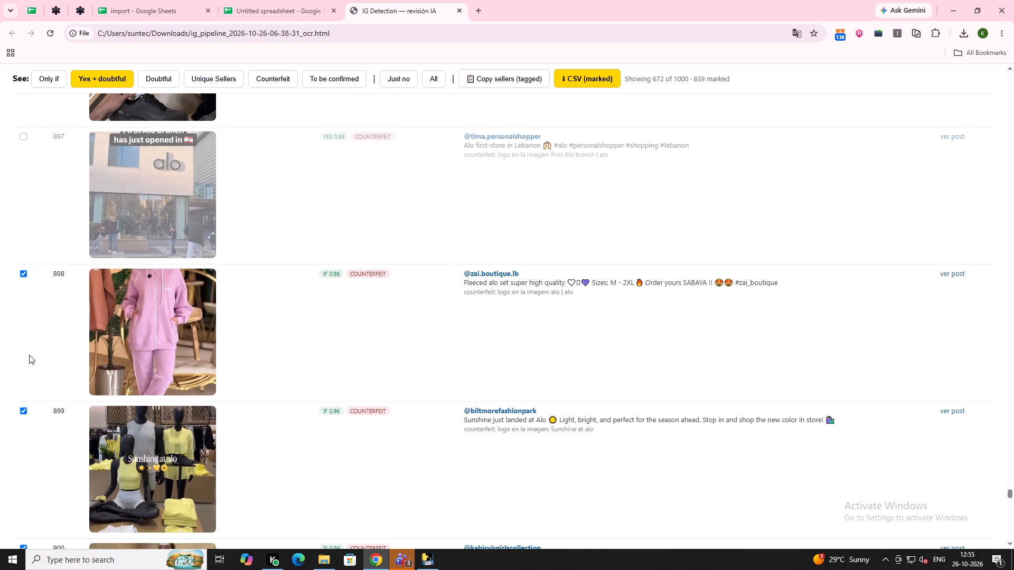
{"action": "scroll", "coordinate": [29, 355], "scroll_direction": "down", "scroll_amount": 2}
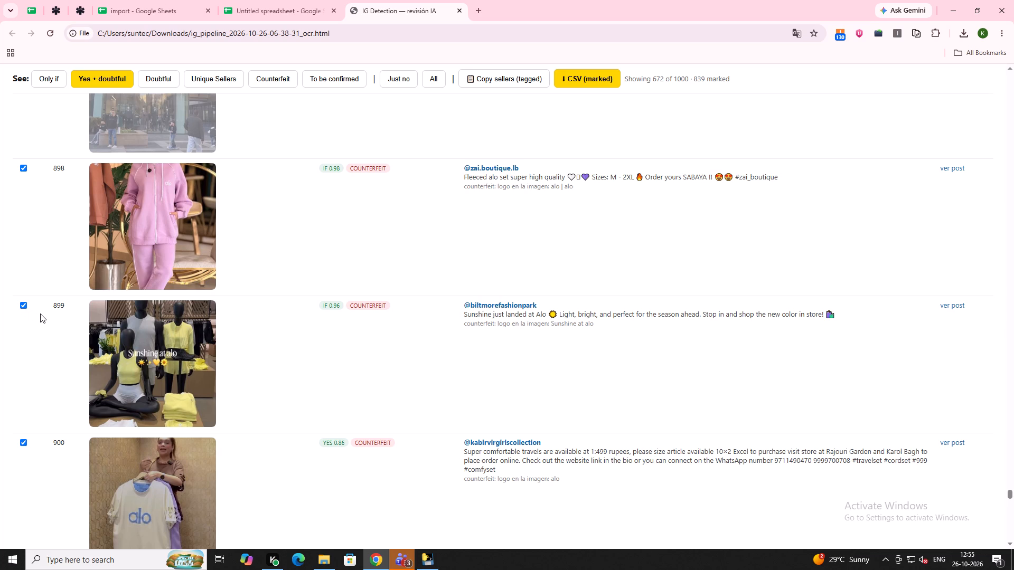
{"action": "scroll", "coordinate": [109, 334], "scroll_direction": "down", "scroll_amount": 2}
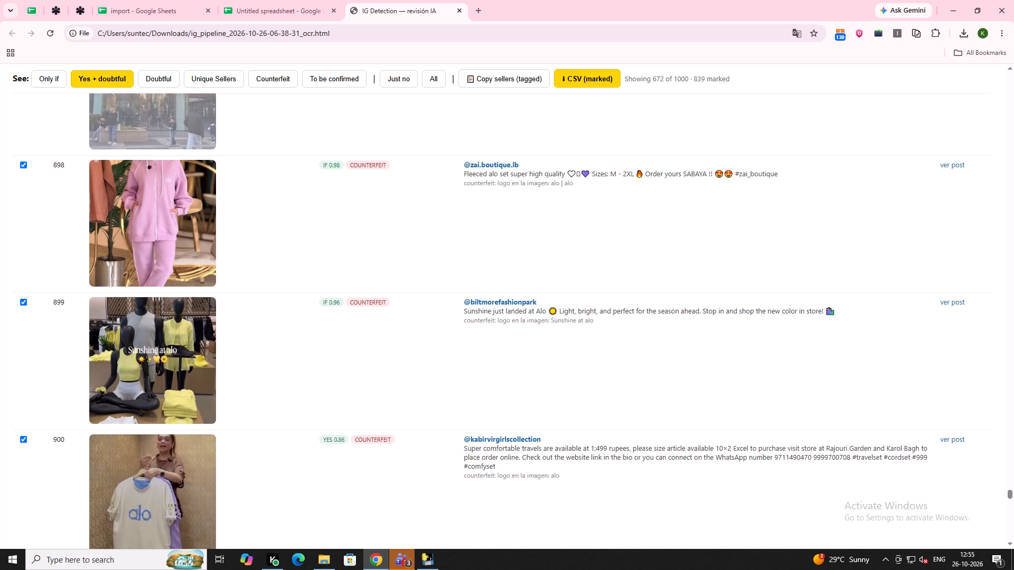
{"action": "scroll", "coordinate": [117, 337], "scroll_direction": "down", "scroll_amount": 2}
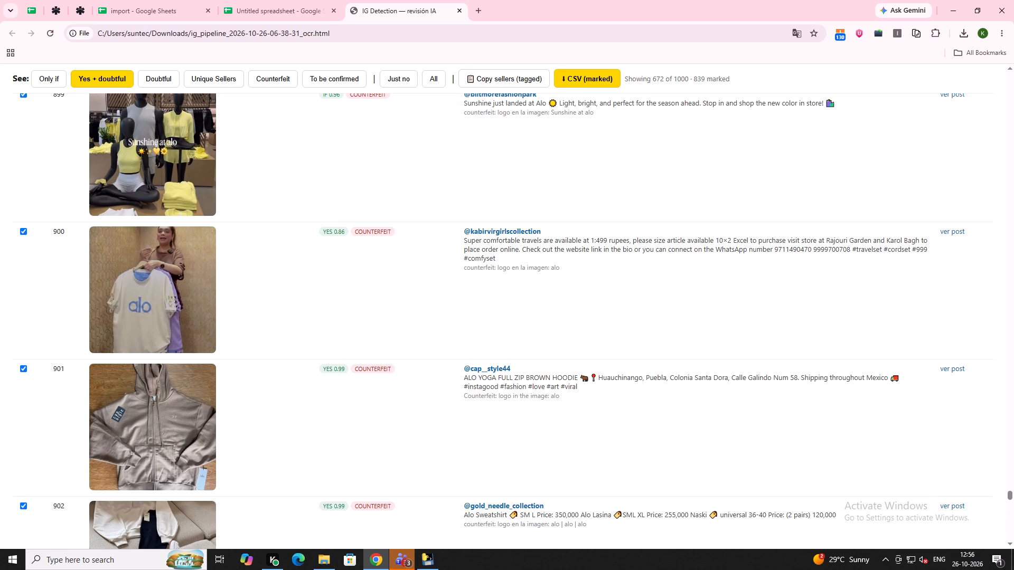
{"action": "scroll", "coordinate": [0, 414], "scroll_direction": "down", "scroll_amount": 2}
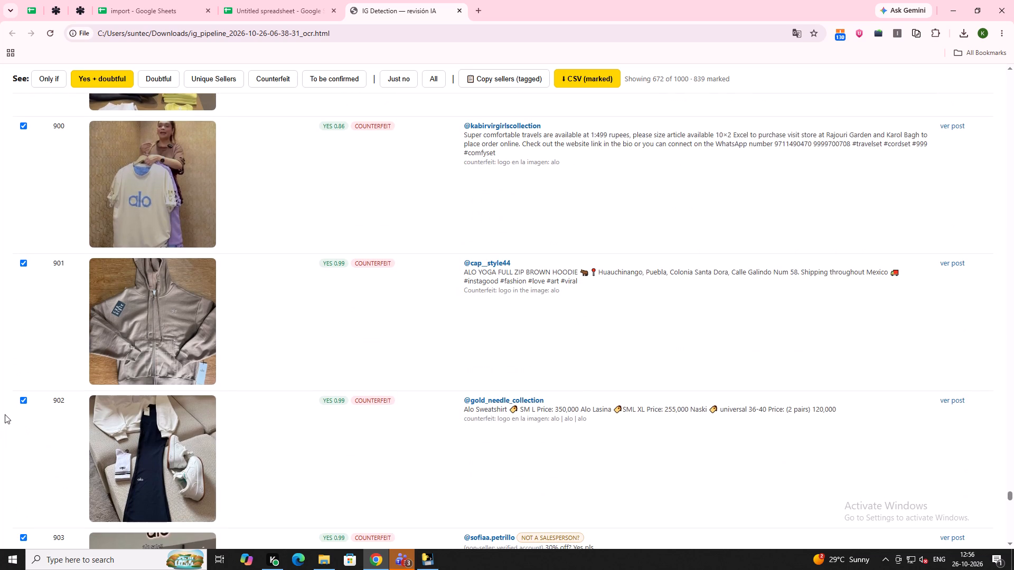
{"action": "scroll", "coordinate": [121, 377], "scroll_direction": "down", "scroll_amount": 3}
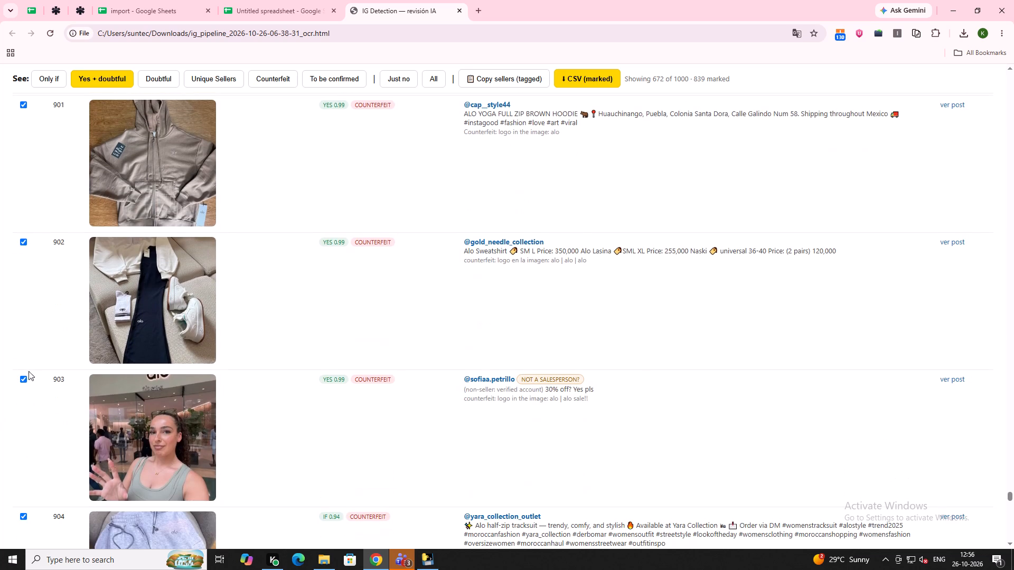
{"action": "left_click", "coordinate": [25, 378]}
Unmark listing 905, the Dubai store opening post, and listing 906, the verified non-seller's spring haul.
{"action": "scroll", "coordinate": [72, 380], "scroll_direction": "down", "scroll_amount": 7}
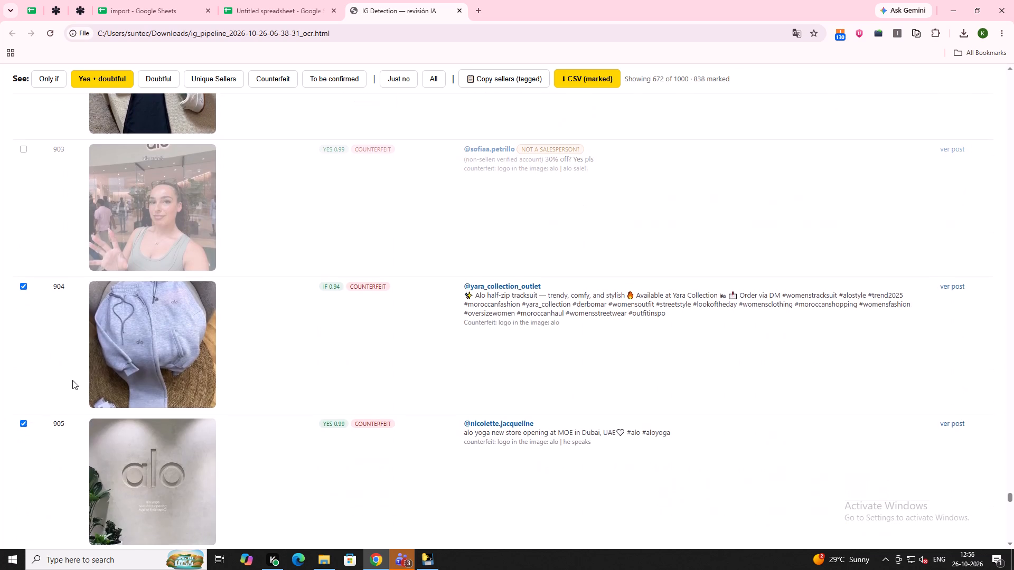
{"action": "scroll", "coordinate": [72, 380], "scroll_direction": "down", "scroll_amount": 2}
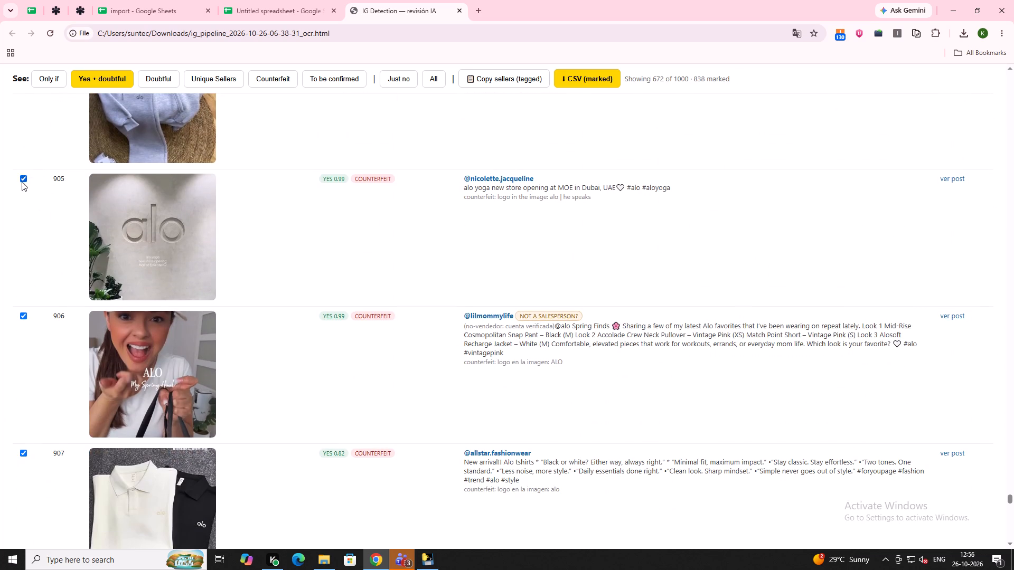
{"action": "left_click", "coordinate": [22, 182]}
{"action": "left_click", "coordinate": [26, 317]}
Check listing 907 and unmark listing 908, the influencer's Alo partnership post.
{"action": "scroll", "coordinate": [26, 317], "scroll_direction": "down", "scroll_amount": 2}
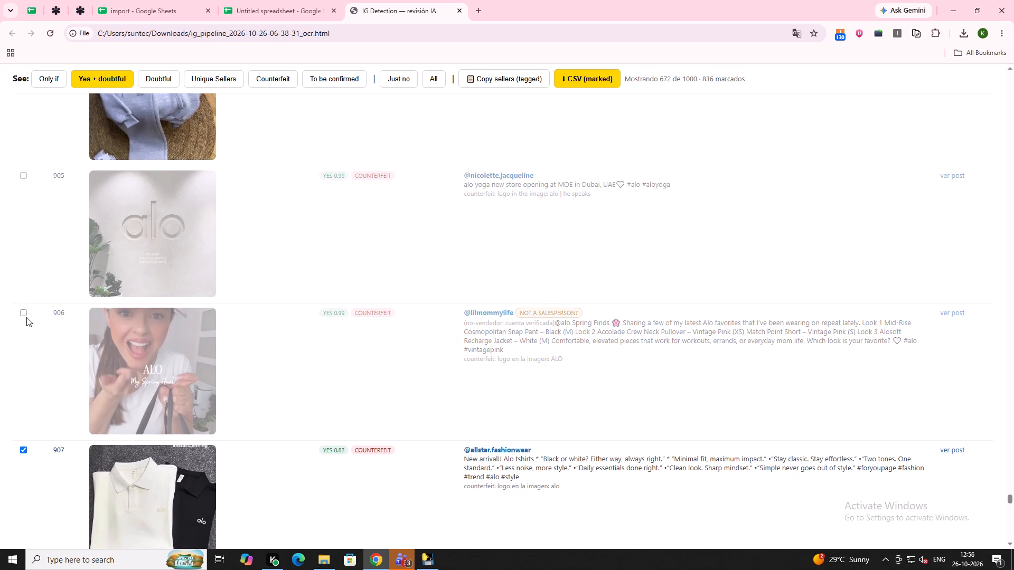
{"action": "scroll", "coordinate": [26, 317], "scroll_direction": "down", "scroll_amount": 3}
{"action": "left_click", "coordinate": [17, 325]}
{"action": "left_click", "coordinate": [24, 327]}
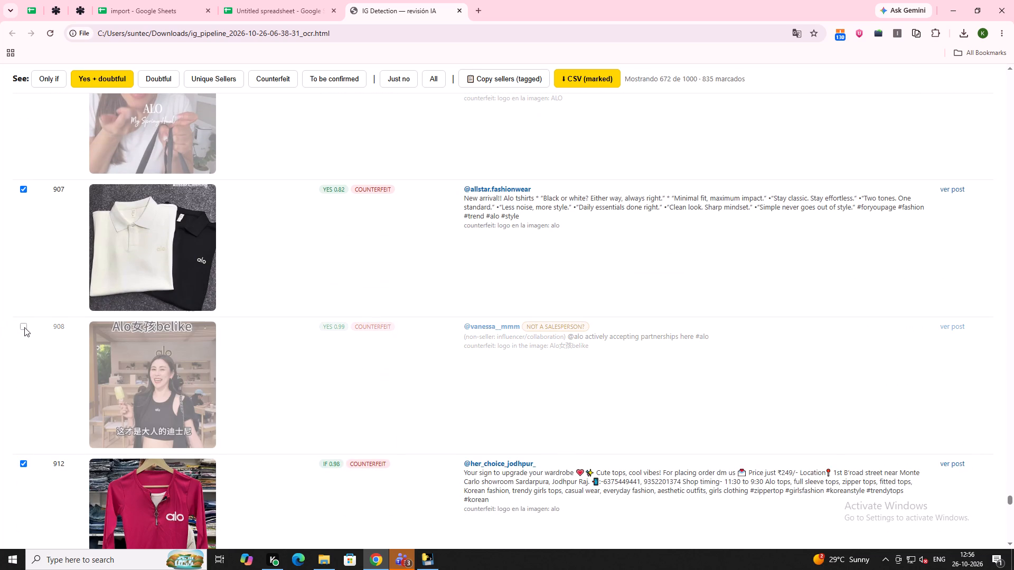
Check the listings from number 912 through 922 and unmark listing 923, the verified non-seller's Recovery Mode sneakers post.
{"action": "scroll", "coordinate": [146, 368], "scroll_direction": "down", "scroll_amount": 4}
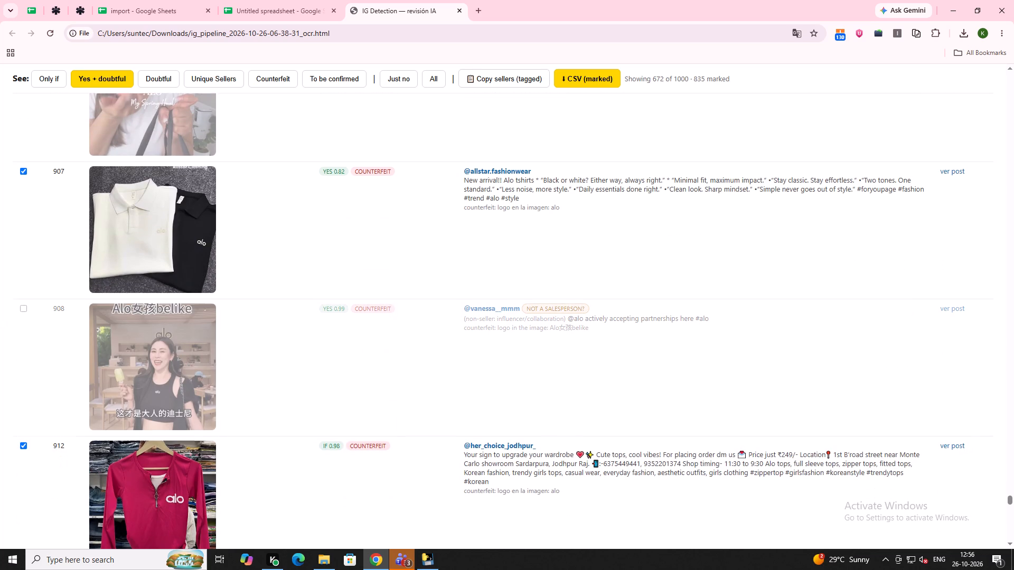
{"action": "scroll", "coordinate": [132, 364], "scroll_direction": "down", "scroll_amount": 8}
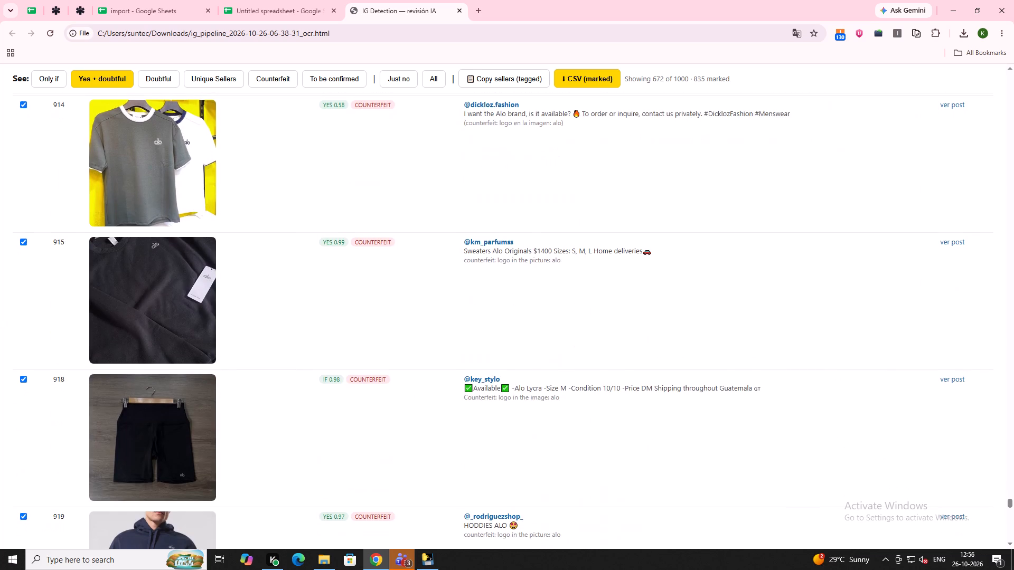
{"action": "scroll", "coordinate": [132, 364], "scroll_direction": "down", "scroll_amount": 13}
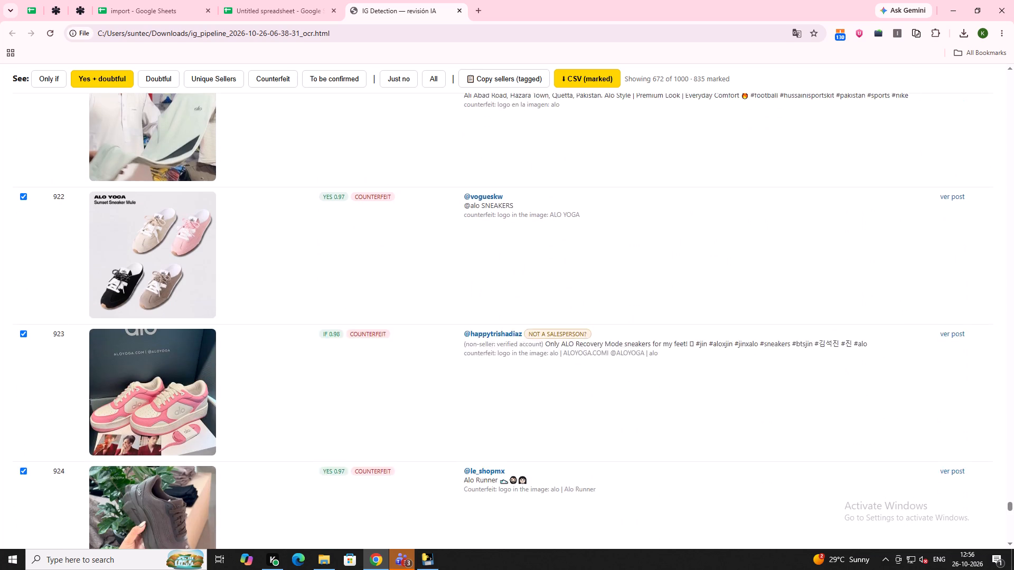
{"action": "left_click", "coordinate": [20, 241]}
{"action": "left_click", "coordinate": [22, 241]}
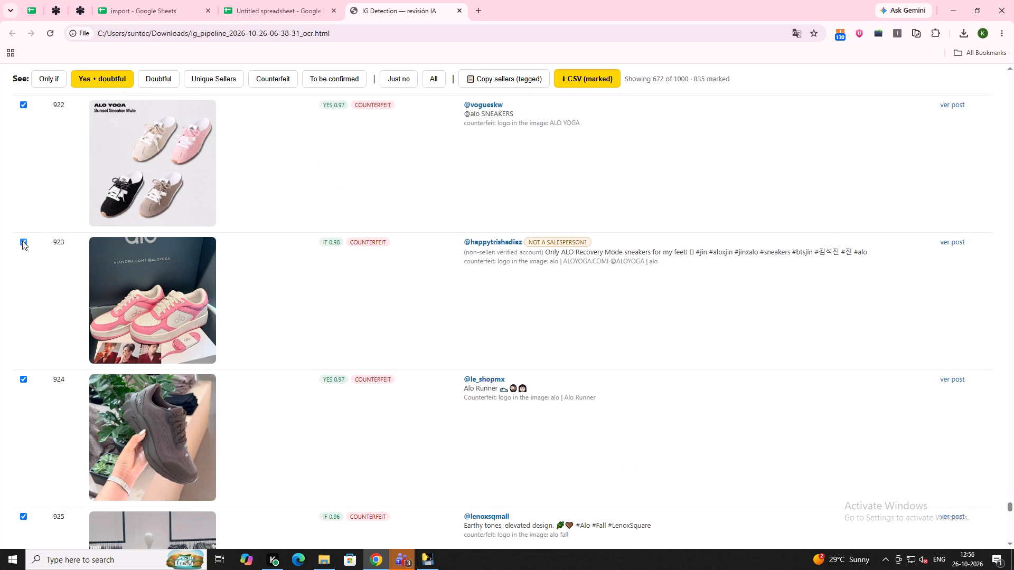
Check the listings from number 924 through 929 and unmark listing 932, the verified non-seller's "Come shopping with me" storefront post.
{"action": "scroll", "coordinate": [137, 310], "scroll_direction": "down", "scroll_amount": 6}
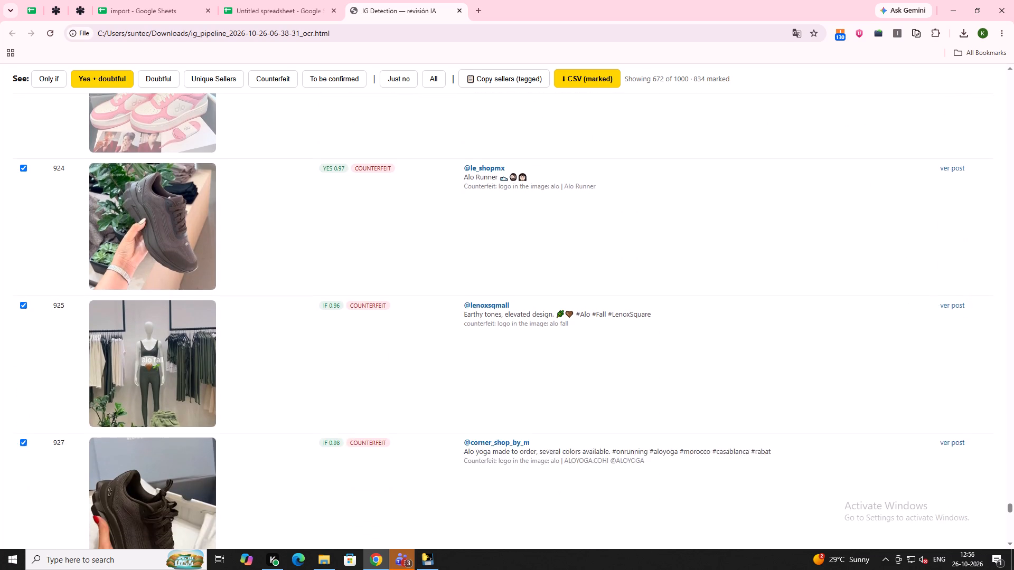
{"action": "scroll", "coordinate": [137, 310], "scroll_direction": "down", "scroll_amount": 7}
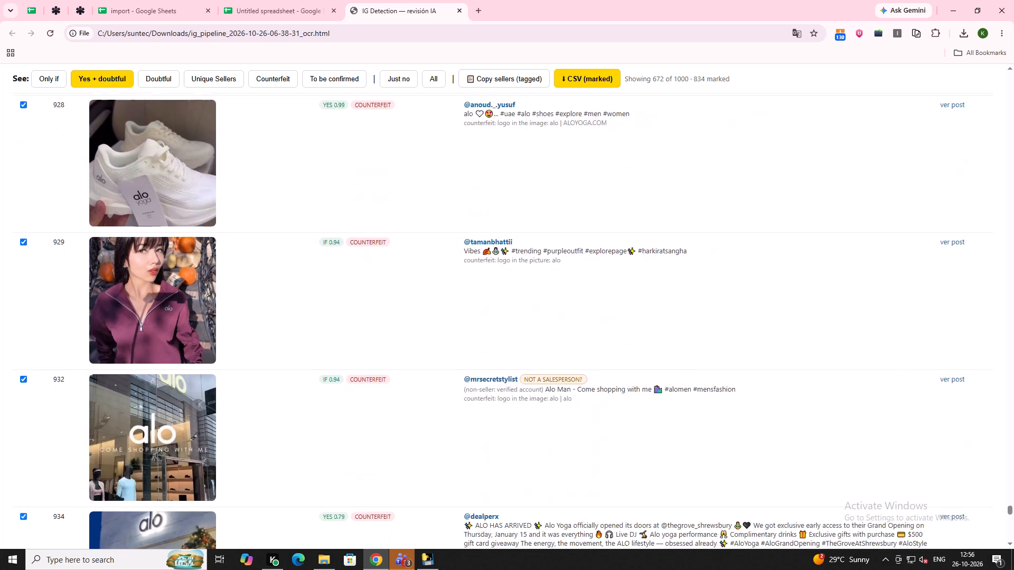
{"action": "scroll", "coordinate": [137, 310], "scroll_direction": "down", "scroll_amount": 2}
{"action": "left_click", "coordinate": [23, 274]}
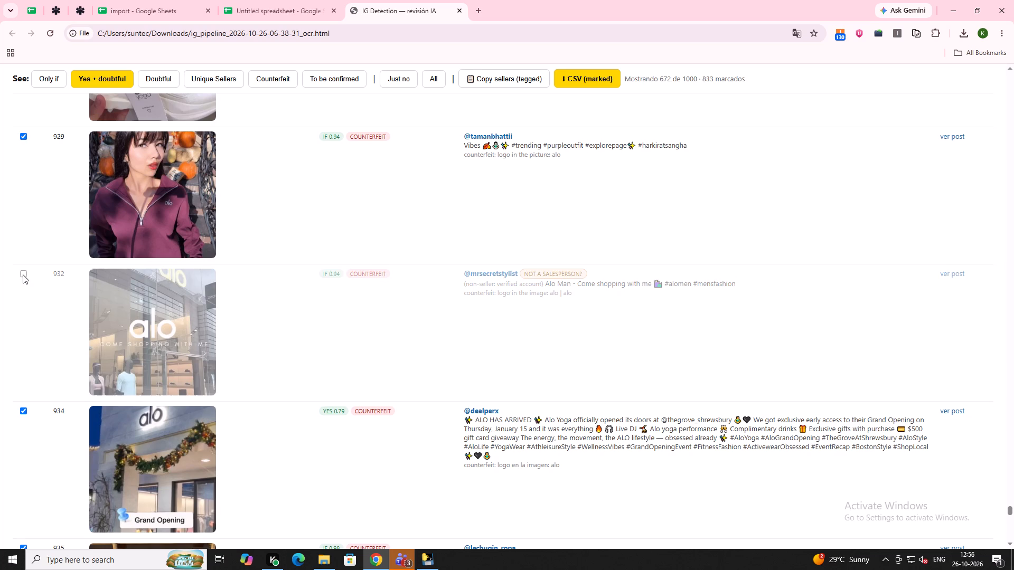
Check the listings from number 934 through 939 and unmark listing 941, the Alo in Rome storefront photo.
{"action": "scroll", "coordinate": [109, 319], "scroll_direction": "down", "scroll_amount": 10}
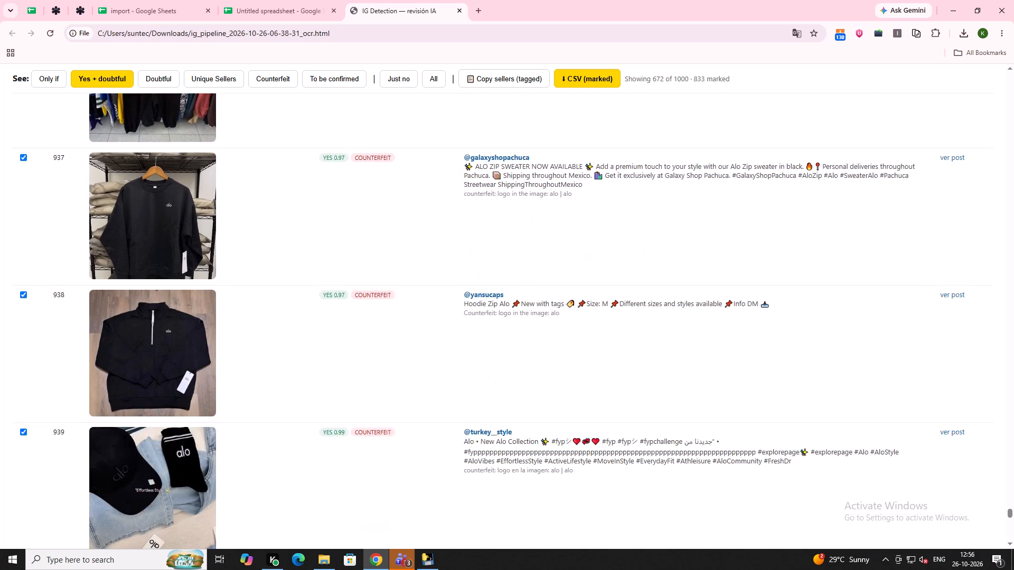
{"action": "scroll", "coordinate": [118, 323], "scroll_direction": "down", "scroll_amount": 9}
{"action": "scroll", "coordinate": [70, 235], "scroll_direction": "up", "scroll_amount": 2}
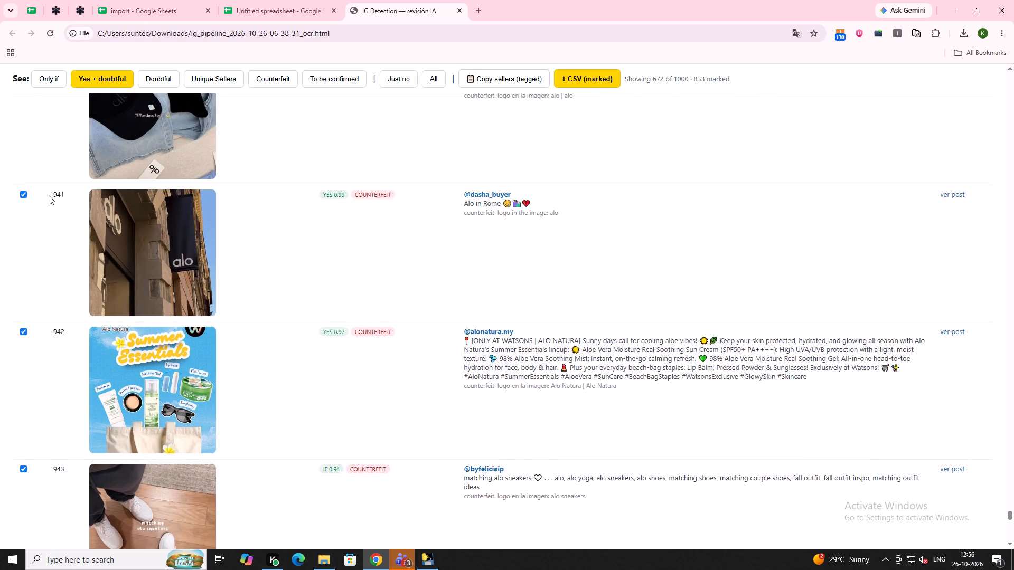
{"action": "left_click", "coordinate": [22, 199]}
Unmark listings 942 to 944: the Alo Natura skincare promotion, the matching sneakers post and the Southlake Town Square opening announcement.
{"action": "scroll", "coordinate": [131, 280], "scroll_direction": "down", "scroll_amount": 2}
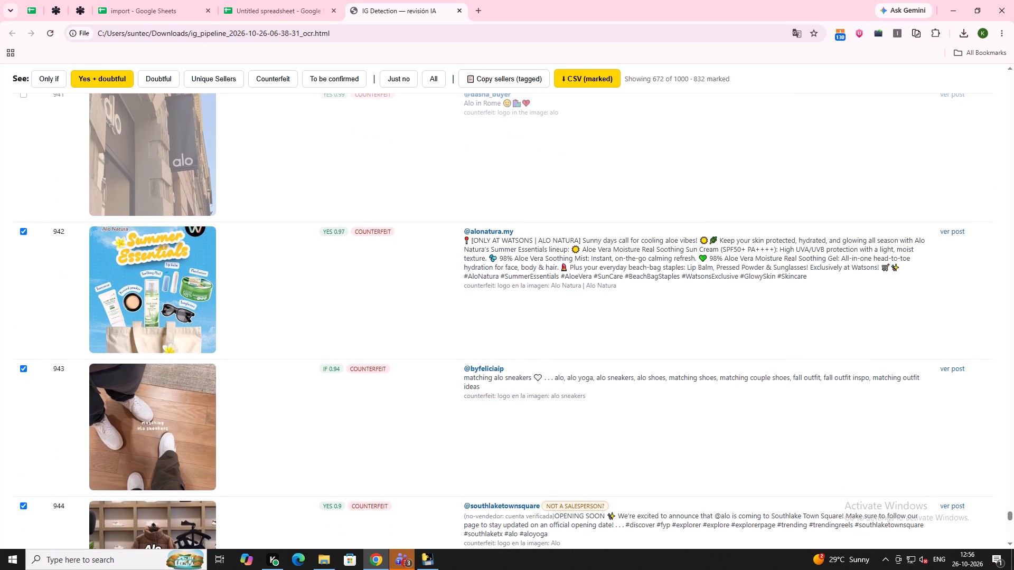
{"action": "scroll", "coordinate": [131, 280], "scroll_direction": "down", "scroll_amount": 1}
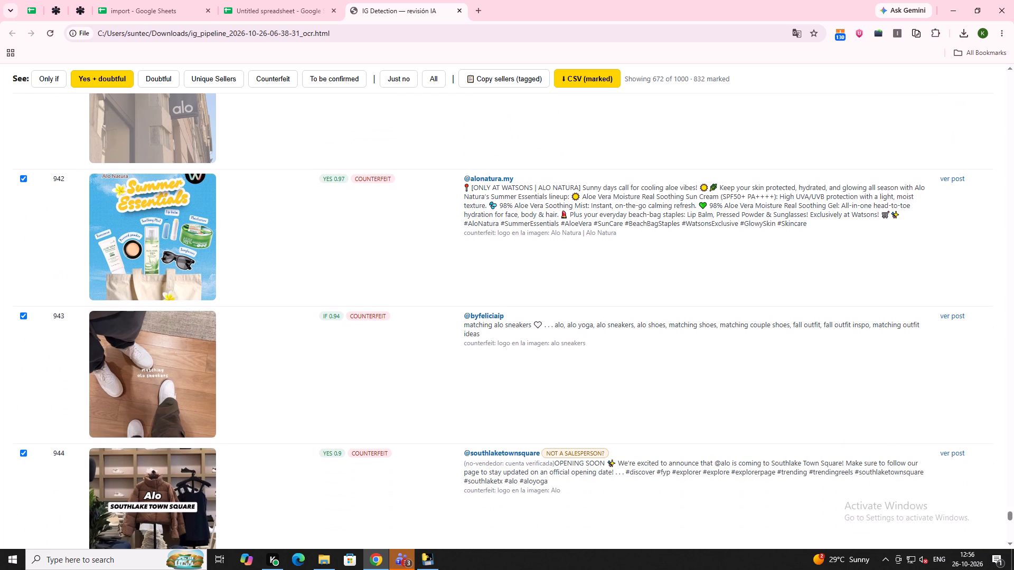
{"action": "left_click", "coordinate": [22, 177]}
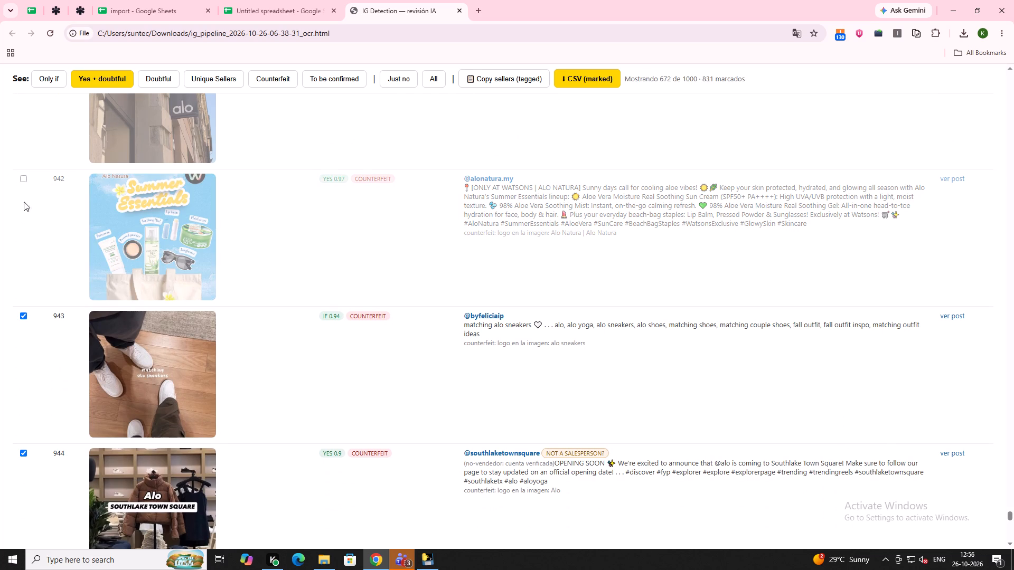
{"action": "scroll", "coordinate": [111, 315], "scroll_direction": "down", "scroll_amount": 2}
{"action": "left_click", "coordinate": [24, 345]}
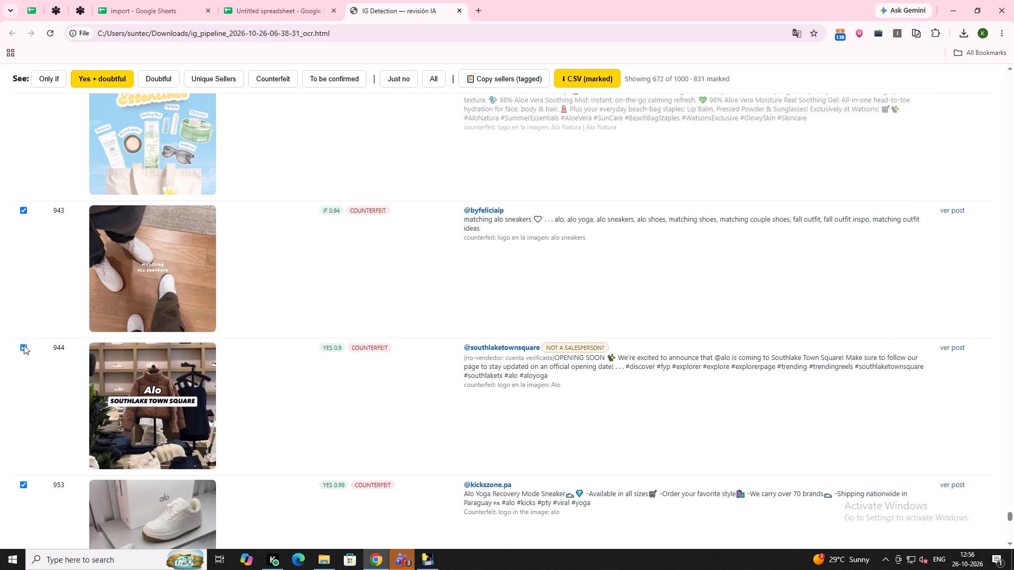
{"action": "left_click", "coordinate": [23, 208]}
Unmark listing 954, the official Alo account's Zhangyuan post.
{"action": "scroll", "coordinate": [255, 335], "scroll_direction": "down", "scroll_amount": 5}
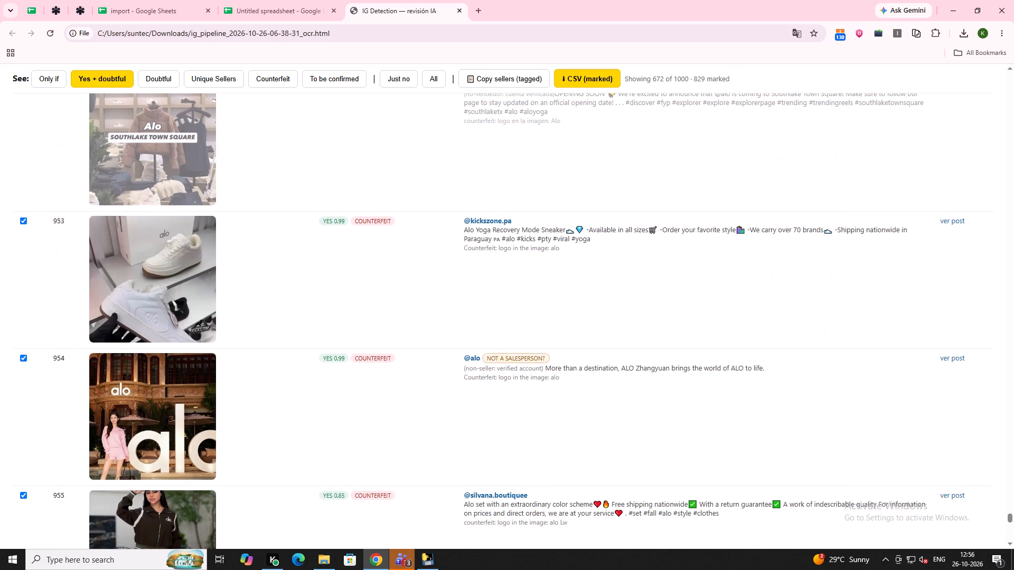
{"action": "left_click", "coordinate": [20, 356]}
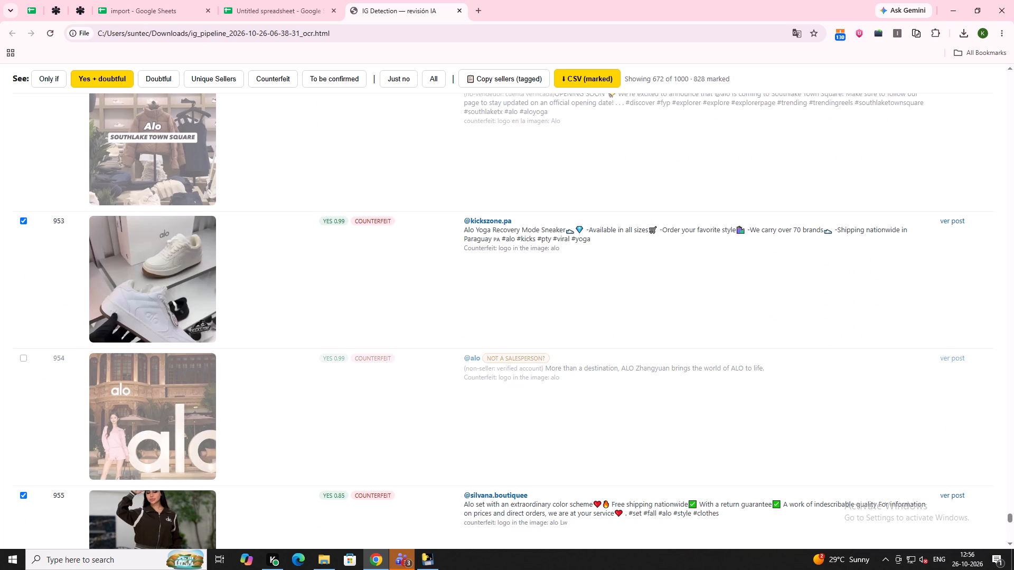
Check the listings from number 955 onward and unmark listings 959 and 960, the Alo new color post and the Downtown SLO storefront post.
{"action": "scroll", "coordinate": [199, 337], "scroll_direction": "down", "scroll_amount": 4}
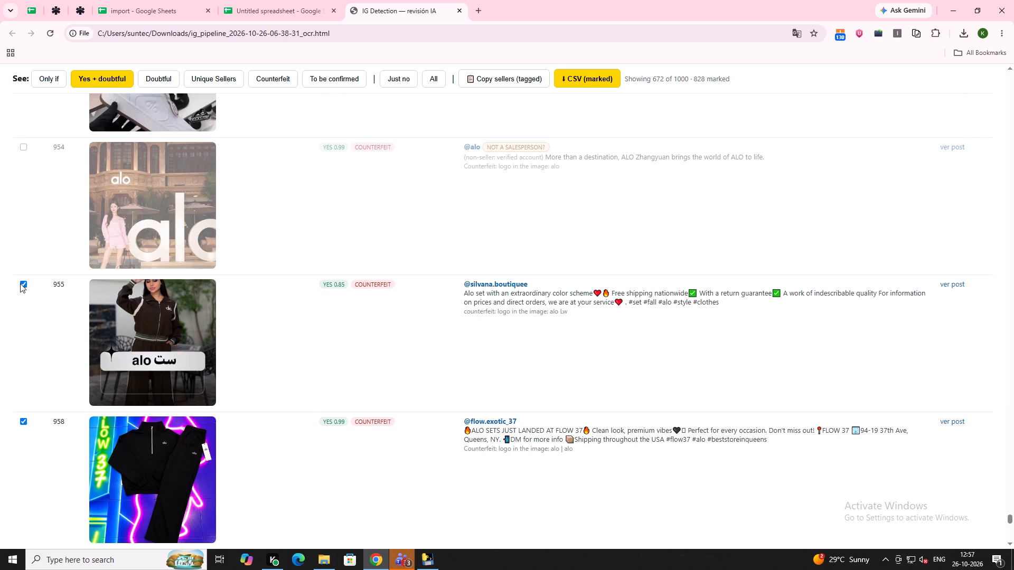
{"action": "scroll", "coordinate": [161, 358], "scroll_direction": "down", "scroll_amount": 4}
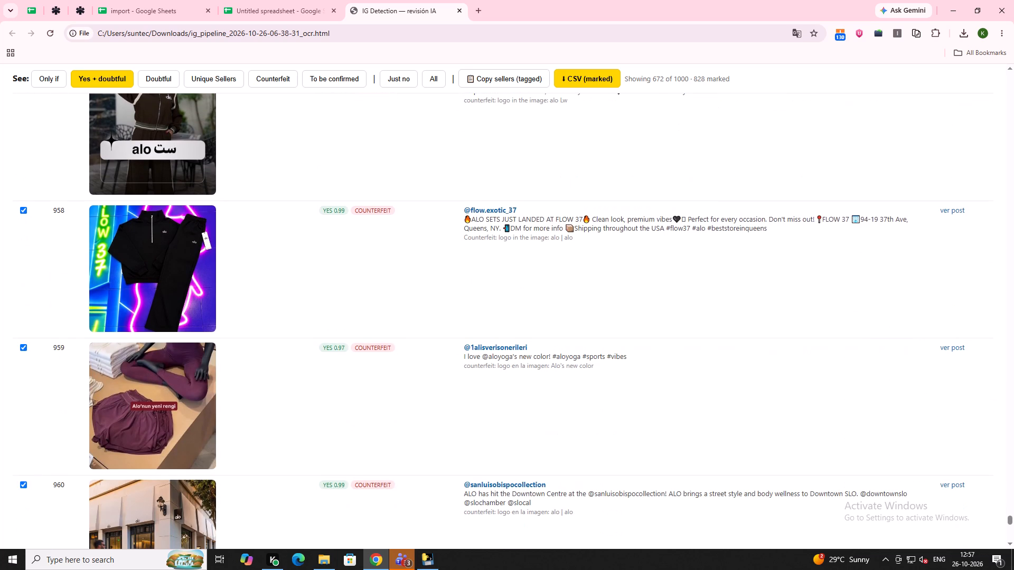
{"action": "scroll", "coordinate": [201, 302], "scroll_direction": "down", "scroll_amount": 4}
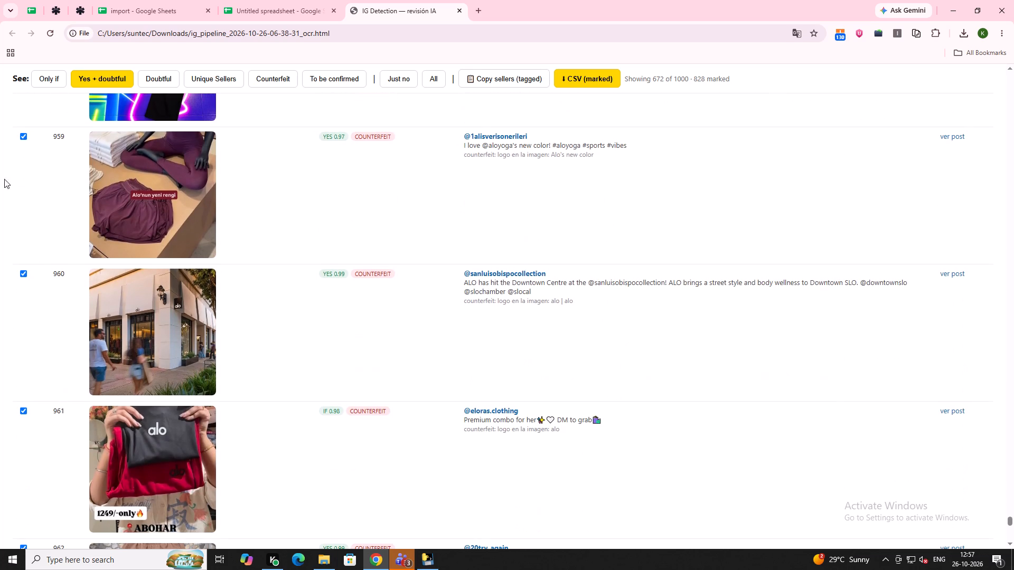
{"action": "left_click", "coordinate": [18, 135]}
{"action": "left_click", "coordinate": [24, 136]}
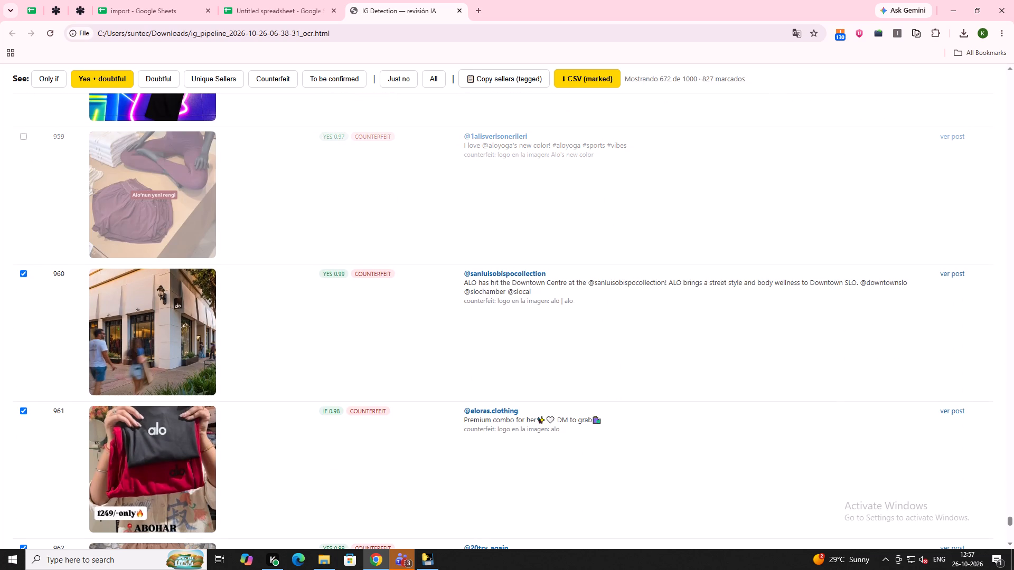
{"action": "left_click", "coordinate": [26, 274]}
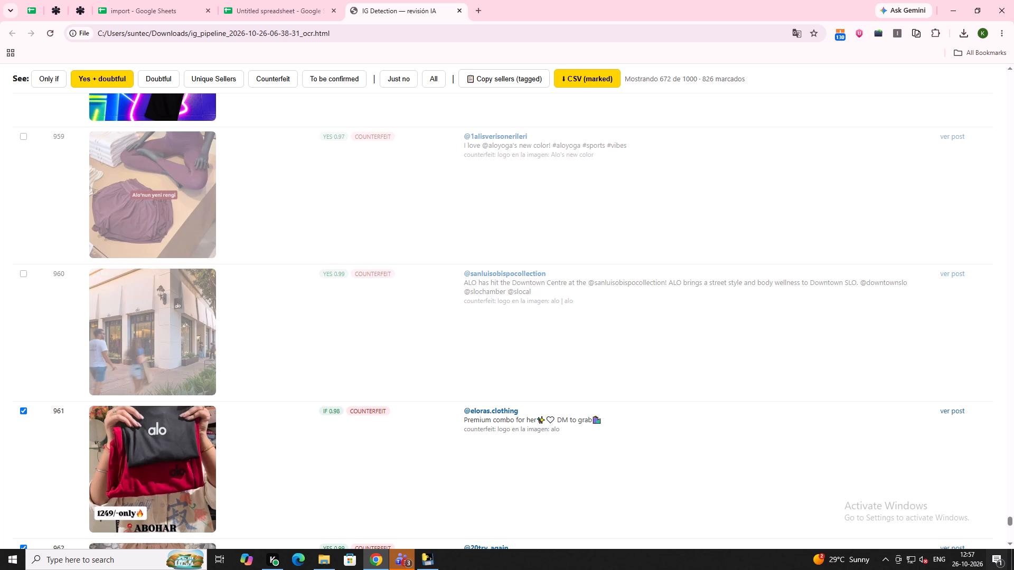
Unmark listing 963, the Alo coffee photo, and listing 965, the verified non-seller's Alo Korea shopping spree.
{"action": "scroll", "coordinate": [275, 417], "scroll_direction": "down", "scroll_amount": 4}
{"action": "scroll", "coordinate": [197, 366], "scroll_direction": "down", "scroll_amount": 4}
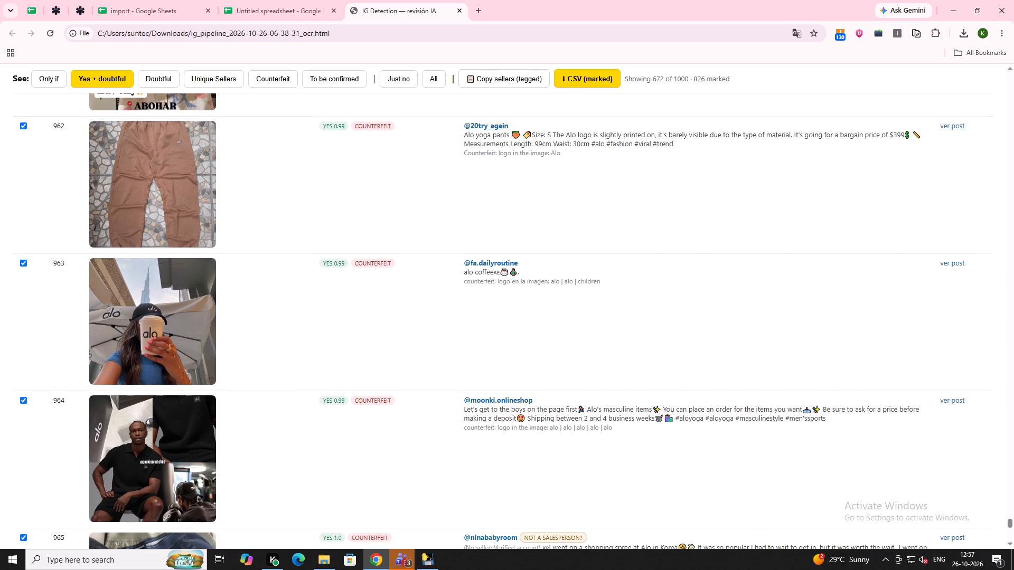
{"action": "left_click", "coordinate": [22, 261]}
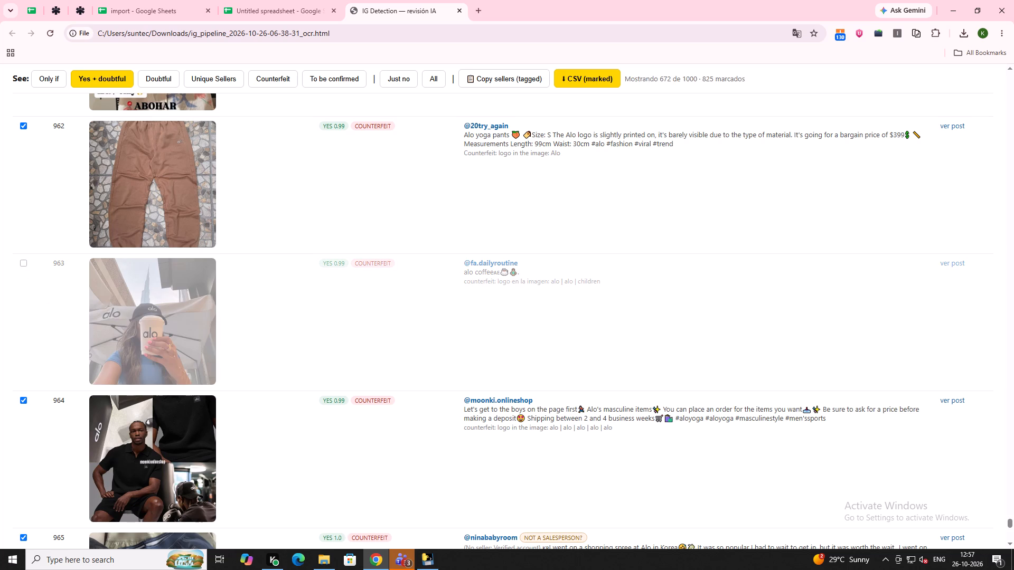
{"action": "scroll", "coordinate": [182, 321], "scroll_direction": "down", "scroll_amount": 2}
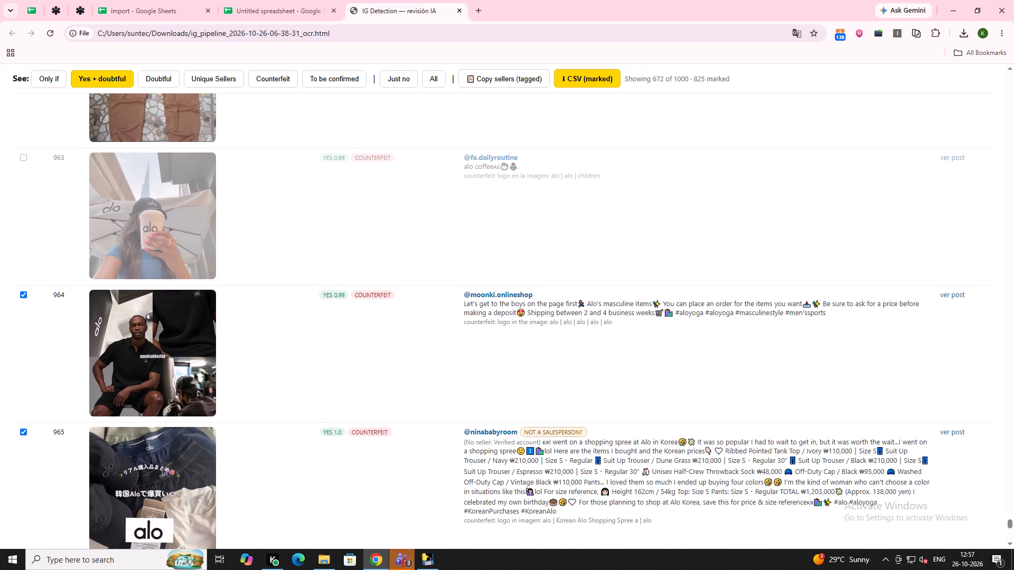
{"action": "left_click", "coordinate": [24, 431]}
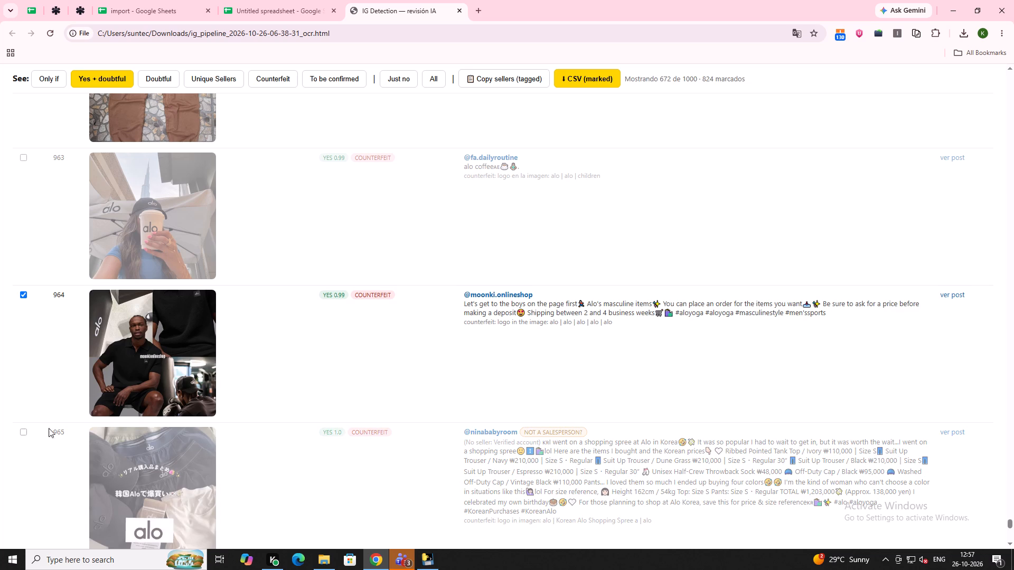
Unmark listings 972, 974 and 978: the Berlin store opening, the non-seller's Alo trail shoes and the Sunset Sneaker ad.
{"action": "scroll", "coordinate": [133, 417], "scroll_direction": "down", "scroll_amount": 7}
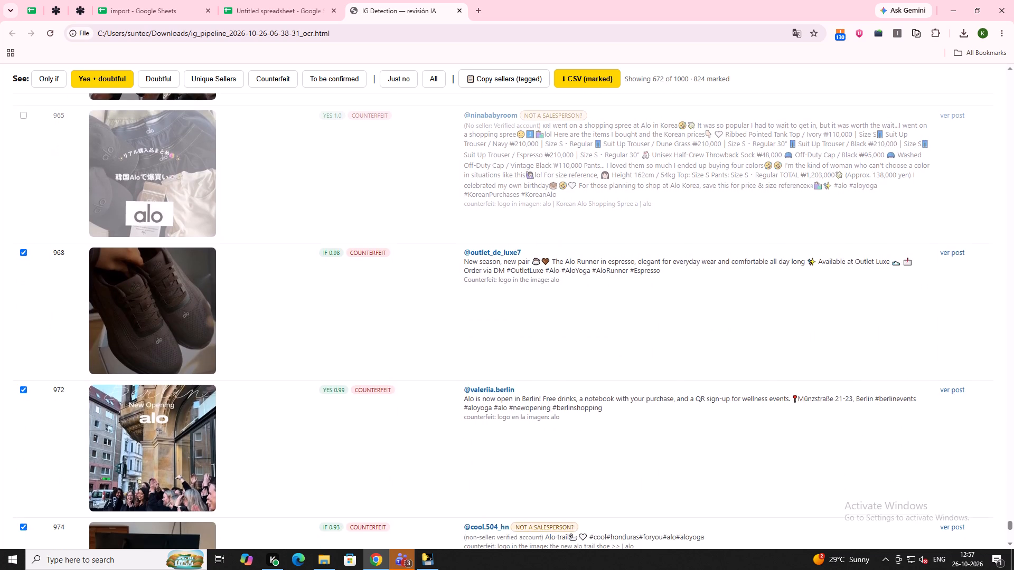
{"action": "scroll", "coordinate": [135, 418], "scroll_direction": "down", "scroll_amount": 1}
{"action": "left_click", "coordinate": [26, 283]}
{"action": "scroll", "coordinate": [84, 379], "scroll_direction": "down", "scroll_amount": 2}
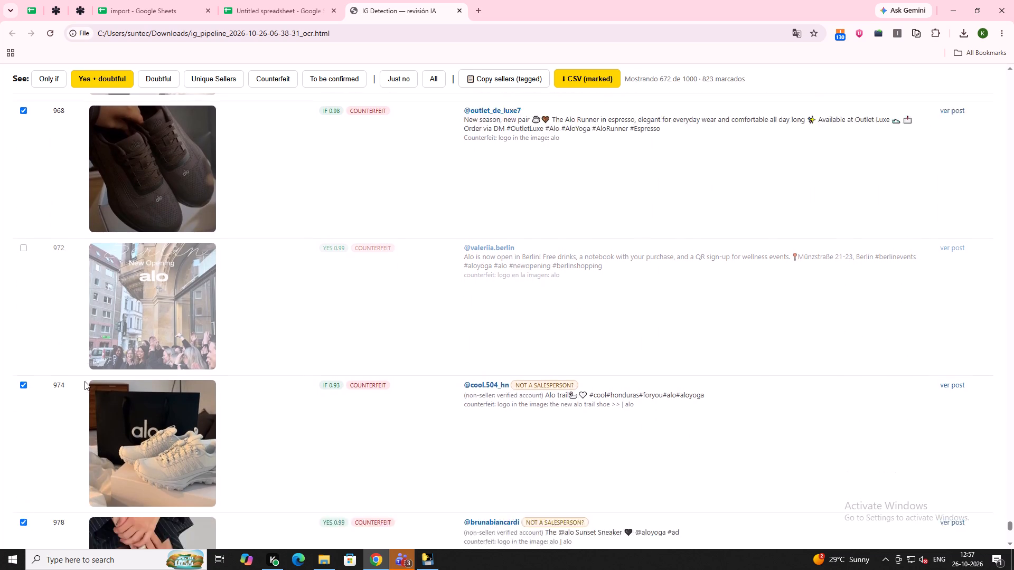
{"action": "left_click", "coordinate": [26, 317]}
{"action": "scroll", "coordinate": [159, 376], "scroll_direction": "down", "scroll_amount": 3}
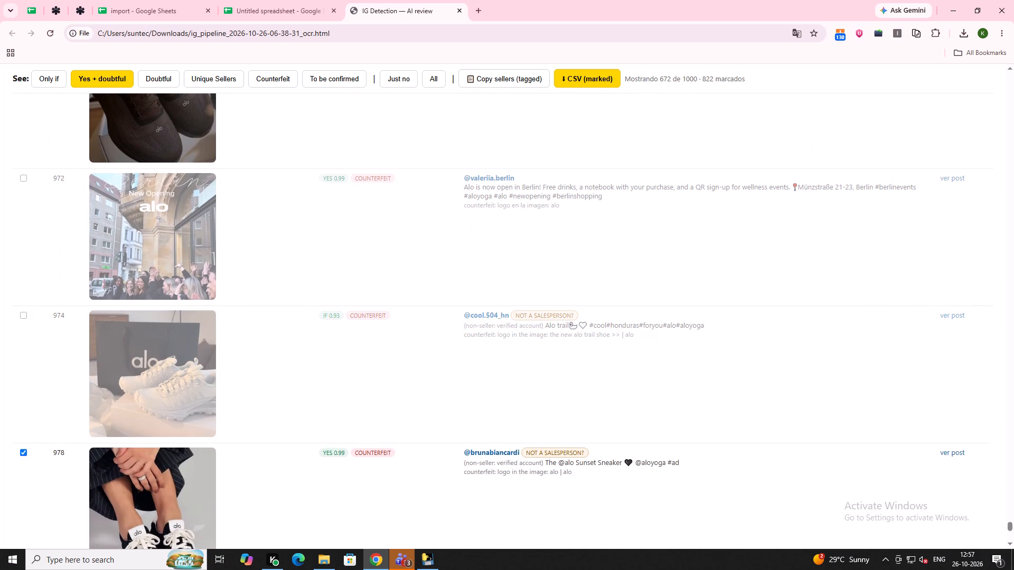
{"action": "left_click", "coordinate": [24, 298]}
{"action": "left_click", "coordinate": [23, 295]}
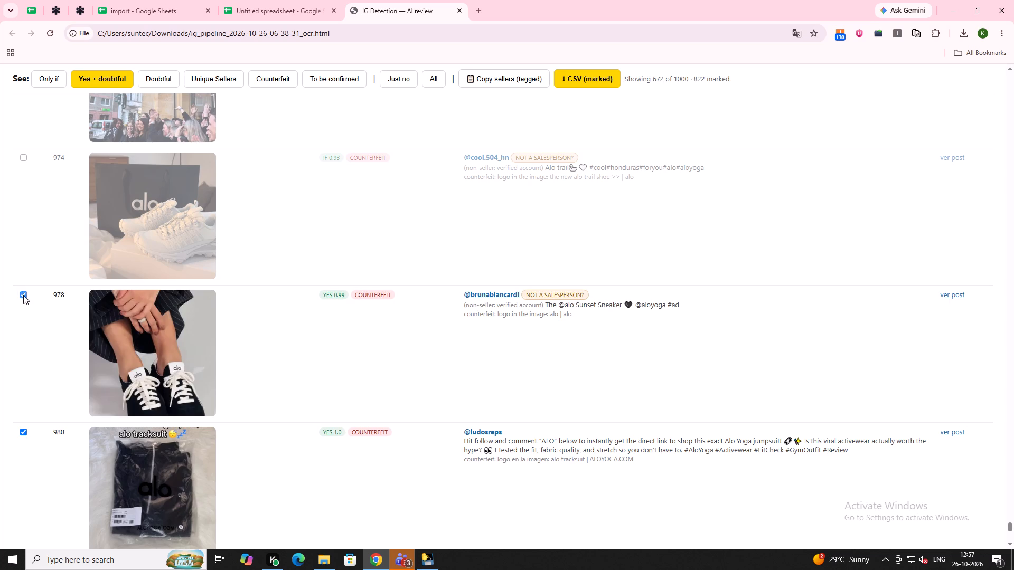
Unmark the non-seller listings 982 to 984: the comfy Alo shoes, the Alo runner and the collab creator's Alo treat post.
{"action": "scroll", "coordinate": [114, 344], "scroll_direction": "down", "scroll_amount": 3}
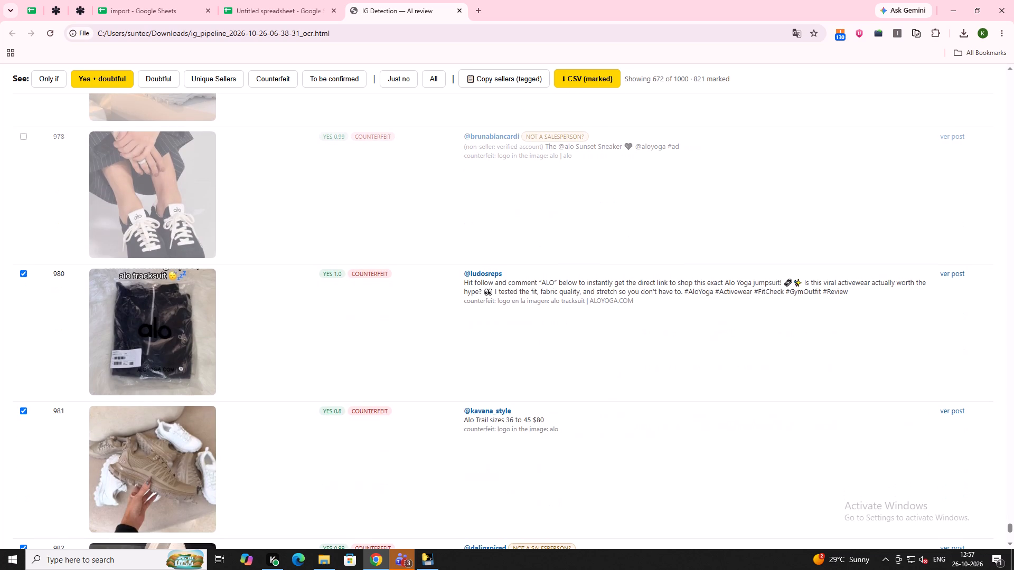
{"action": "scroll", "coordinate": [165, 366], "scroll_direction": "down", "scroll_amount": 2}
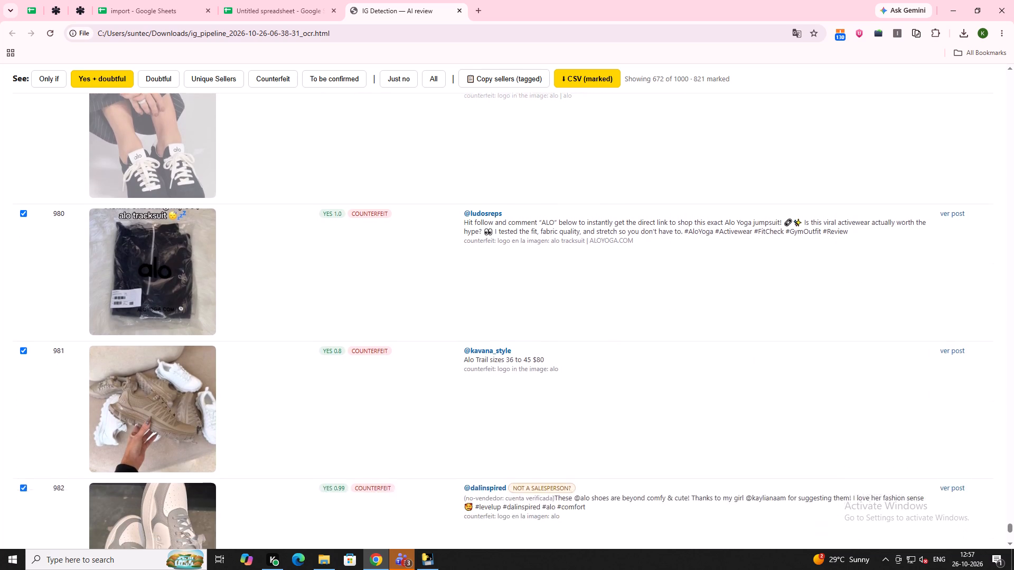
{"action": "scroll", "coordinate": [108, 442], "scroll_direction": "down", "scroll_amount": 1}
{"action": "left_click", "coordinate": [21, 386]}
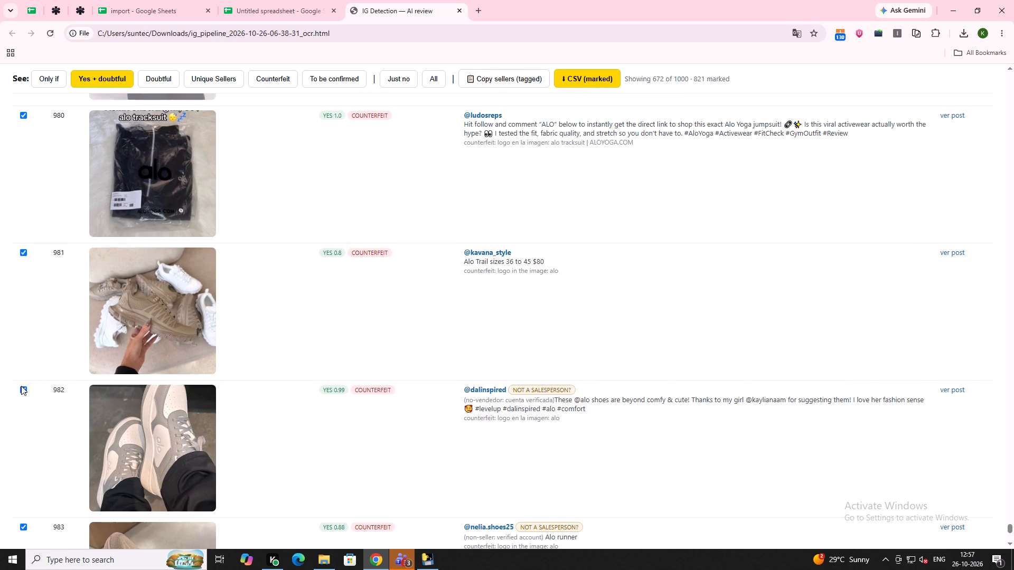
{"action": "left_click", "coordinate": [27, 388]}
{"action": "left_click", "coordinate": [25, 388]}
{"action": "scroll", "coordinate": [87, 408], "scroll_direction": "down", "scroll_amount": 3}
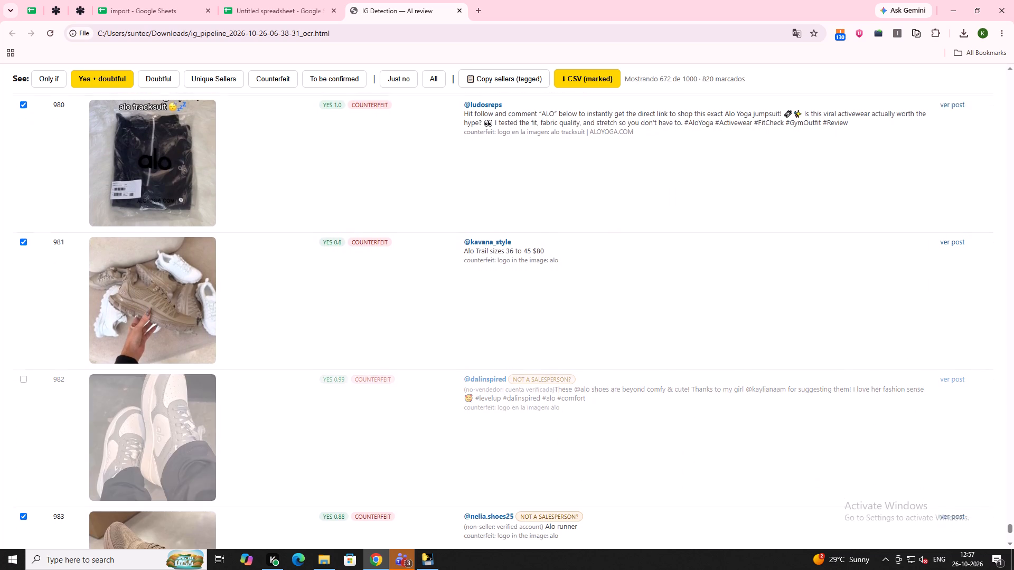
{"action": "scroll", "coordinate": [96, 415], "scroll_direction": "down", "scroll_amount": 1}
{"action": "left_click", "coordinate": [22, 318]}
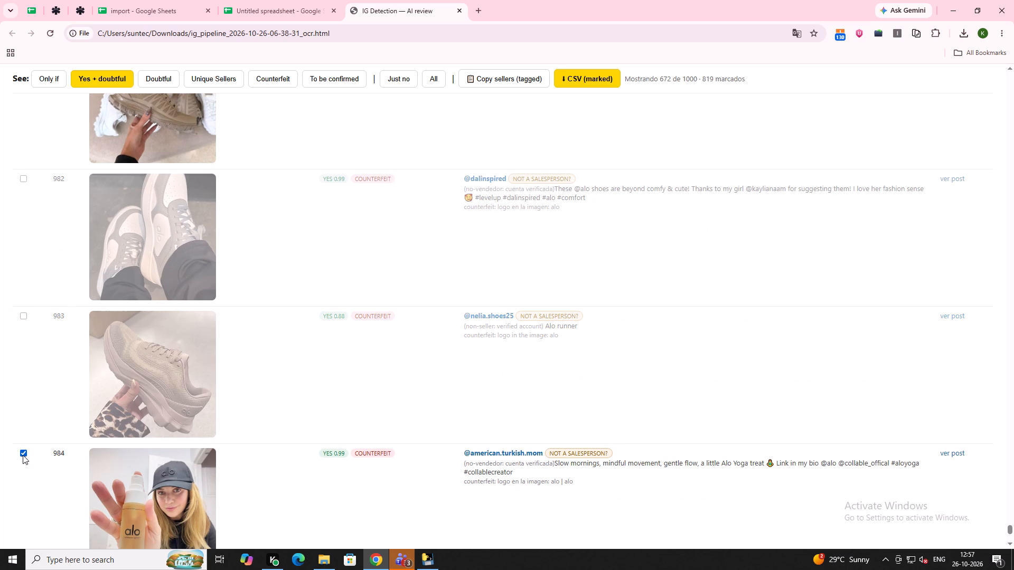
{"action": "left_click", "coordinate": [21, 453]}
Unmark listings 987 to 989: the Alo Pilates Matcha storefront photo, the trending runner post and the Valentine's Retail Activation.
{"action": "scroll", "coordinate": [78, 421], "scroll_direction": "down", "scroll_amount": 5}
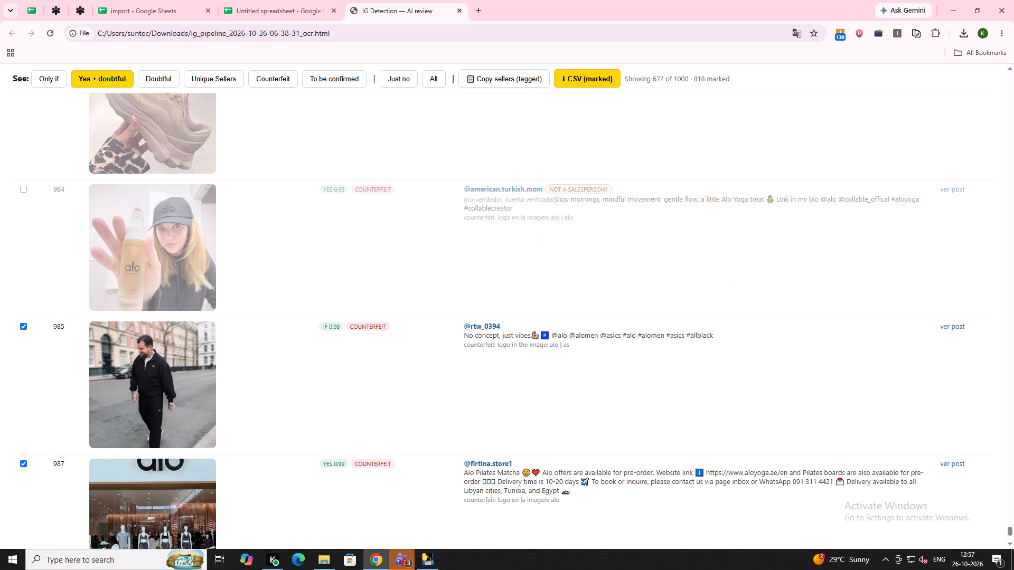
{"action": "scroll", "coordinate": [142, 387], "scroll_direction": "down", "scroll_amount": 2}
{"action": "left_click", "coordinate": [23, 358]}
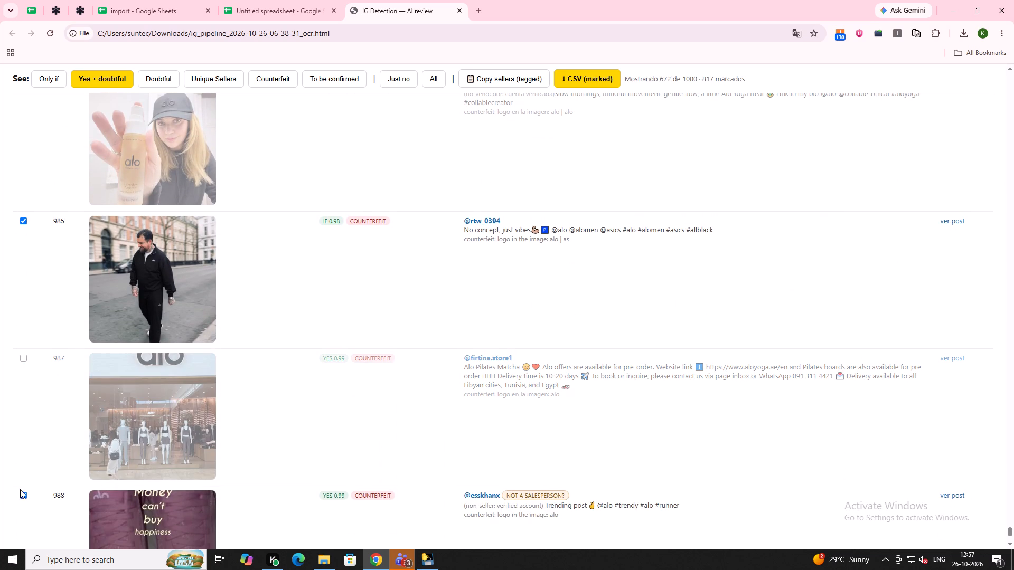
{"action": "left_click", "coordinate": [23, 495]}
{"action": "scroll", "coordinate": [136, 456], "scroll_direction": "down", "scroll_amount": 6}
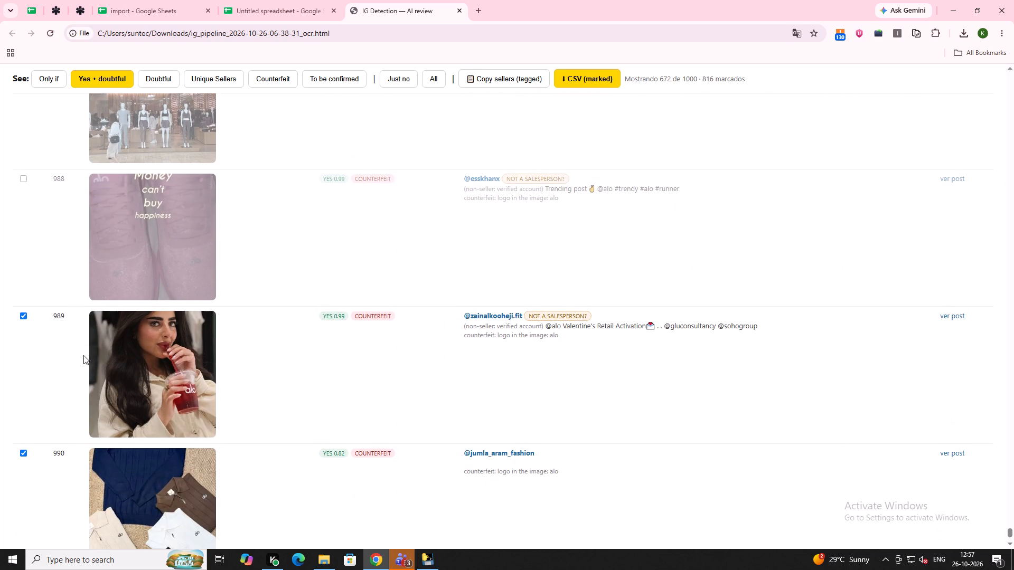
{"action": "left_click", "coordinate": [22, 315]}
Check the last listings, 990 to 996, and export the marked listings as a CSV file.
{"action": "scroll", "coordinate": [126, 445], "scroll_direction": "down", "scroll_amount": 4}
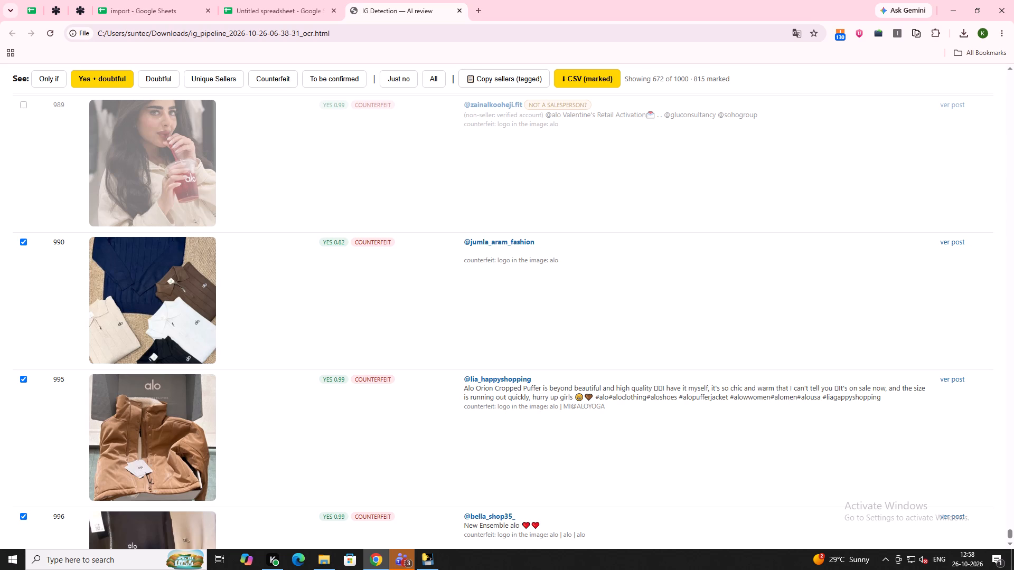
{"action": "scroll", "coordinate": [126, 445], "scroll_direction": "up", "scroll_amount": 1}
{"action": "scroll", "coordinate": [126, 445], "scroll_direction": "down", "scroll_amount": 5}
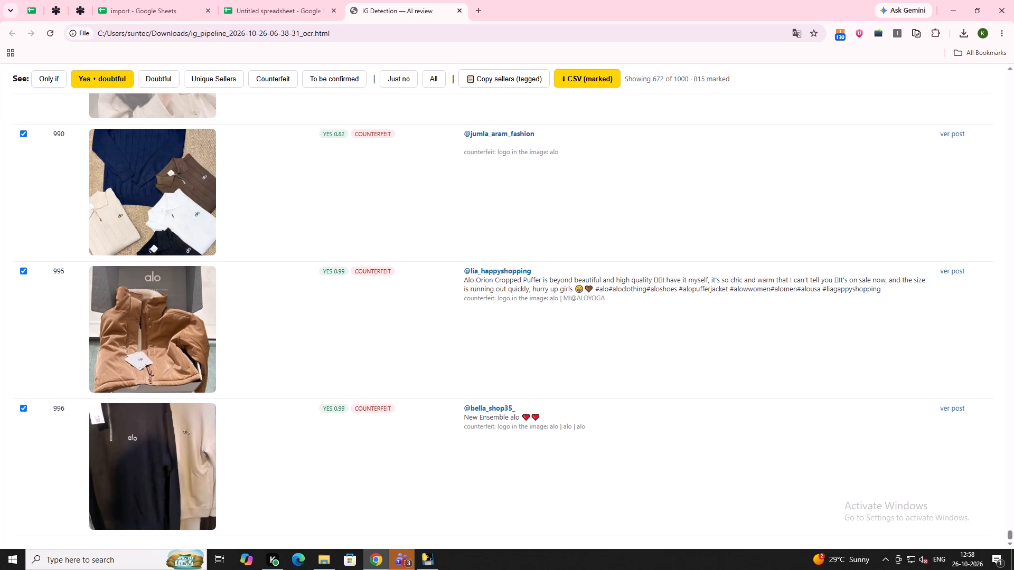
{"action": "scroll", "coordinate": [126, 445], "scroll_direction": "down", "scroll_amount": 16}
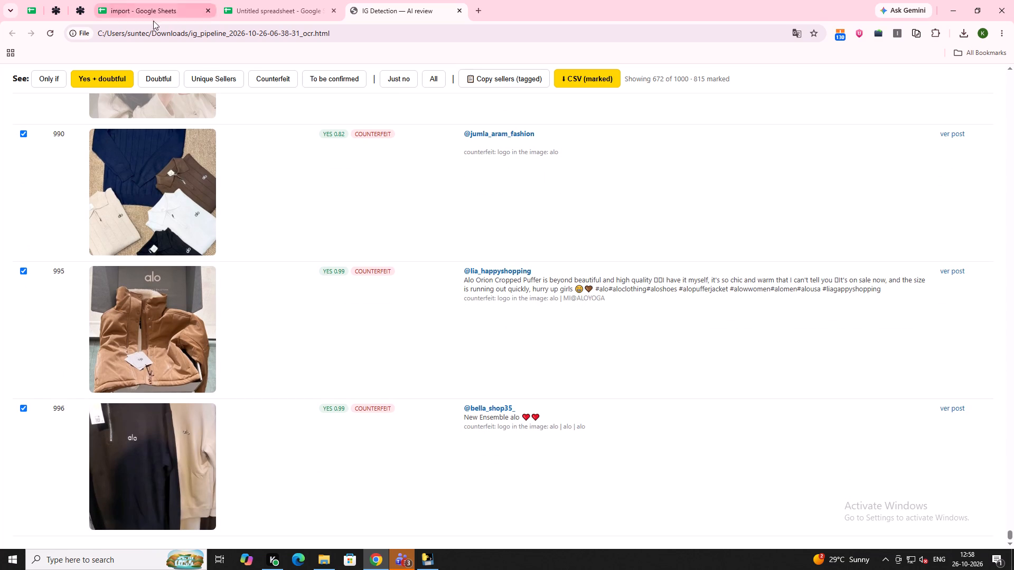
{"action": "triple_click", "coordinate": [258, 80]}
{"action": "left_click", "coordinate": [579, 78]}
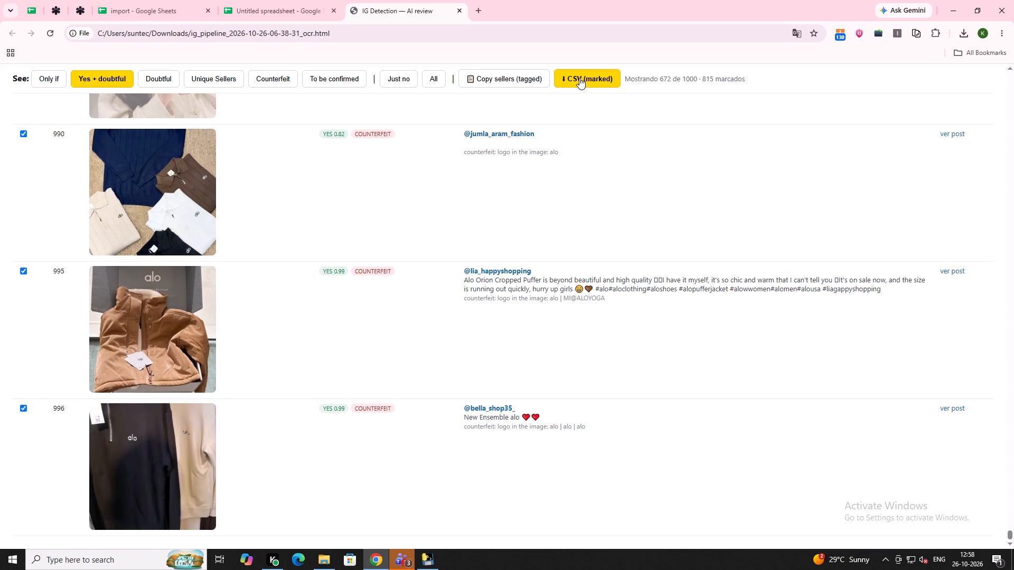
Switch to the Google Sheets spreadsheet named import and start a file import by upload.
{"action": "left_click", "coordinate": [171, 0]}
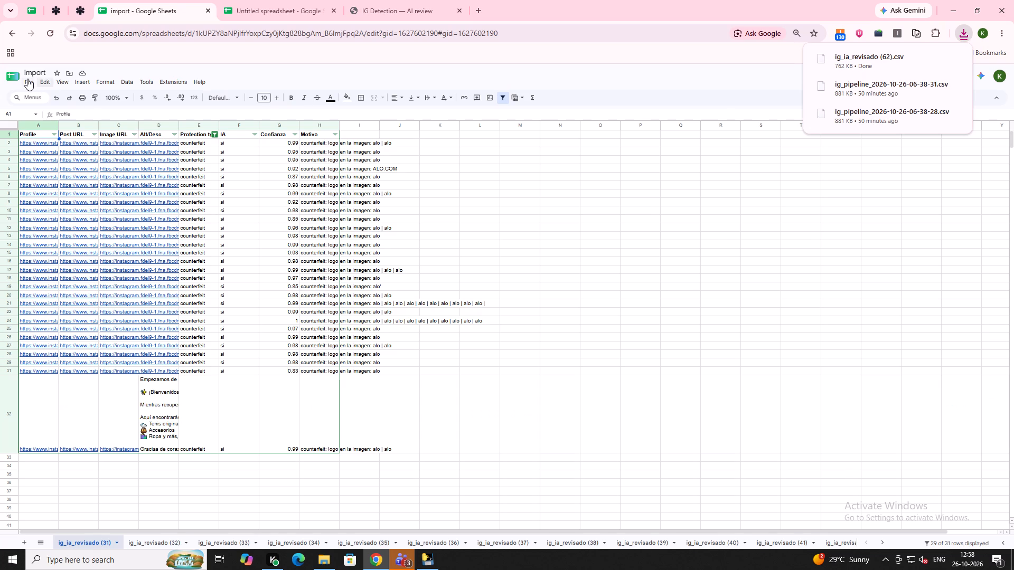
{"action": "left_click", "coordinate": [27, 79]}
{"action": "left_click", "coordinate": [65, 118]}
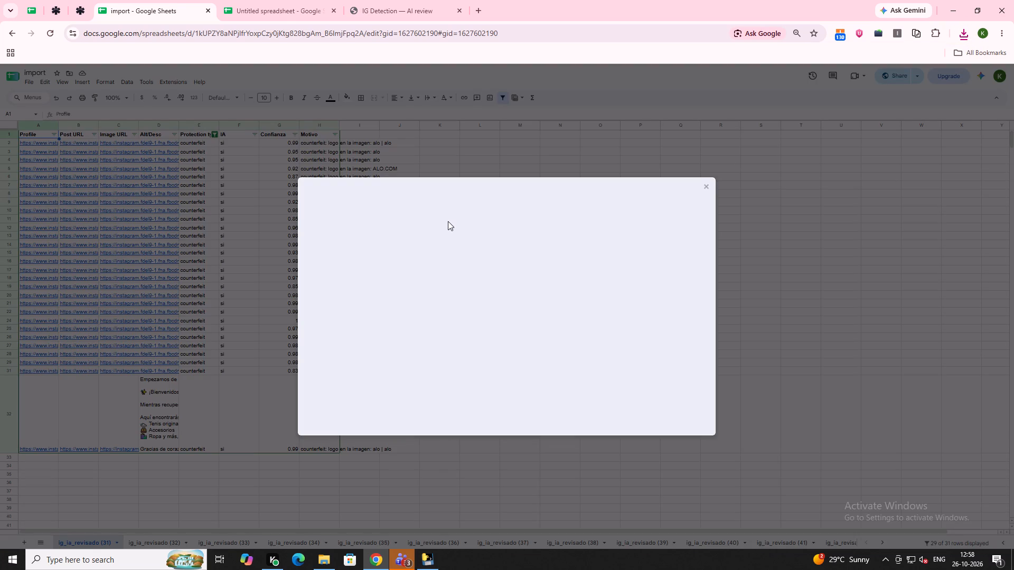
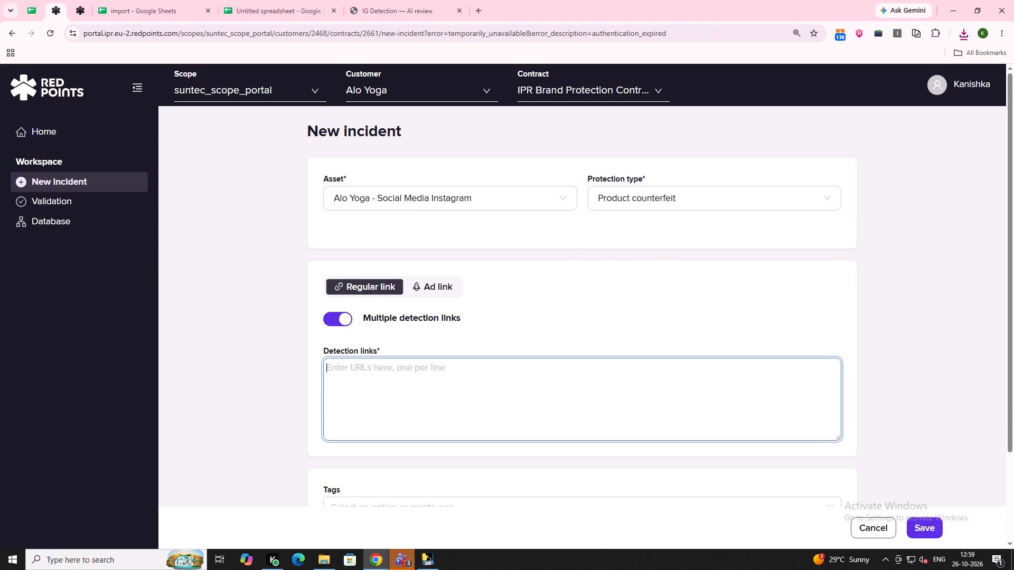
Paste the copied Instagram post URLs into the new incident's detection links.
{"action": "key", "text": "ctrl+v"}
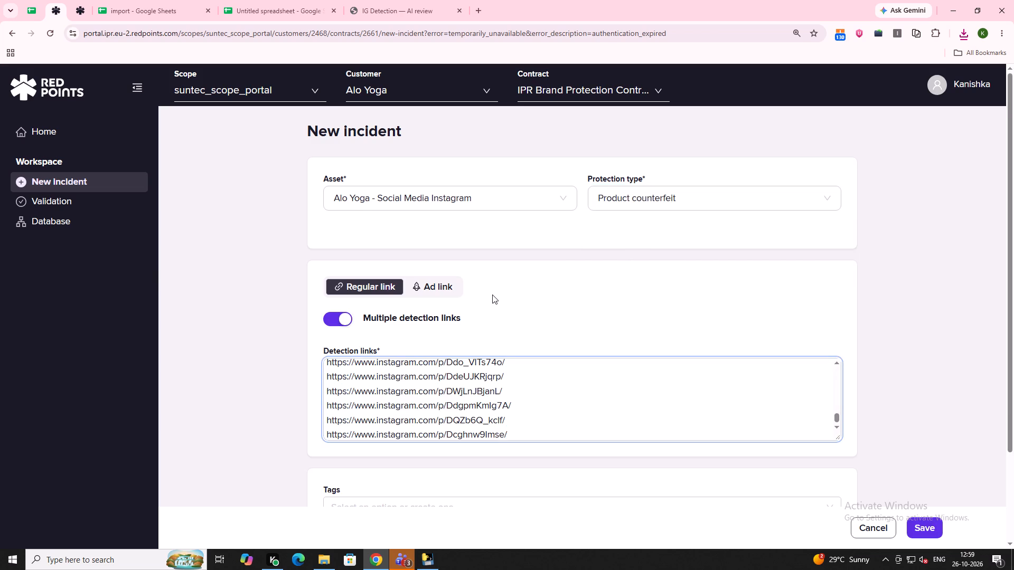
Tag the new incident with "Instagram - Internal upload" and "tool", and save it.
{"action": "scroll", "coordinate": [493, 288], "scroll_direction": "down", "scroll_amount": 7}
{"action": "left_click", "coordinate": [403, 392]}
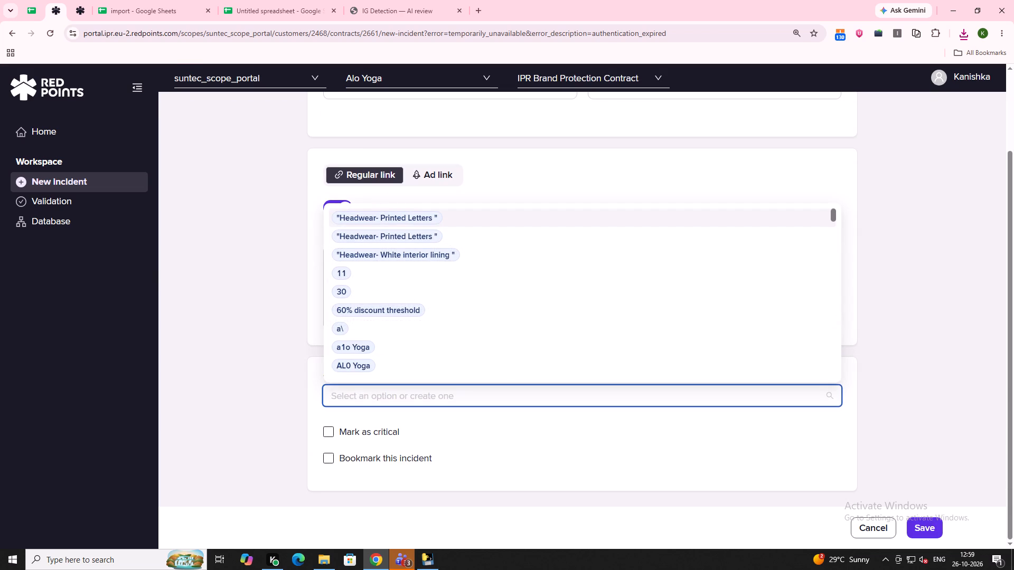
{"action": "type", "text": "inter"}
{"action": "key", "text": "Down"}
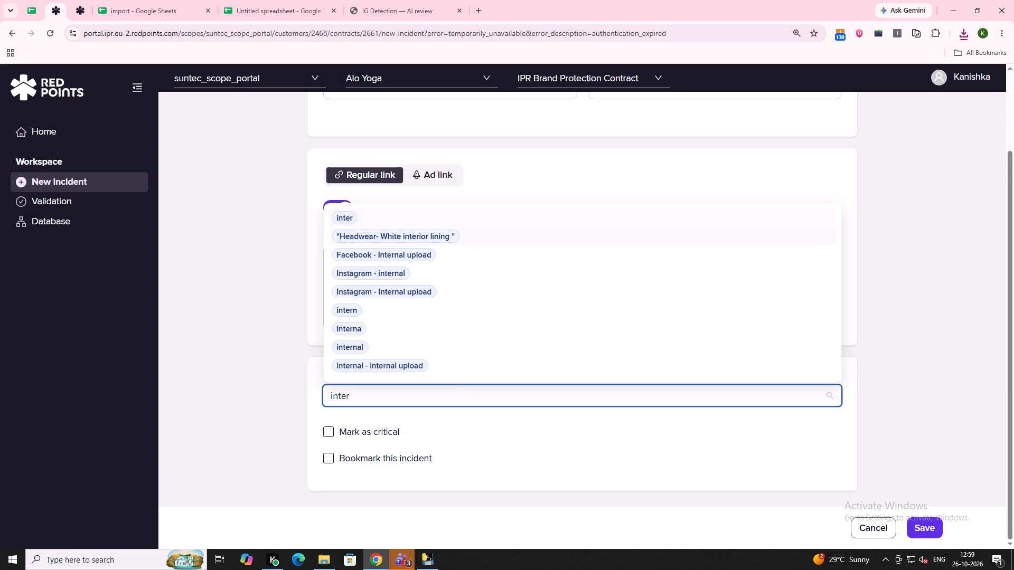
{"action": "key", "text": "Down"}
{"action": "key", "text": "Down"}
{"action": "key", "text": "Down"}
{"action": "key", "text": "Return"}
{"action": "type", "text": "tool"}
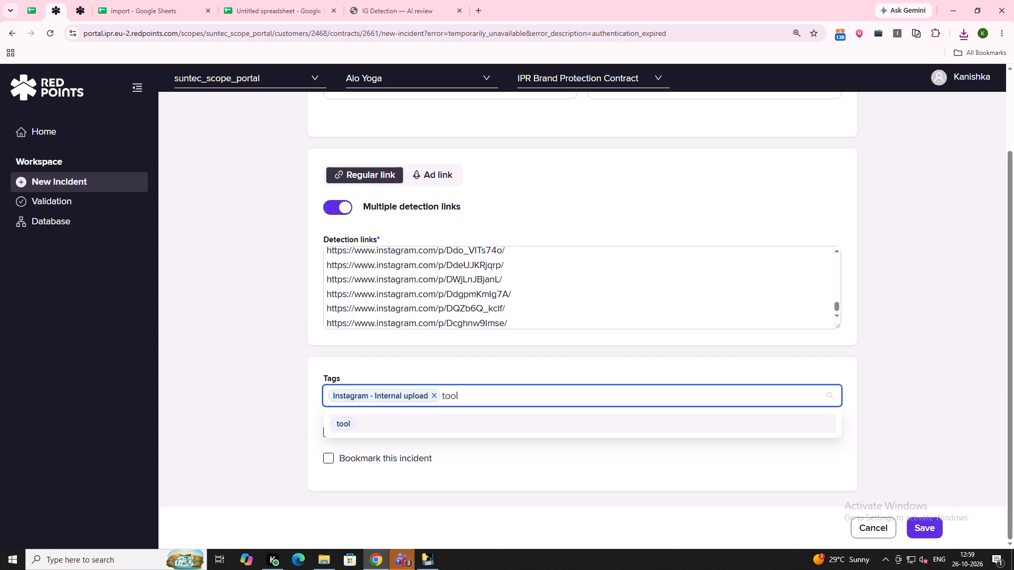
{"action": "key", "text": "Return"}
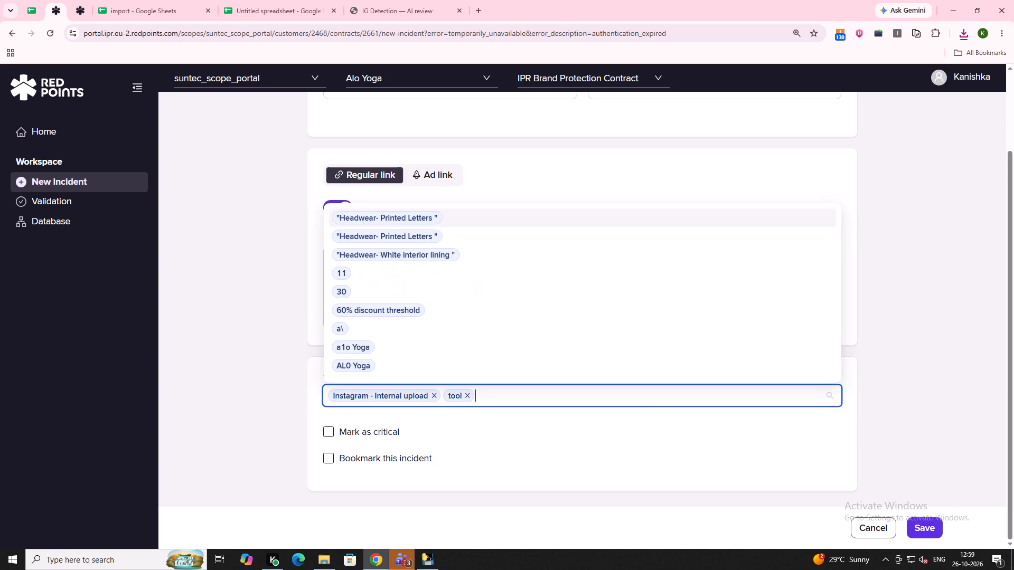
{"action": "left_click", "coordinate": [937, 531]}
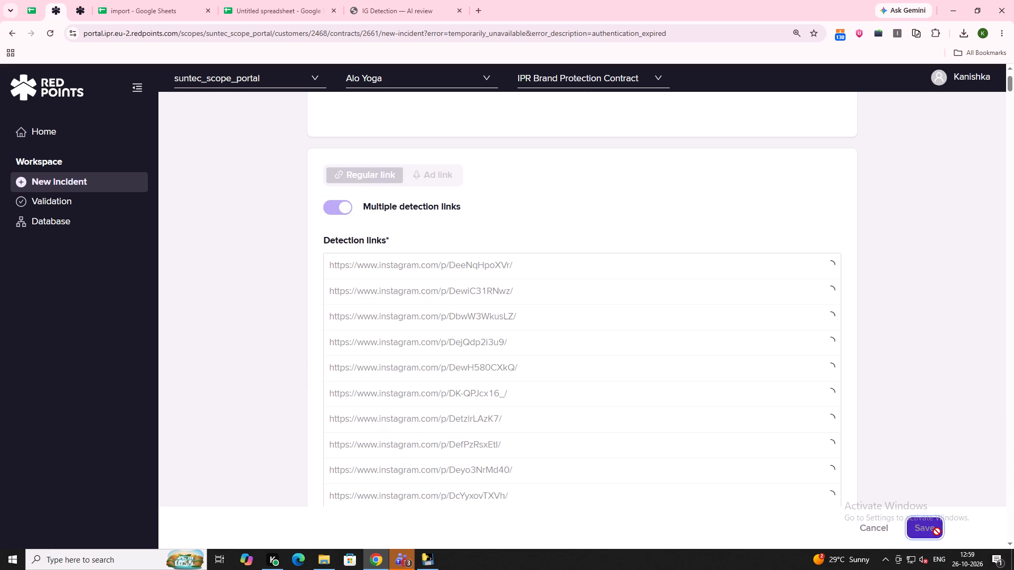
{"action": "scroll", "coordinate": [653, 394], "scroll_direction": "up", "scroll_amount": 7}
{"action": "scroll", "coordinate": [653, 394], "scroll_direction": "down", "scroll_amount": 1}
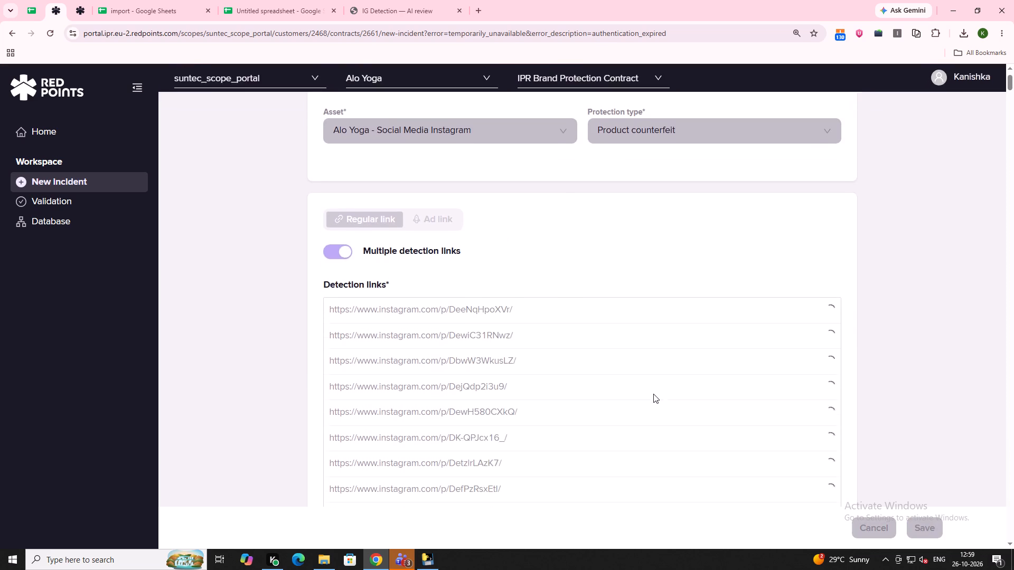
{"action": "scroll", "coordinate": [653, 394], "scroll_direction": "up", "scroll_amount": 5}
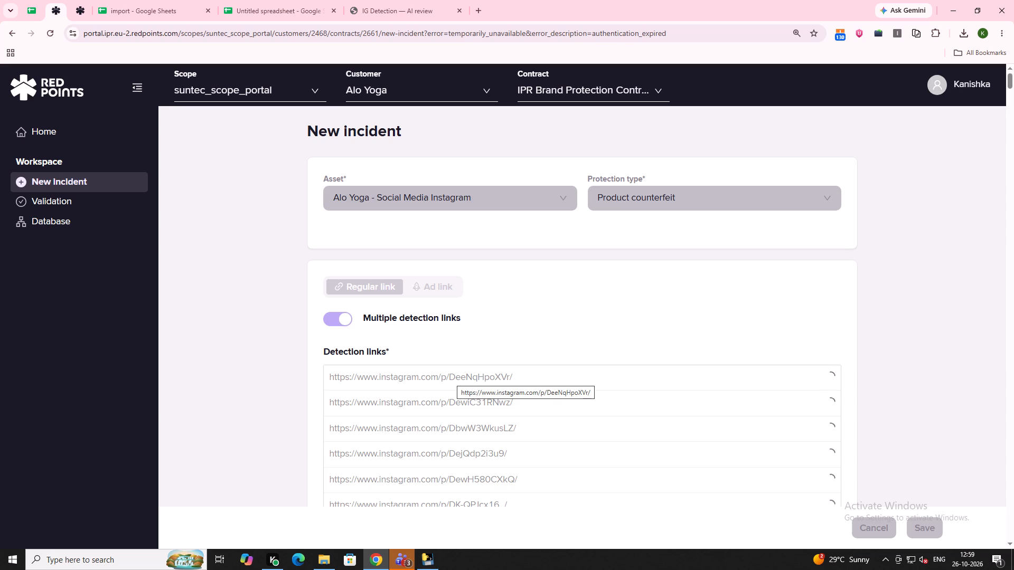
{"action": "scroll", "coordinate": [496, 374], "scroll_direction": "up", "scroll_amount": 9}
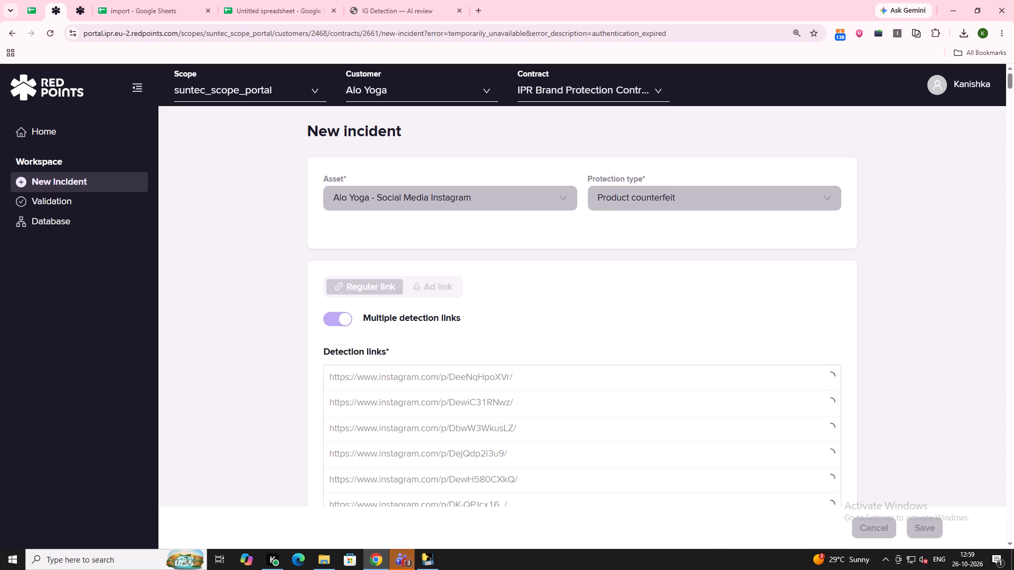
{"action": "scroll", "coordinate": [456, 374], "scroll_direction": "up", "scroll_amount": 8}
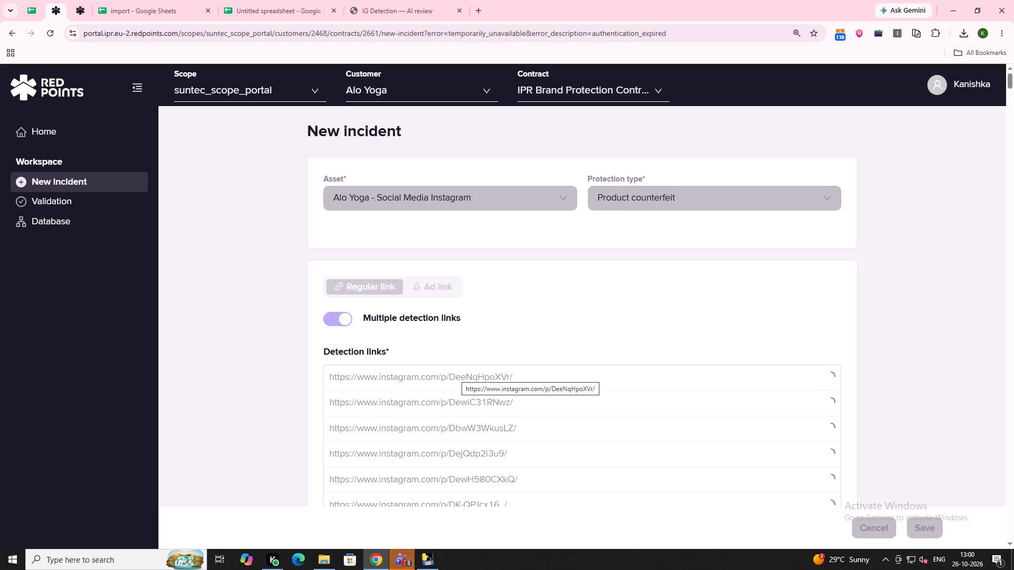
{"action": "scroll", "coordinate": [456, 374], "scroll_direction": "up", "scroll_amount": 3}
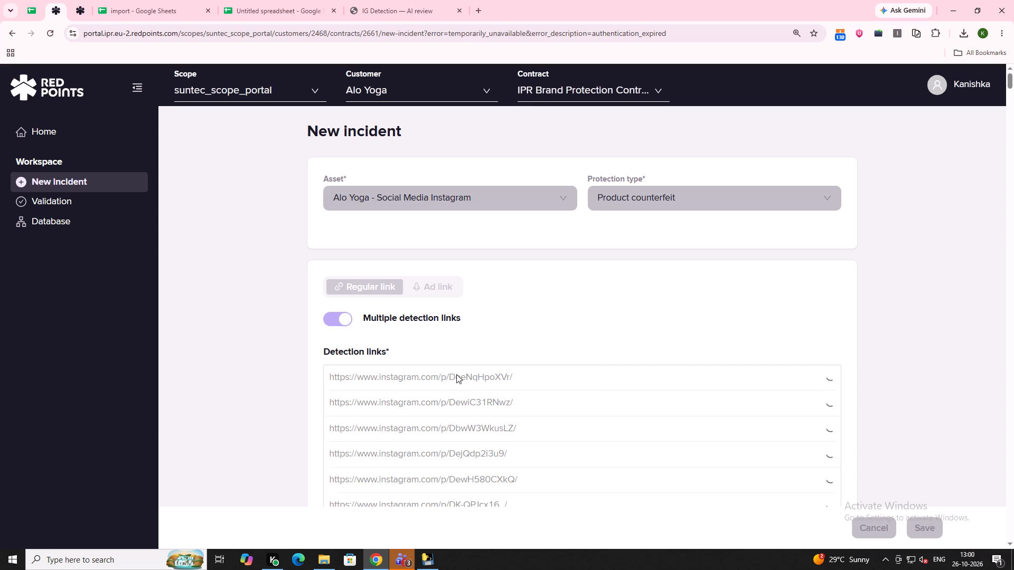
Copy the whole detection links list with each link's incident result, from the first row to the last.
{"action": "left_click_drag", "start_coordinate": [271, 382], "coordinate": [438, 386]}
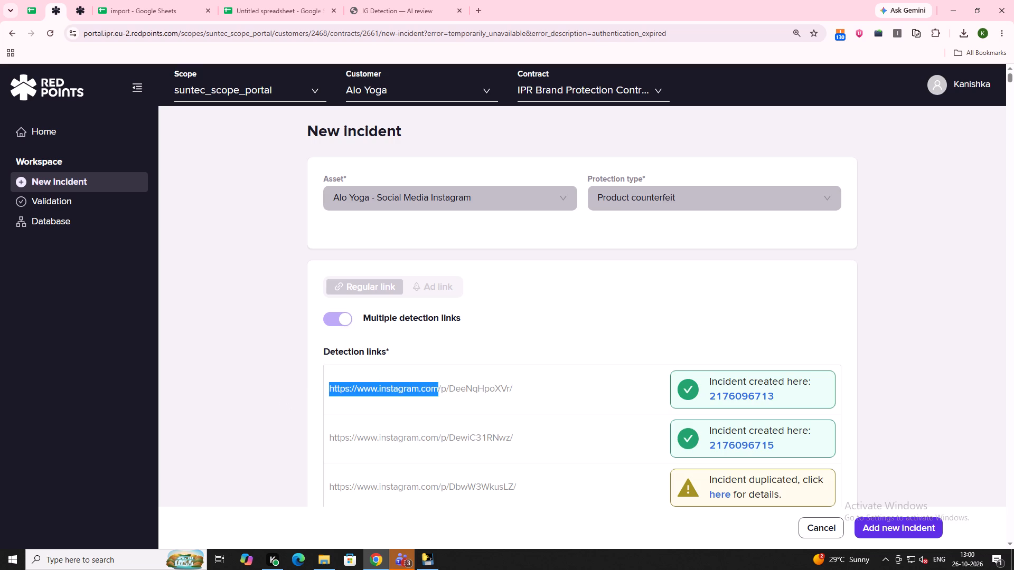
{"action": "left_click_drag", "start_coordinate": [438, 386], "coordinate": [722, 569]}
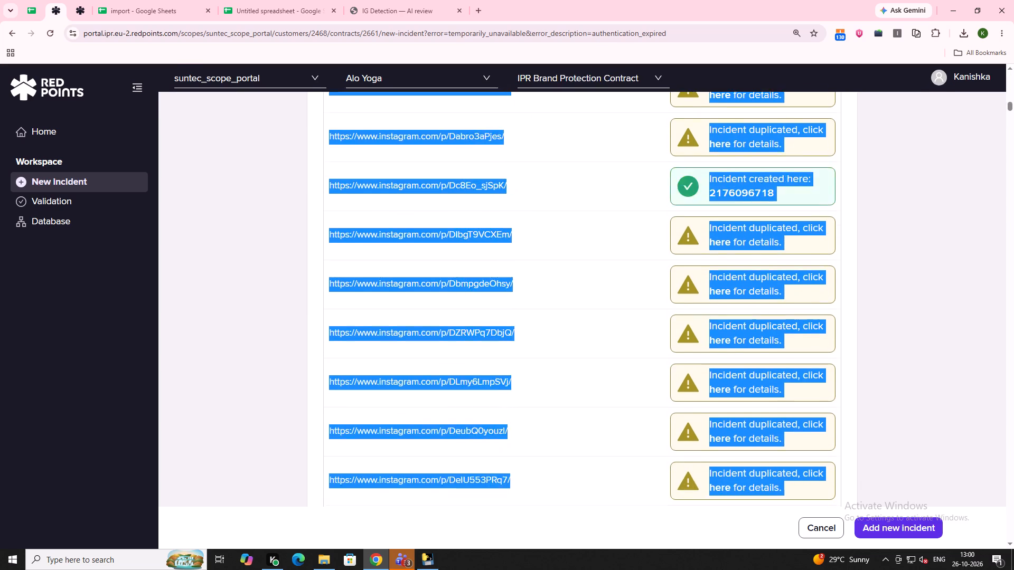
{"action": "left_click_drag", "start_coordinate": [722, 569], "coordinate": [734, 569]}
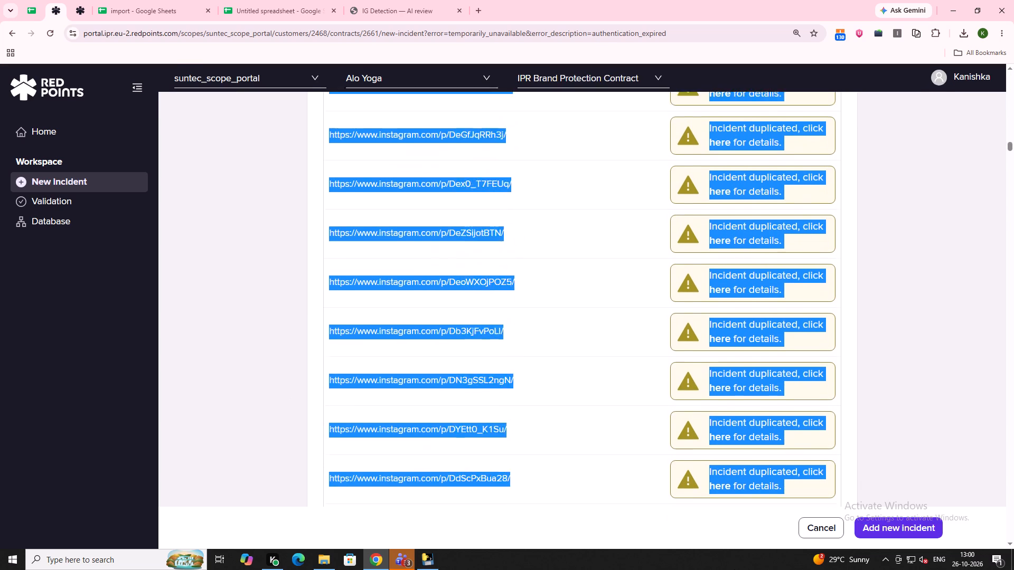
{"action": "left_click_drag", "start_coordinate": [734, 569], "coordinate": [740, 569]}
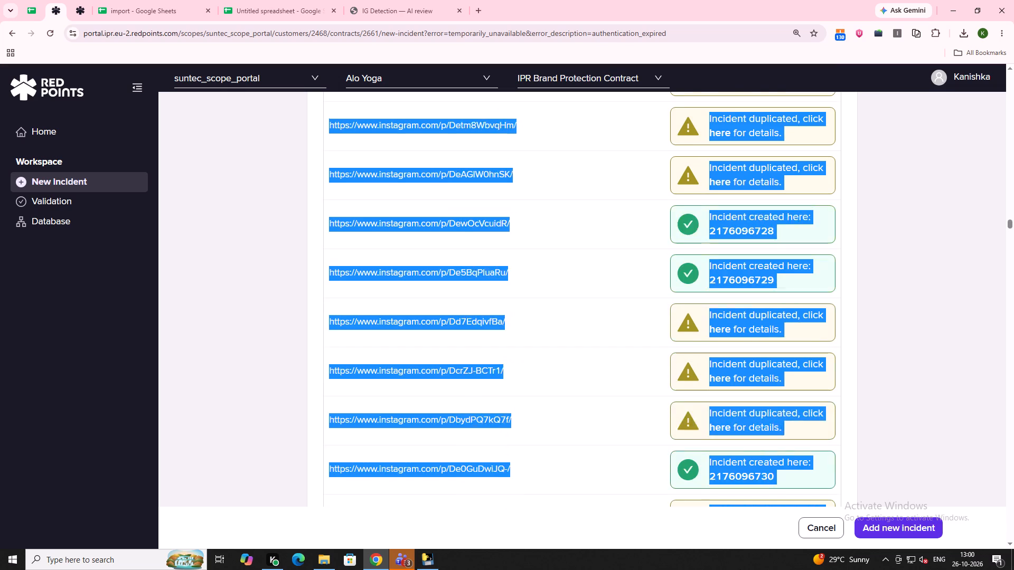
{"action": "left_click_drag", "start_coordinate": [740, 569], "coordinate": [741, 569]}
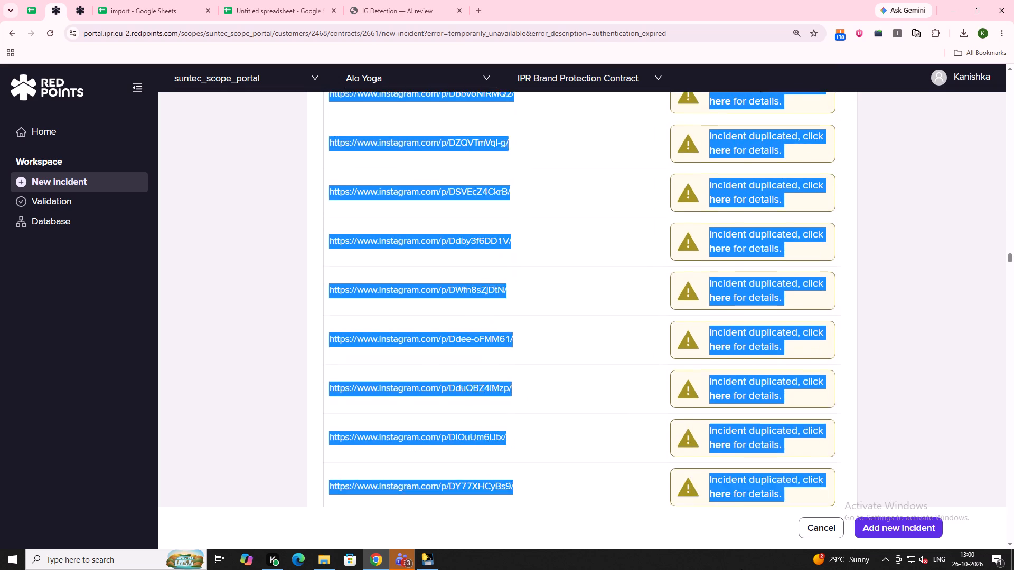
{"action": "left_click_drag", "start_coordinate": [741, 569], "coordinate": [756, 569]}
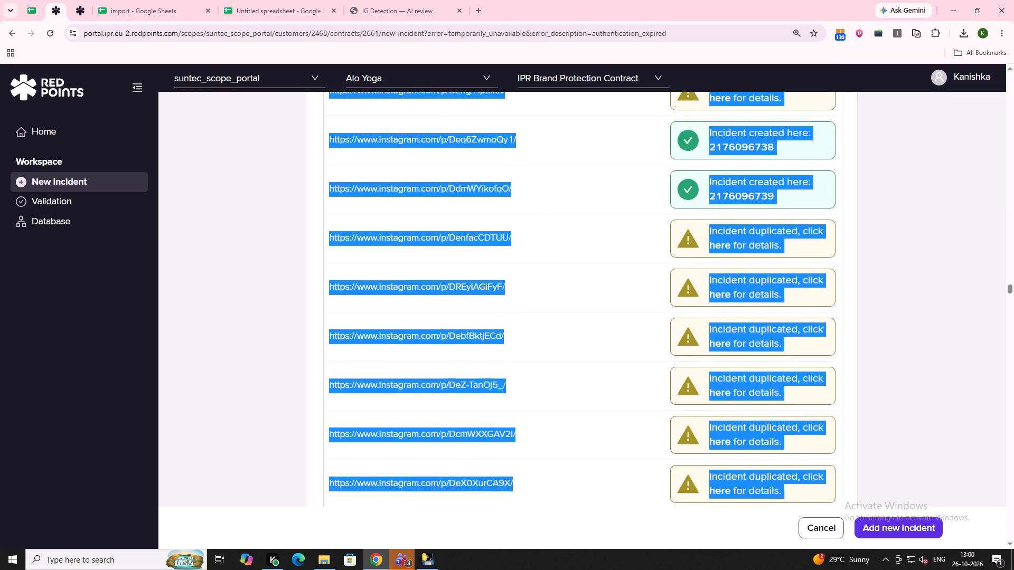
{"action": "left_click_drag", "start_coordinate": [756, 569], "coordinate": [796, 569]}
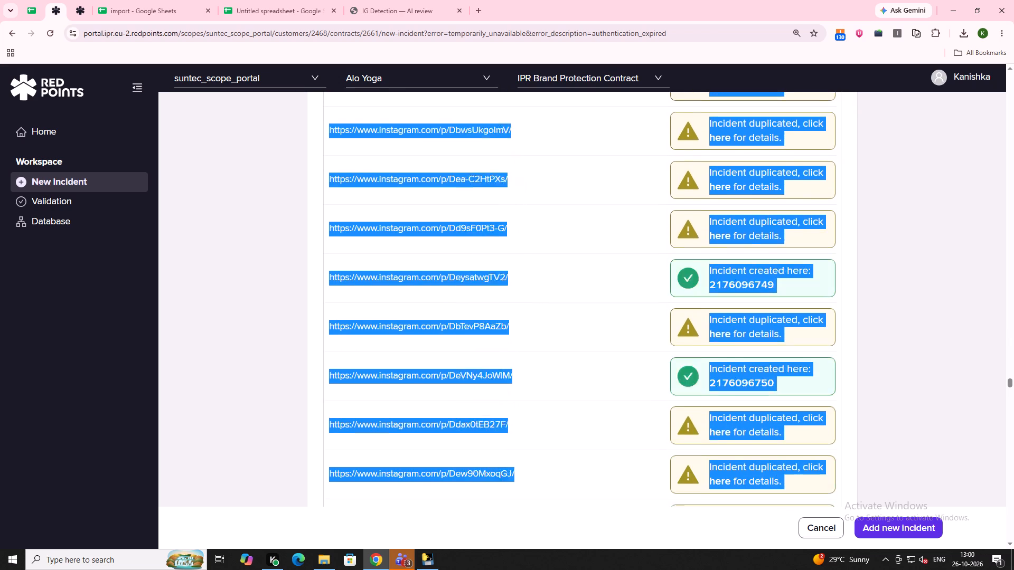
{"action": "left_click_drag", "start_coordinate": [796, 569], "coordinate": [800, 568]}
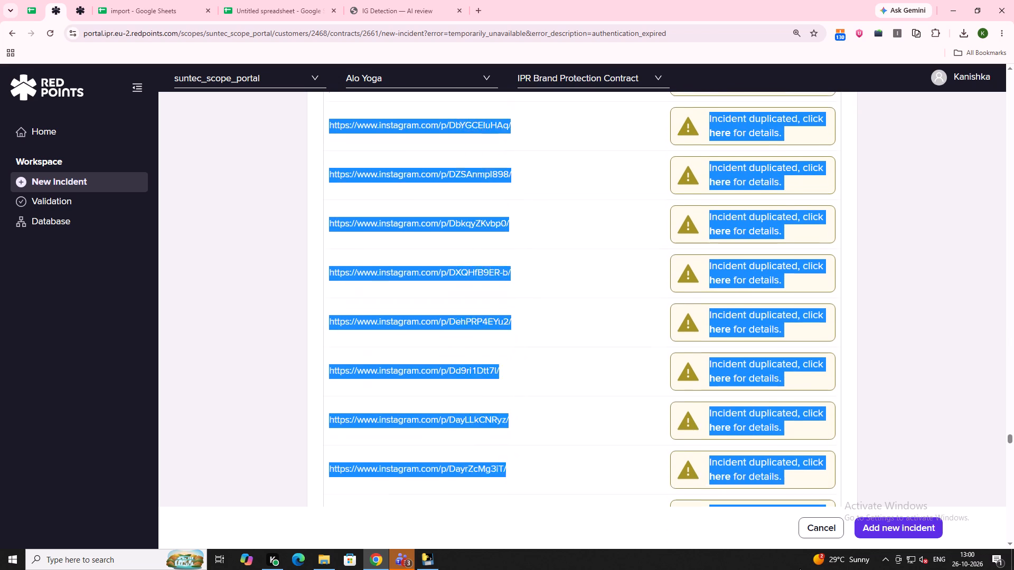
{"action": "left_click_drag", "start_coordinate": [800, 568], "coordinate": [795, 569]}
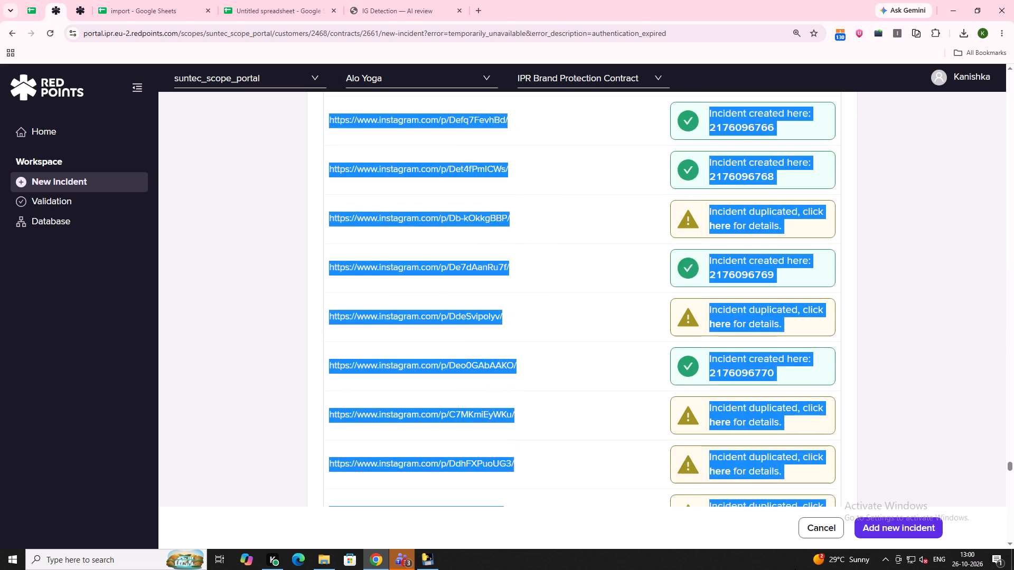
{"action": "left_click_drag", "start_coordinate": [795, 569], "coordinate": [787, 569]}
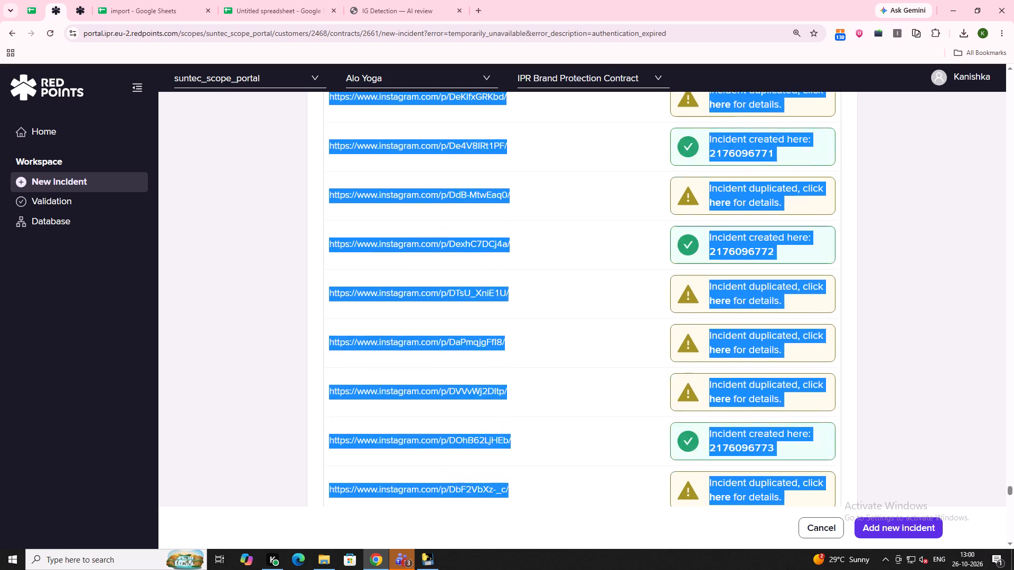
{"action": "left_click_drag", "start_coordinate": [787, 569], "coordinate": [764, 569]}
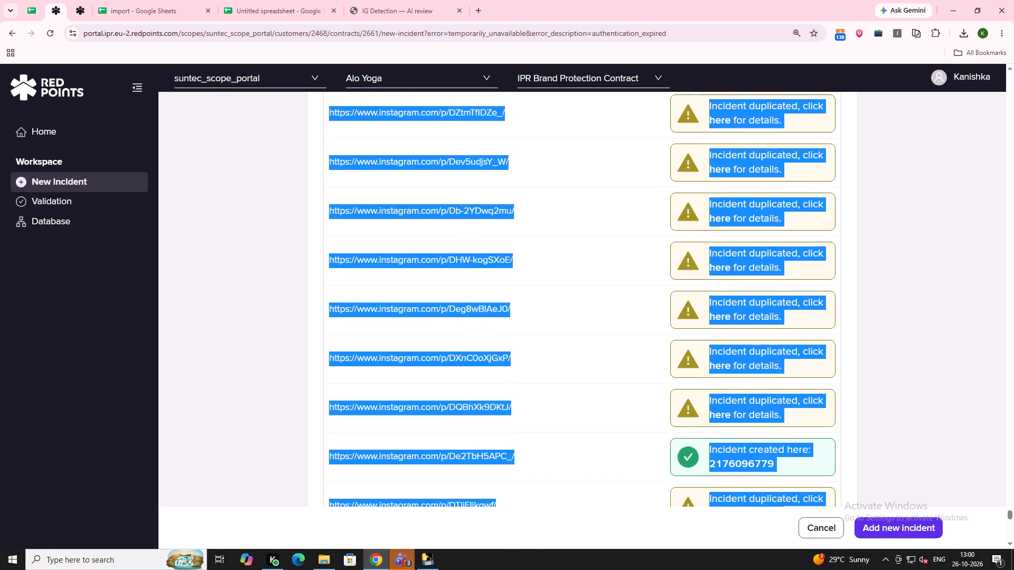
{"action": "left_click_drag", "start_coordinate": [764, 569], "coordinate": [694, 418]}
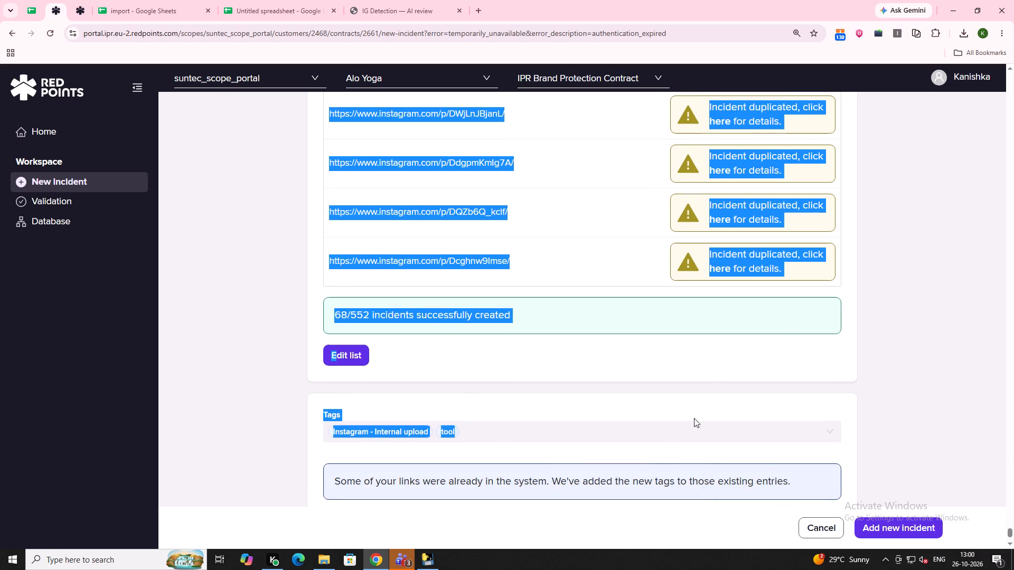
{"action": "left_click_drag", "start_coordinate": [694, 418], "coordinate": [797, 281]}
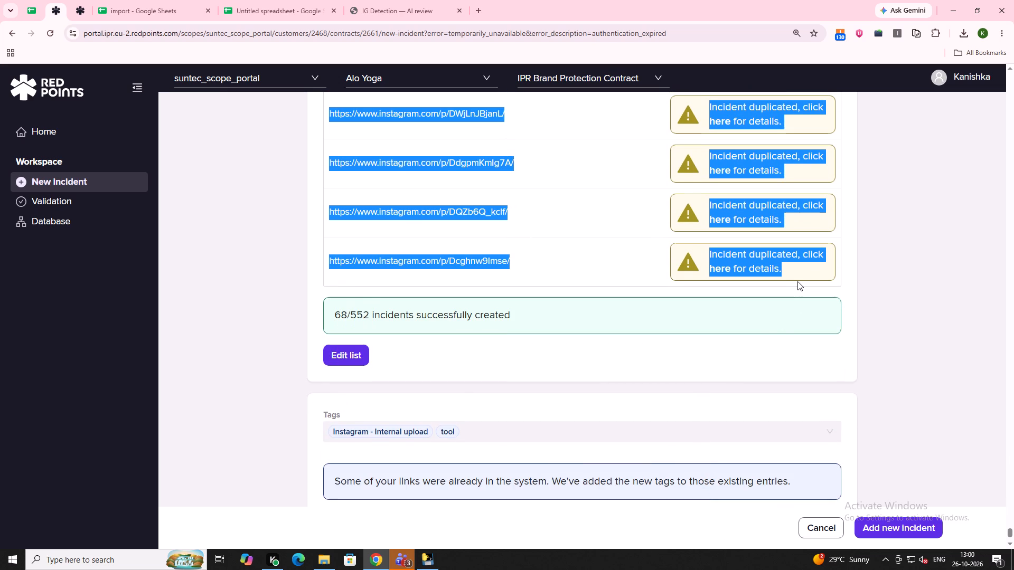
{"action": "key", "text": "ctrl+c"}
{"action": "key", "text": "ctrl+c"}
{"action": "key", "text": "ctrl+c"}
{"action": "key", "text": "ctrl+c"}
{"action": "key", "text": "ctrl+c"}
{"action": "key", "text": "ctrl+c"}
{"action": "key", "text": "ctrl+c"}
{"action": "key", "text": "ctrl+c"}
Switch to the Untitled spreadsheet and paste the copied results starting at cell A2.
{"action": "left_click", "coordinate": [275, 0]}
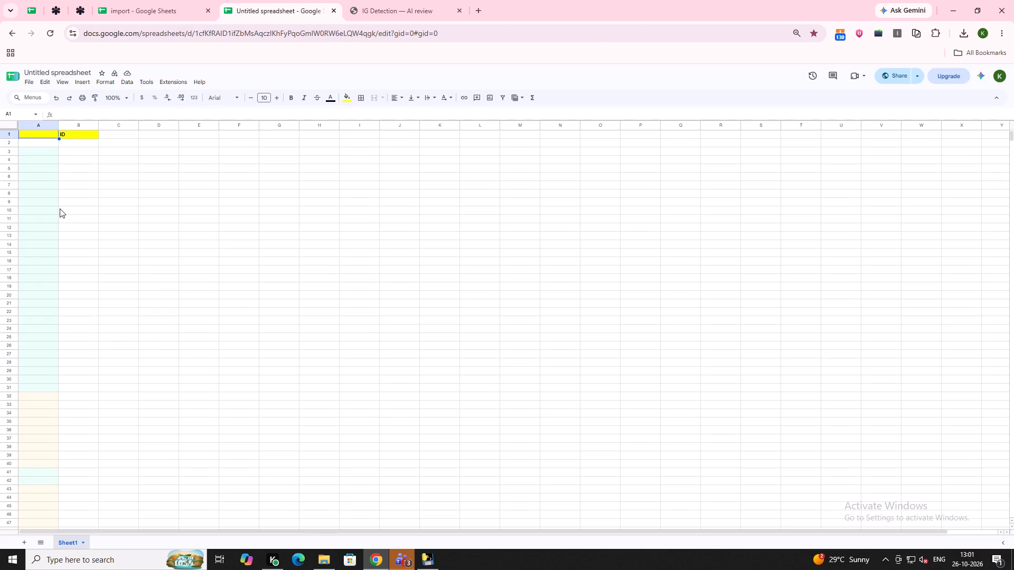
{"action": "key", "text": "Down"}
{"action": "key", "text": "ctrl+v"}
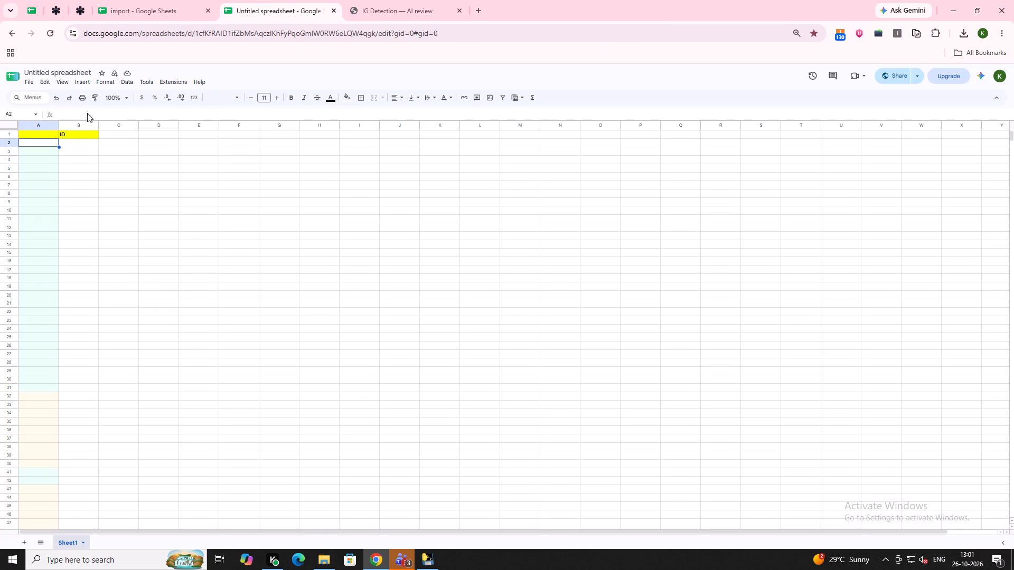
Add a filter to the header row and filter the ID column to only the values matching 21.
{"action": "left_click", "coordinate": [88, 134]}
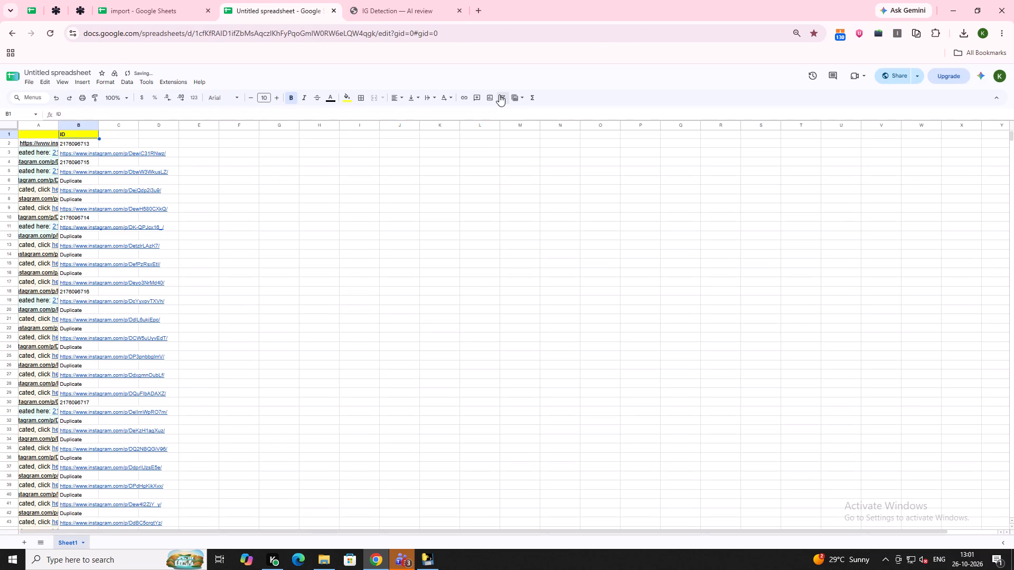
{"action": "left_click", "coordinate": [499, 94]}
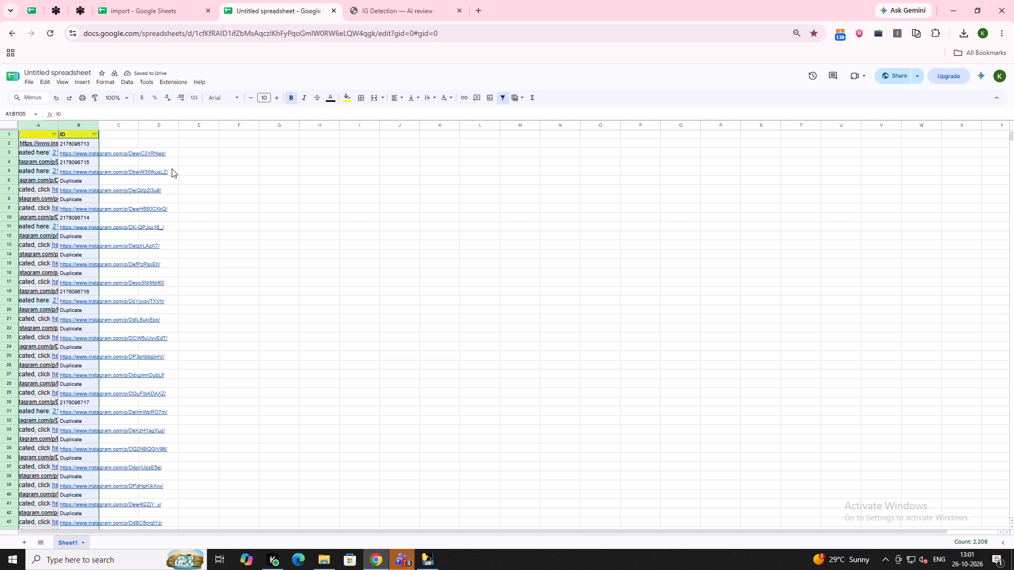
{"action": "left_click", "coordinate": [95, 136]}
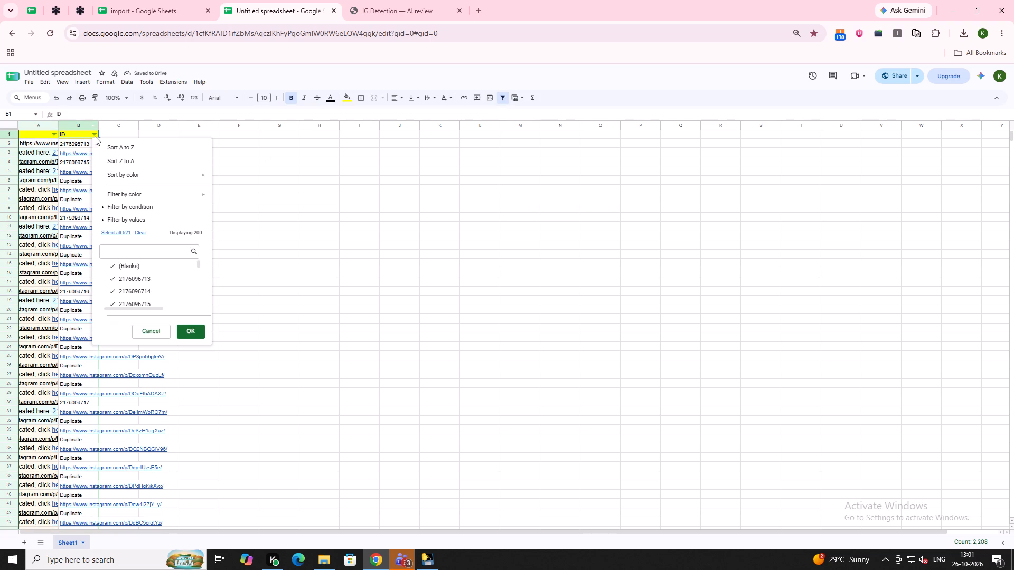
{"action": "left_click", "coordinate": [139, 229]}
{"action": "left_click", "coordinate": [150, 253]}
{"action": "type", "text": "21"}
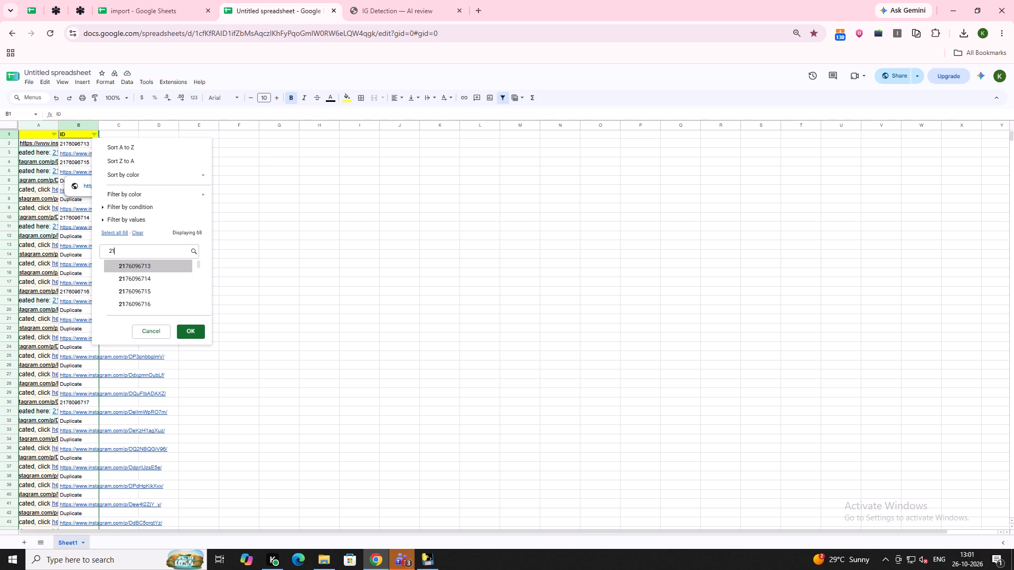
{"action": "left_click", "coordinate": [123, 228]}
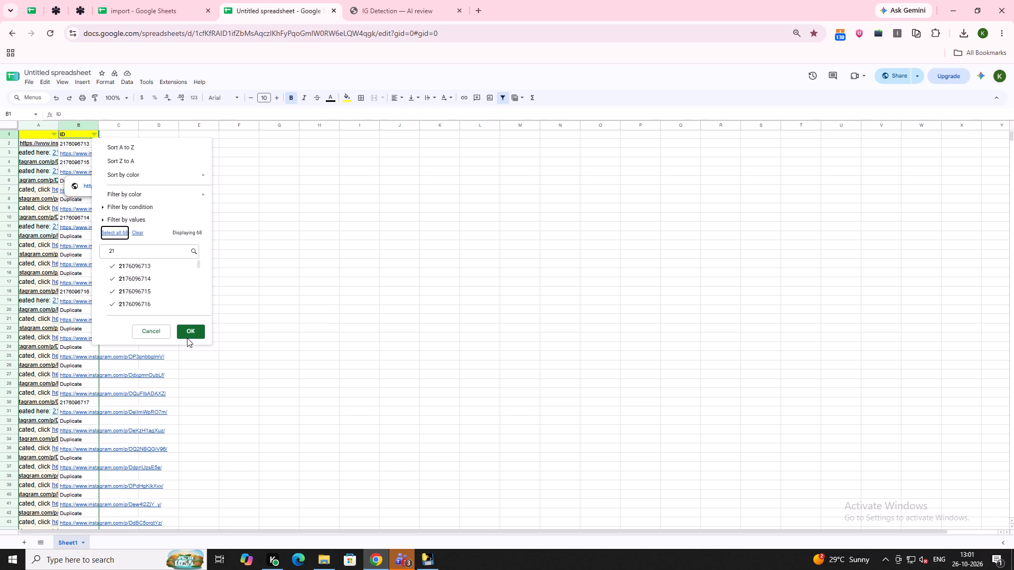
{"action": "left_click", "coordinate": [186, 331]}
Copy all the filtered Instagram links from column A into the Incidents uploaded URLs cell of row 30480 in the Alo Yoga manual detection sheet.
{"action": "left_click", "coordinate": [52, 142]}
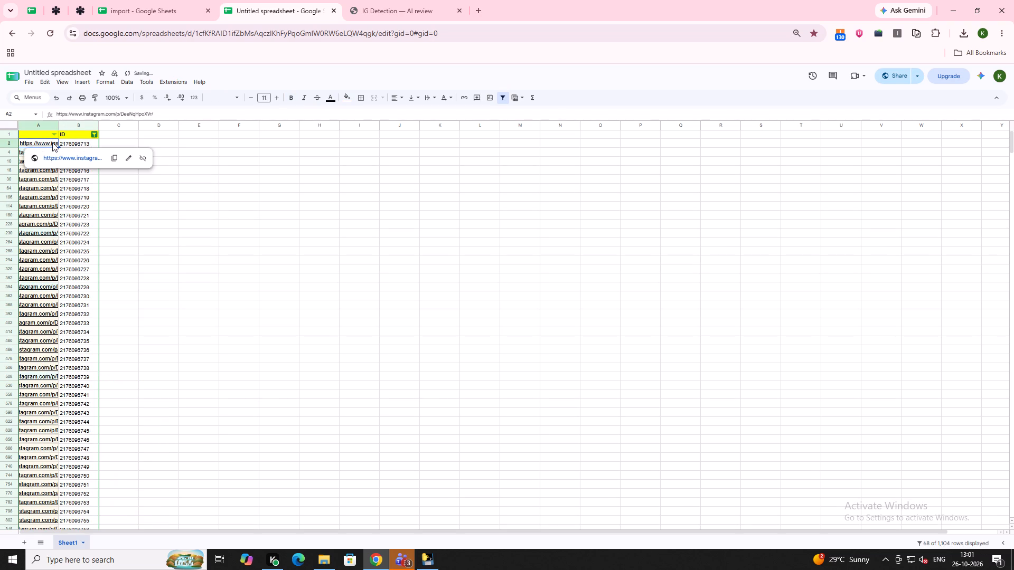
{"action": "key", "text": "ctrl+shift+Down"}
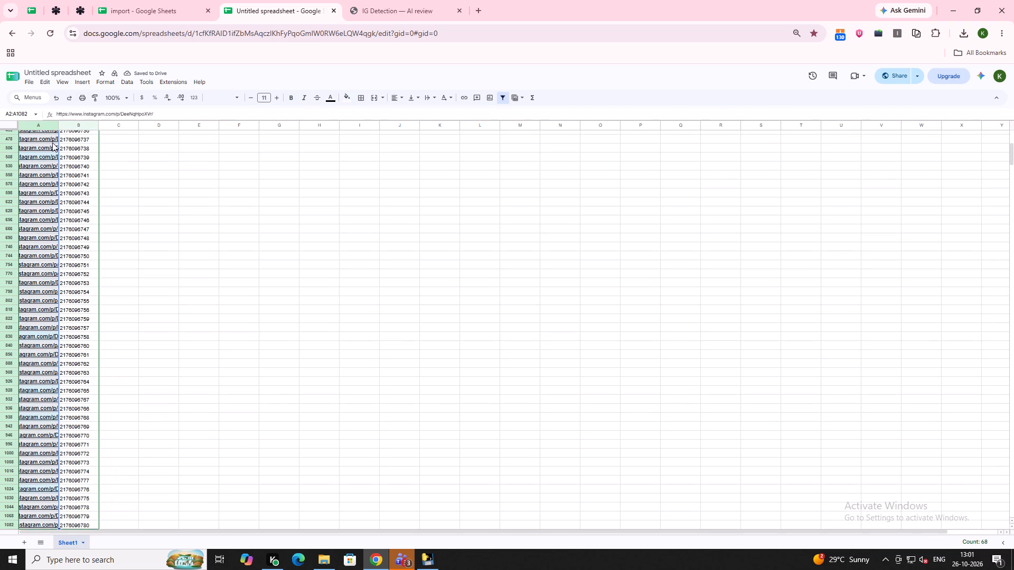
{"action": "key", "text": "ctrl+c"}
{"action": "key", "text": "ctrl+c"}
{"action": "left_click", "coordinate": [22, 1]}
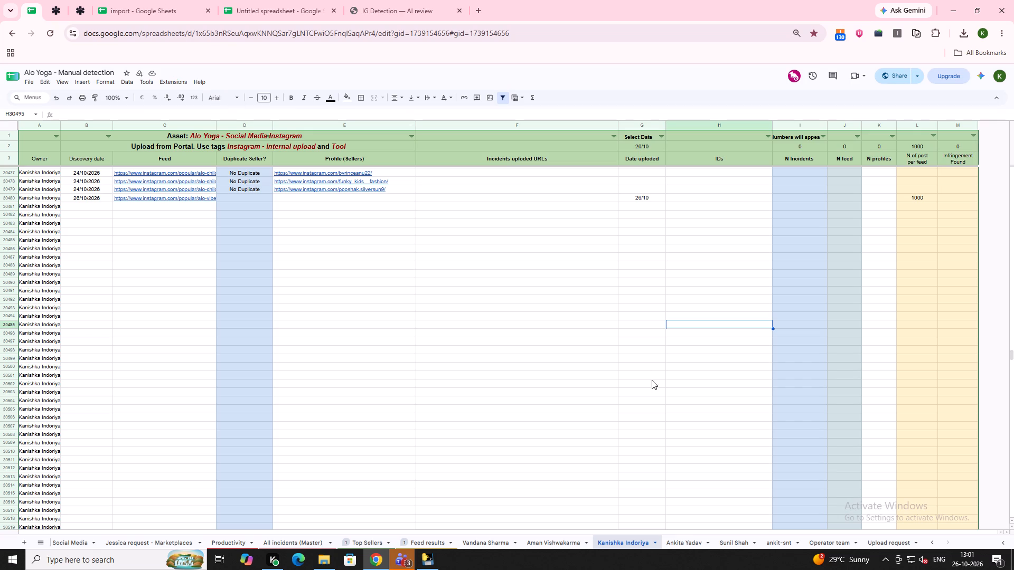
{"action": "double_click", "coordinate": [426, 200]}
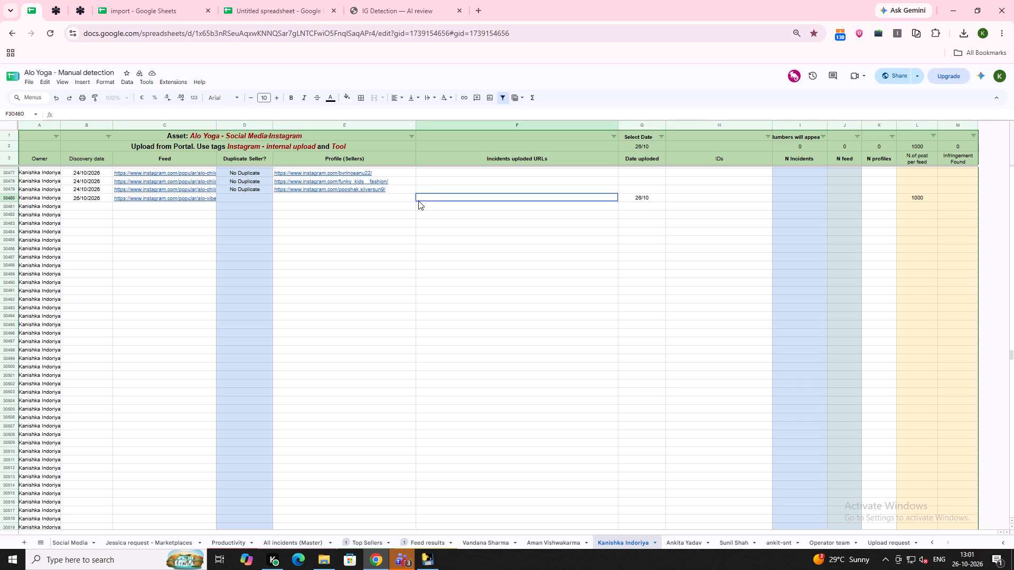
{"action": "key", "text": "ctrl+v"}
Copy all the filtered incident IDs from column B of the Untitled spreadsheet into the IDs cell of row 30480 in the manual detection sheet.
{"action": "double_click", "coordinate": [671, 197]}
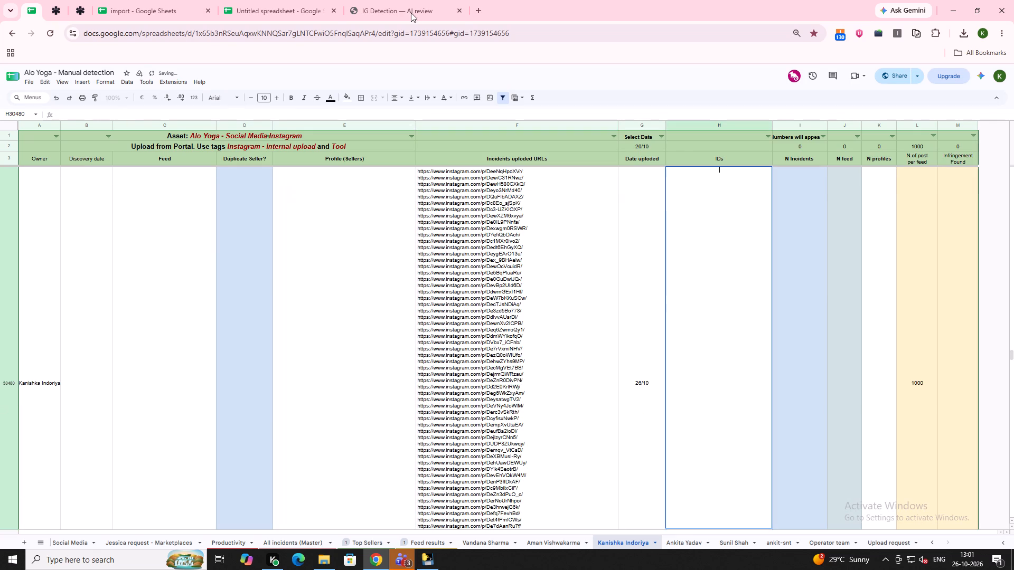
{"action": "left_click", "coordinate": [288, 0]}
{"action": "scroll", "coordinate": [146, 346], "scroll_direction": "up", "scroll_amount": 12}
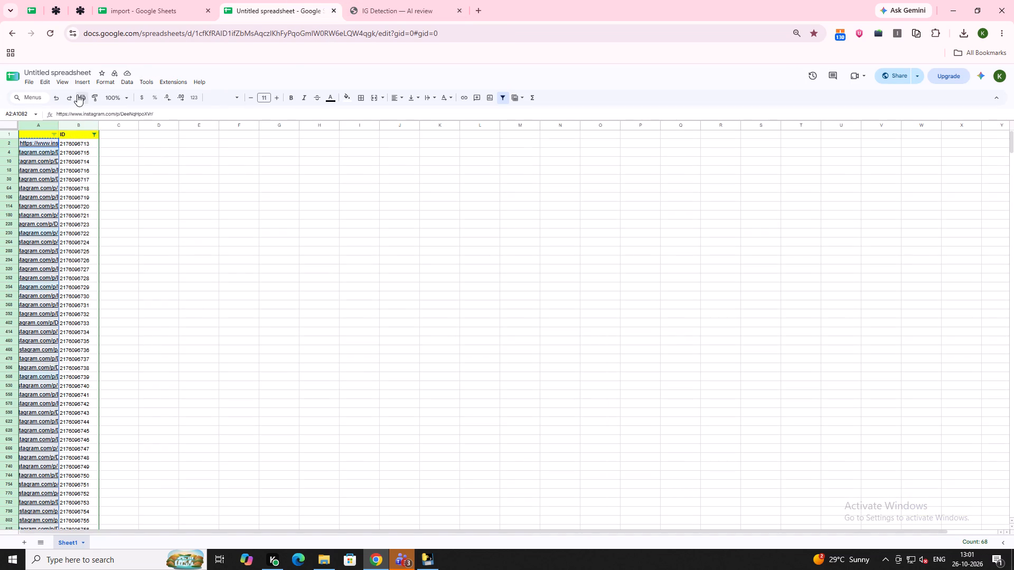
{"action": "left_click", "coordinate": [101, 142]}
{"action": "left_click", "coordinate": [91, 141]}
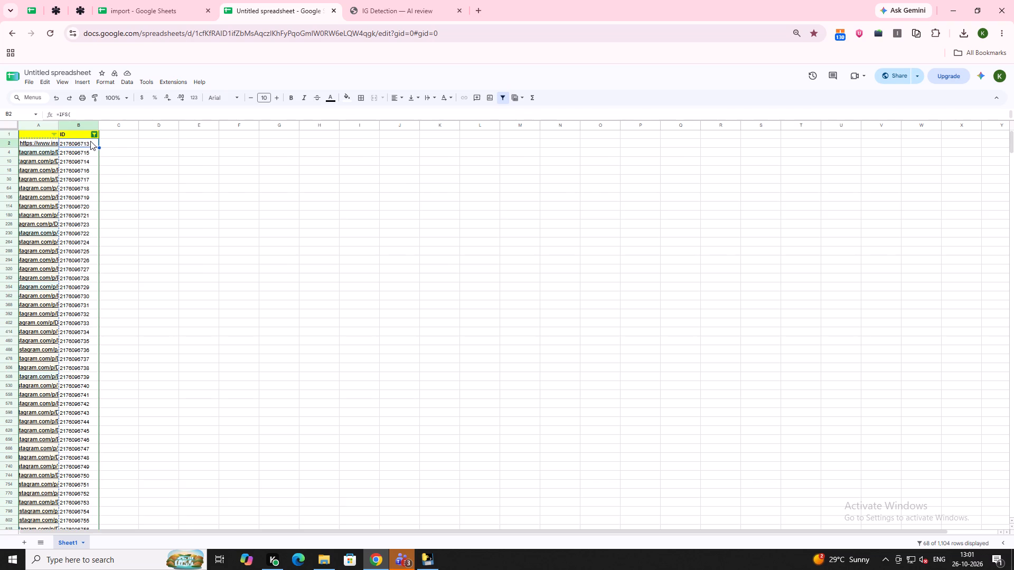
{"action": "key", "text": "ctrl+shift+Down"}
{"action": "key", "text": "ctrl+c"}
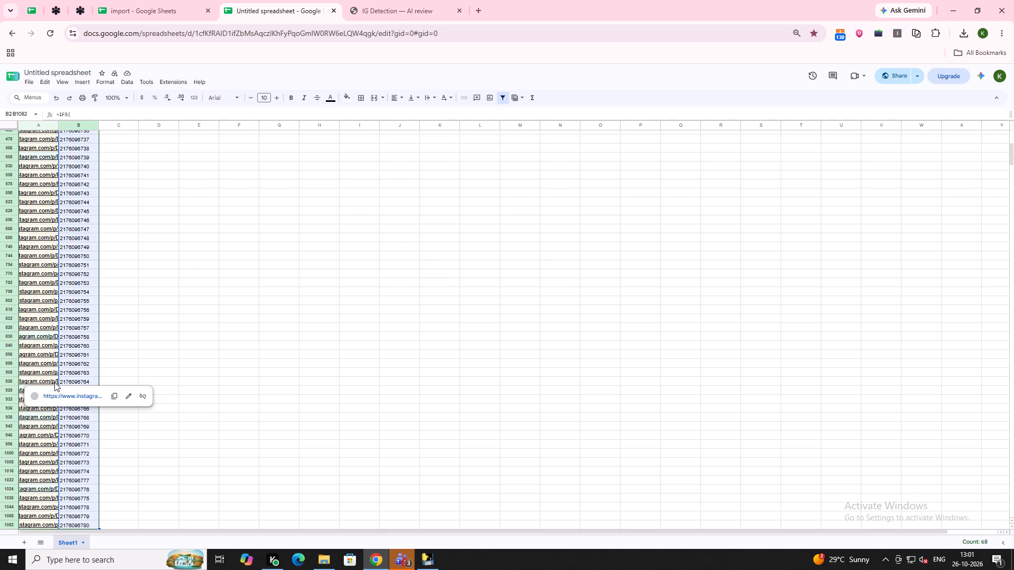
{"action": "key", "text": "ctrl+c"}
{"action": "left_click", "coordinate": [21, 0]}
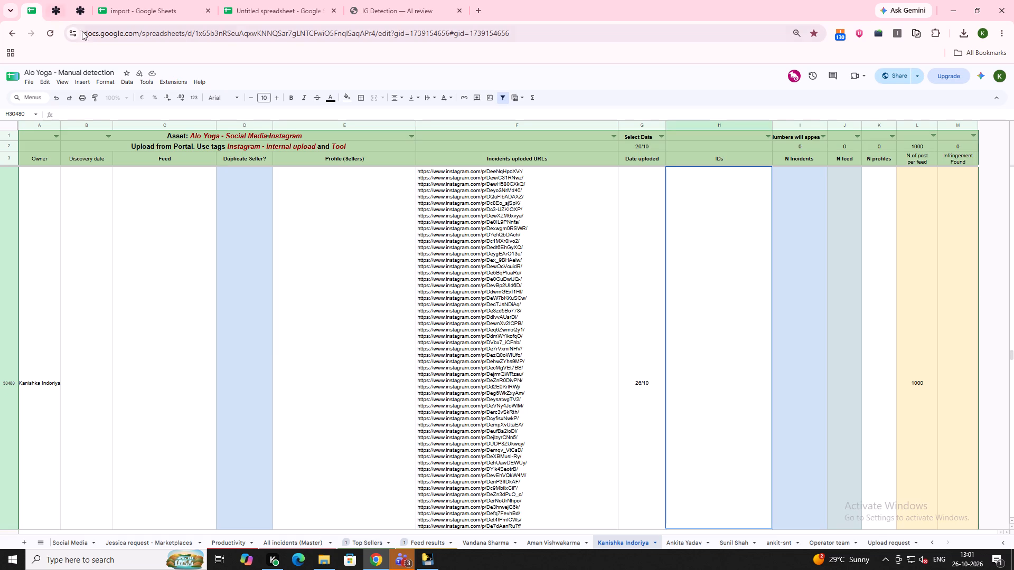
{"action": "key", "text": "ctrl+v"}
Set the height of row 30480 to 21 pixels.
{"action": "right_click", "coordinate": [14, 310]}
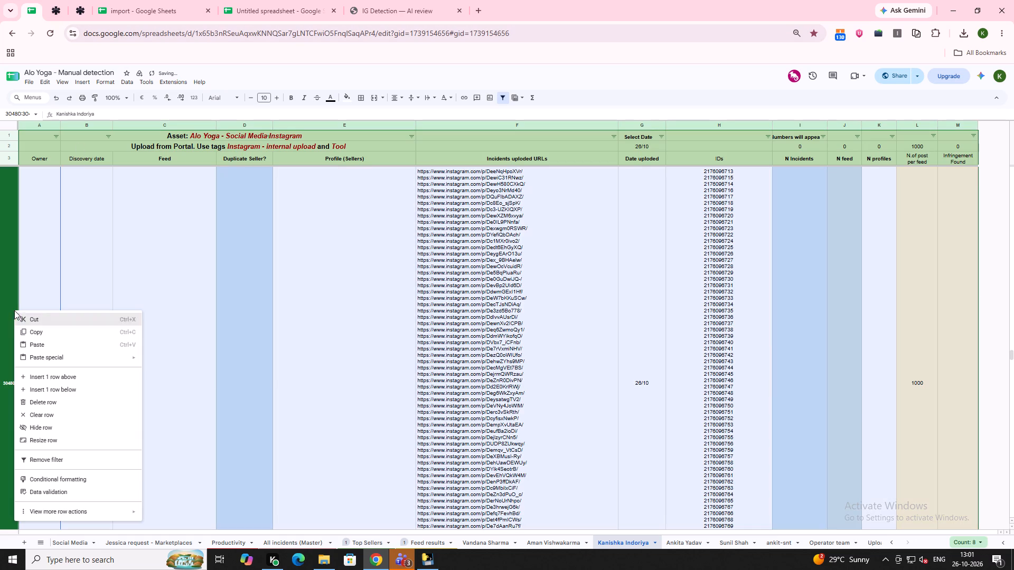
{"action": "left_click", "coordinate": [58, 441]}
{"action": "left_click", "coordinate": [504, 286]}
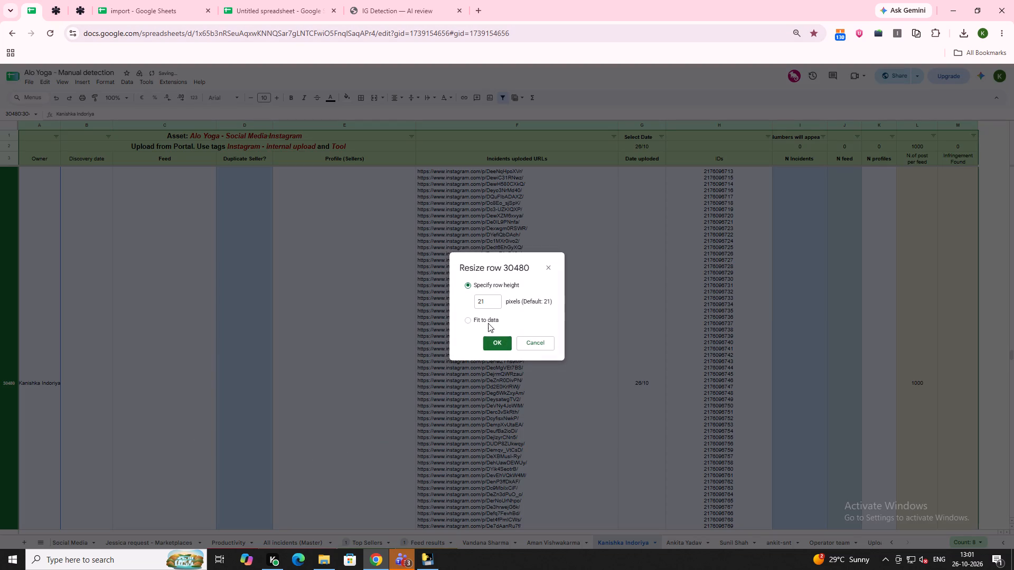
{"action": "left_click", "coordinate": [485, 344]}
{"action": "left_click", "coordinate": [515, 382]}
{"action": "scroll", "coordinate": [516, 382], "scroll_direction": "up", "scroll_amount": 2}
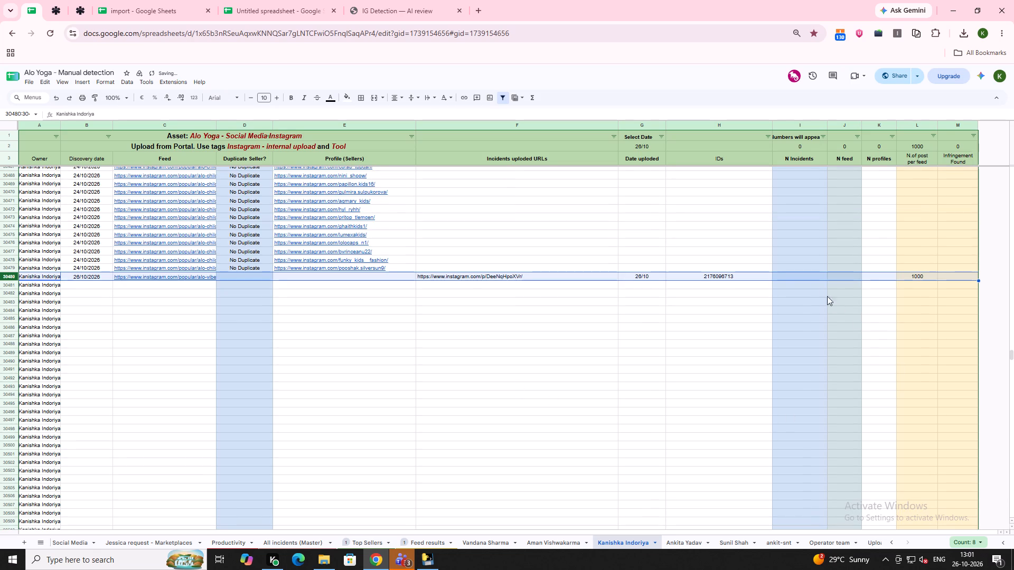
Enter 68 as both N Incidents and Infringement Found for row 30480, and check the count against the Red Points upload result.
{"action": "left_click", "coordinate": [812, 278]}
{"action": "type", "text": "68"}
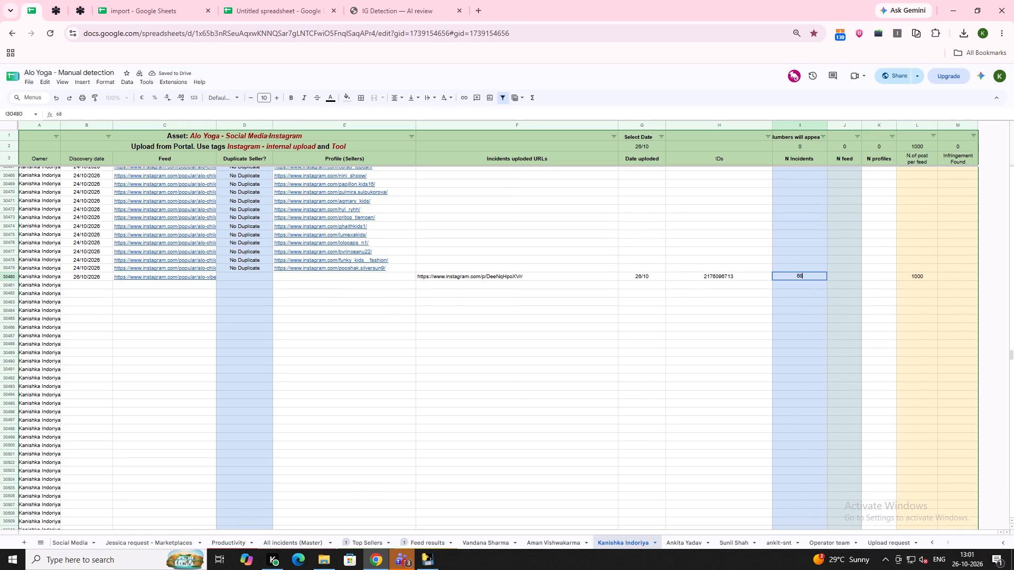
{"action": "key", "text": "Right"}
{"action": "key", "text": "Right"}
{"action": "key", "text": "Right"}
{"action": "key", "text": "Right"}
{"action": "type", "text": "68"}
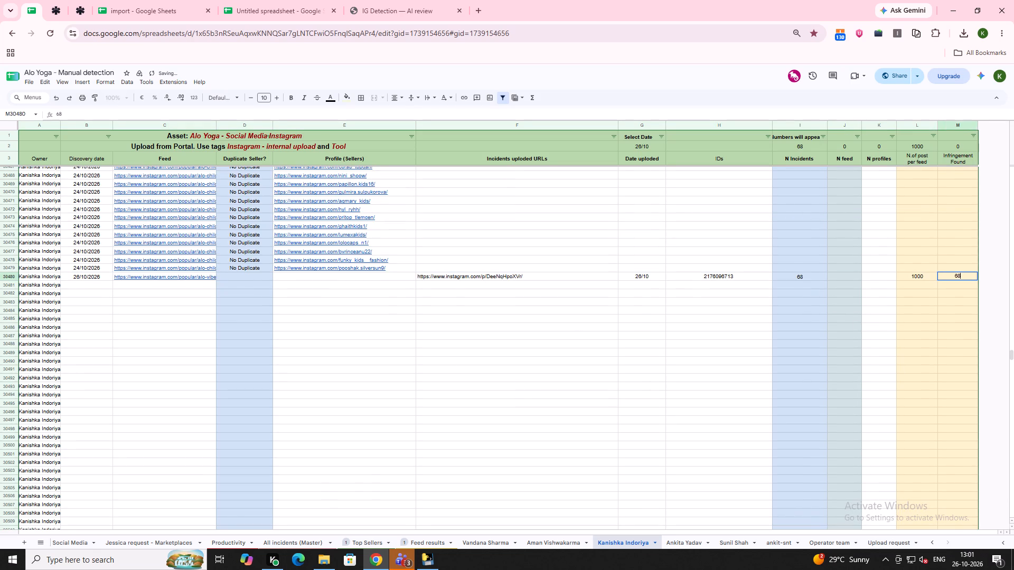
{"action": "left_click", "coordinate": [433, 375]}
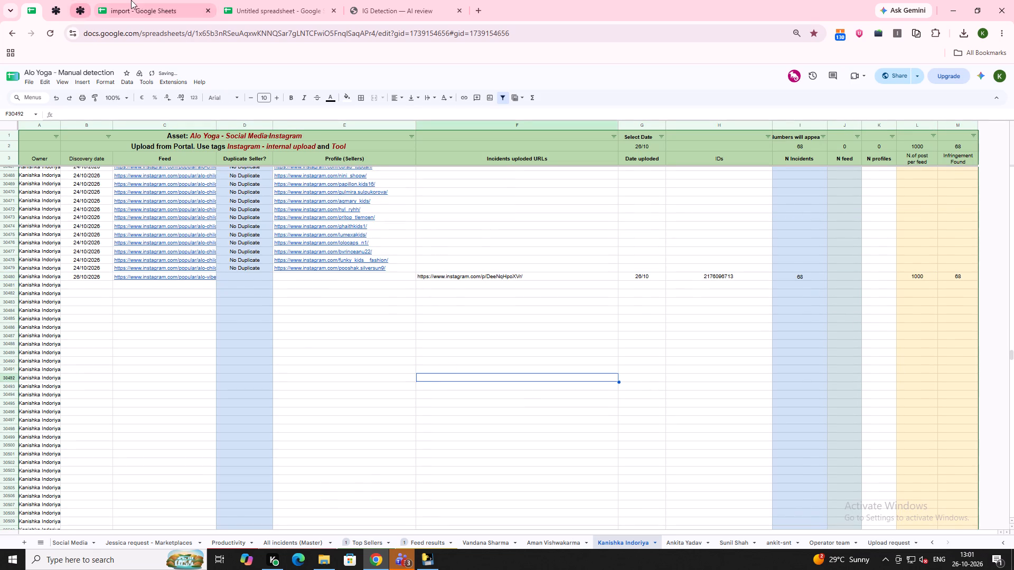
{"action": "left_click", "coordinate": [55, 0]}
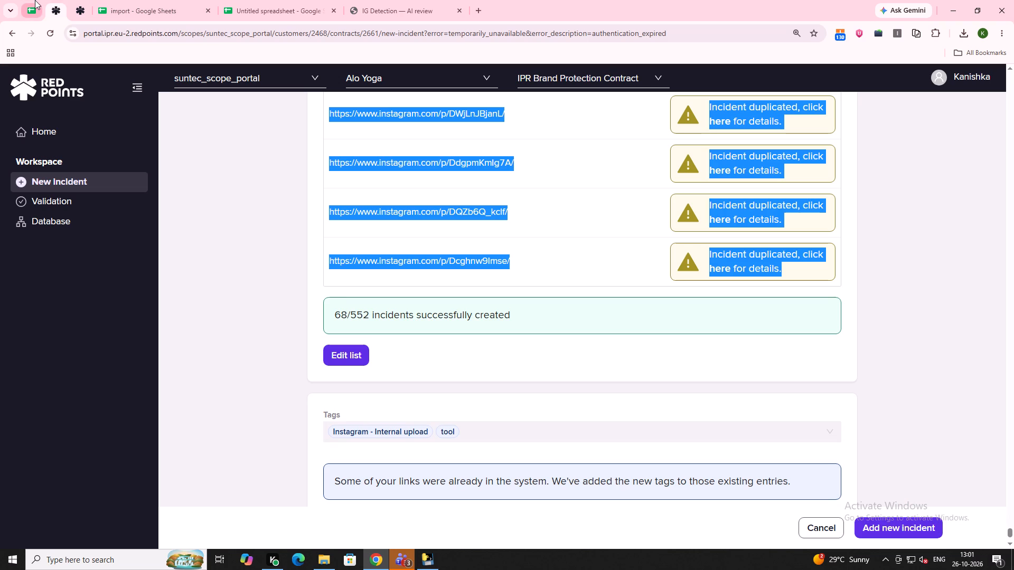
{"action": "left_click", "coordinate": [35, 0]}
Switch to the import spreadsheet and select all filtered profile links in the Profile column, from A2 to A814, for a data operation.
{"action": "left_click", "coordinate": [284, 277]}
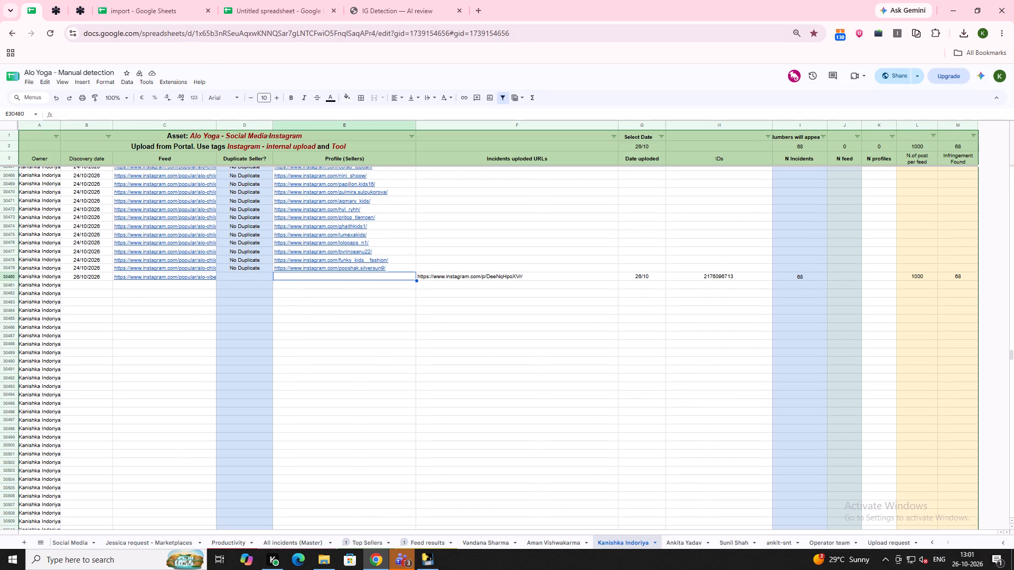
{"action": "left_click", "coordinate": [165, 5]}
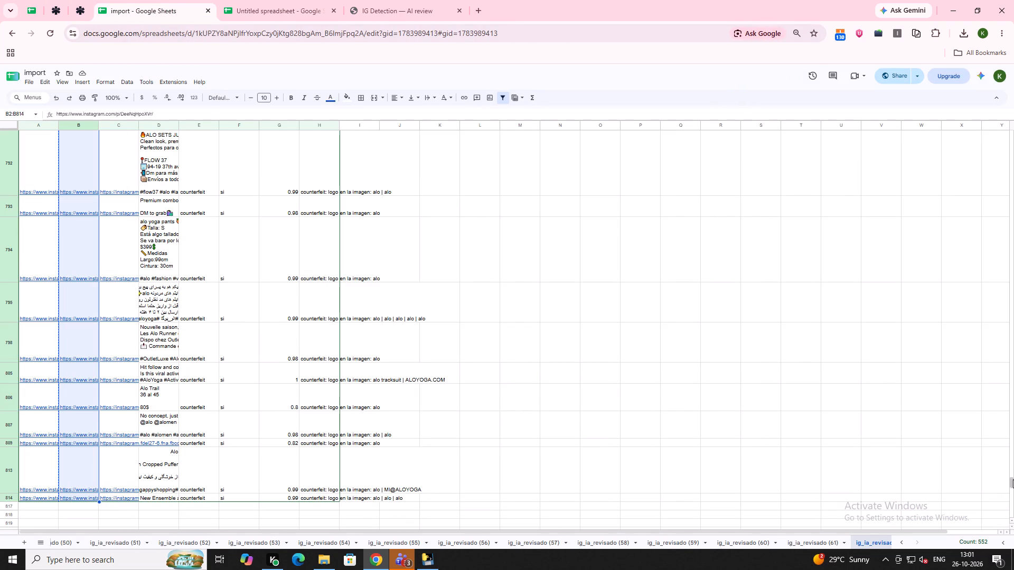
{"action": "left_click_drag", "start_coordinate": [1013, 480], "coordinate": [934, 0]}
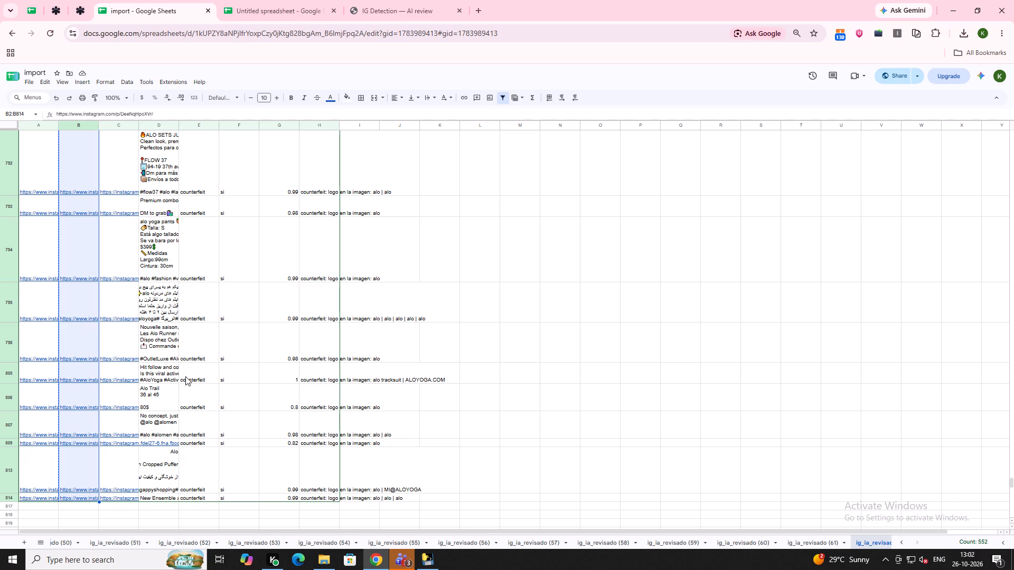
{"action": "scroll", "coordinate": [175, 357], "scroll_direction": "up", "scroll_amount": 20}
{"action": "scroll", "coordinate": [175, 357], "scroll_direction": "up", "scroll_amount": 6}
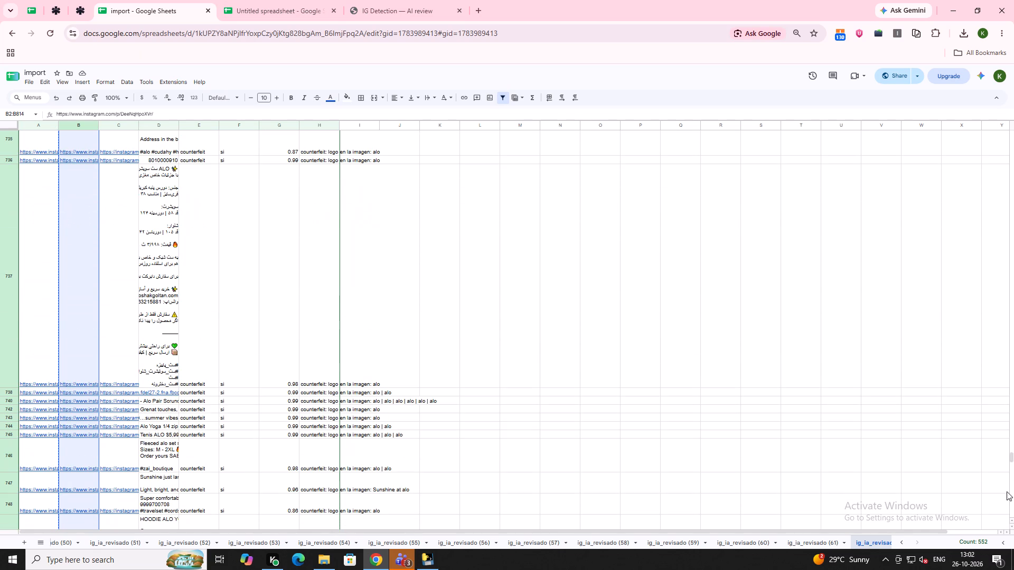
{"action": "left_click_drag", "start_coordinate": [1010, 459], "coordinate": [1013, 0]}
{"action": "scroll", "coordinate": [306, 363], "scroll_direction": "up", "scroll_amount": 4}
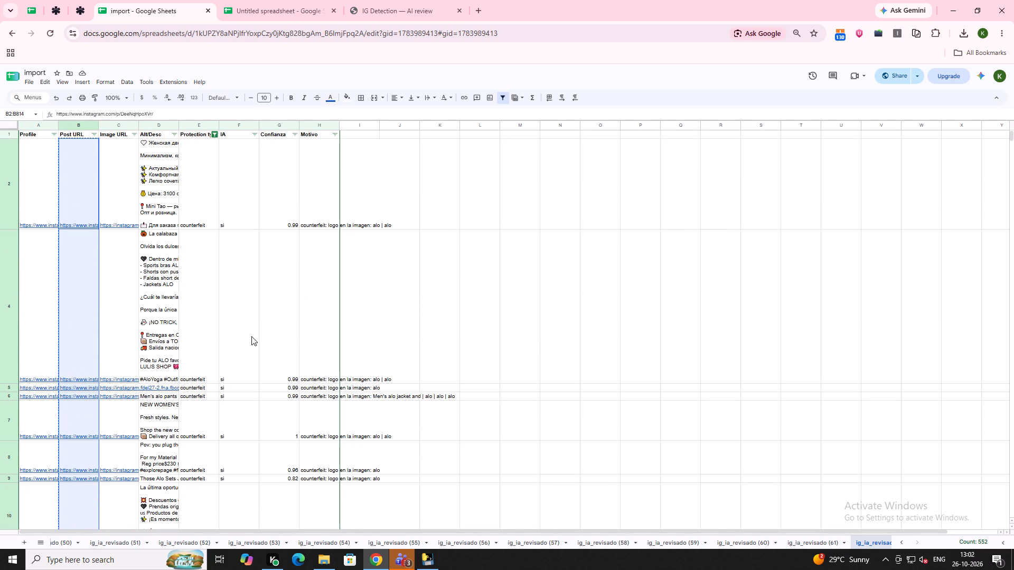
{"action": "scroll", "coordinate": [251, 336], "scroll_direction": "up", "scroll_amount": 2}
{"action": "left_click", "coordinate": [48, 172]}
{"action": "key", "text": "ctrl+shift+Down"}
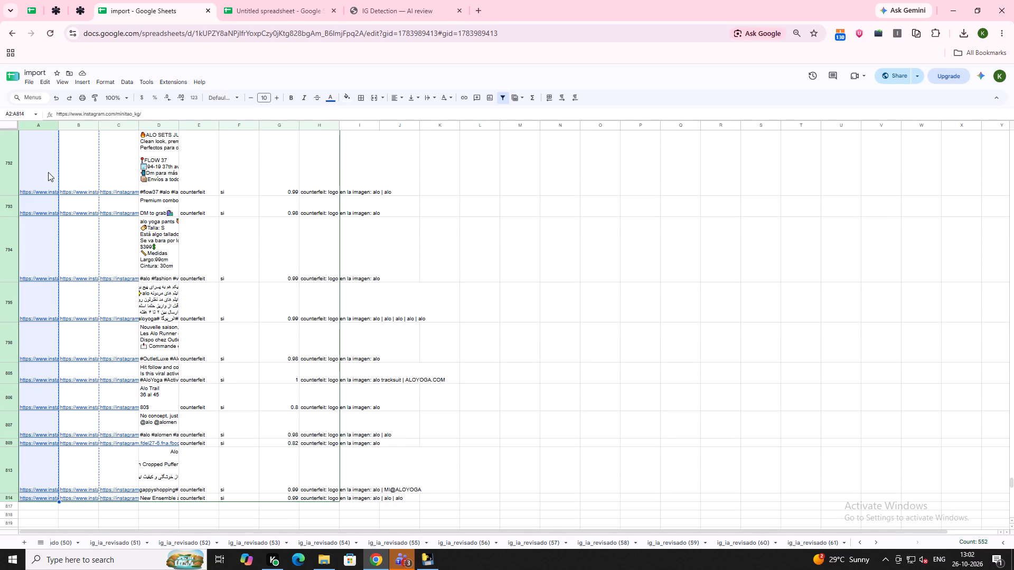
{"action": "left_click", "coordinate": [135, 84]}
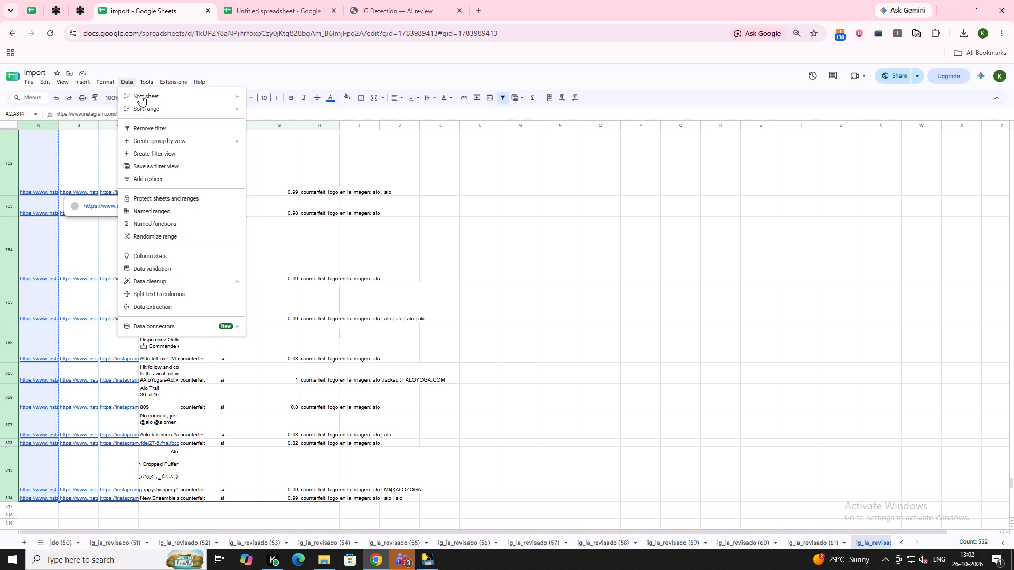
Remove the duplicate entries from the selected profile links in column A, range A2:A814, of the import spreadsheet.
{"action": "left_click", "coordinate": [186, 279]}
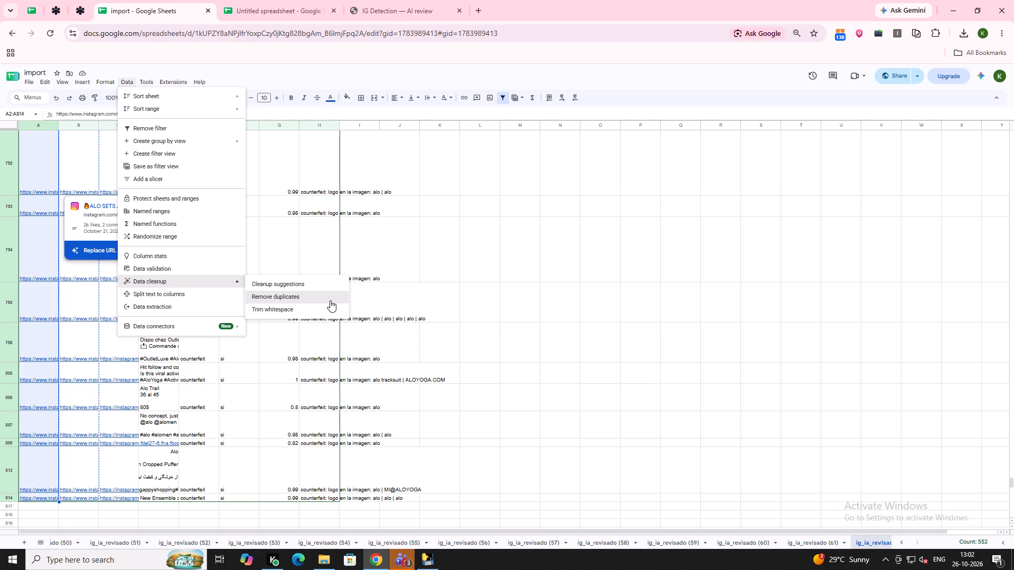
{"action": "left_click", "coordinate": [326, 300]}
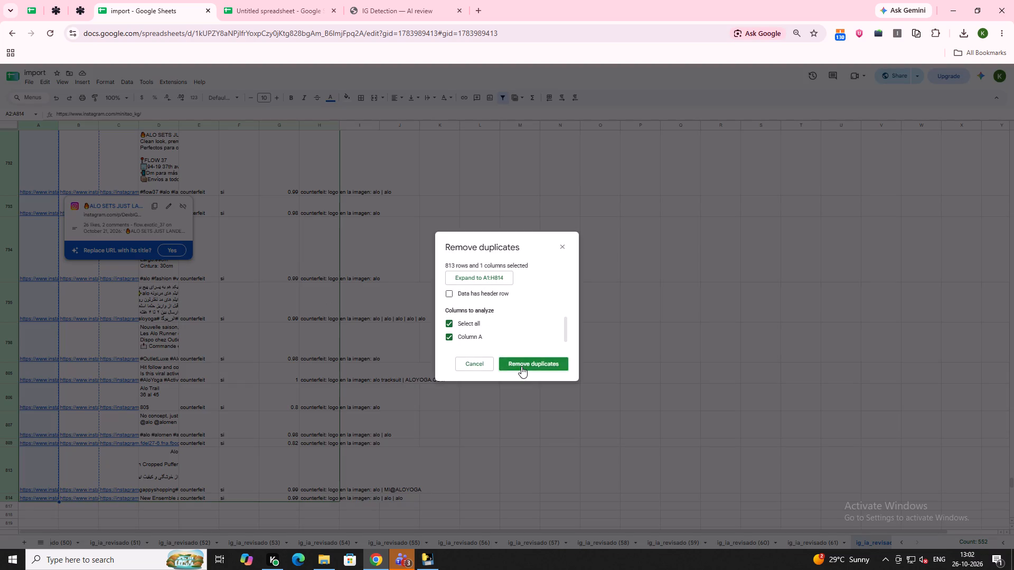
{"action": "left_click", "coordinate": [520, 365]}
{"action": "left_click", "coordinate": [592, 329]}
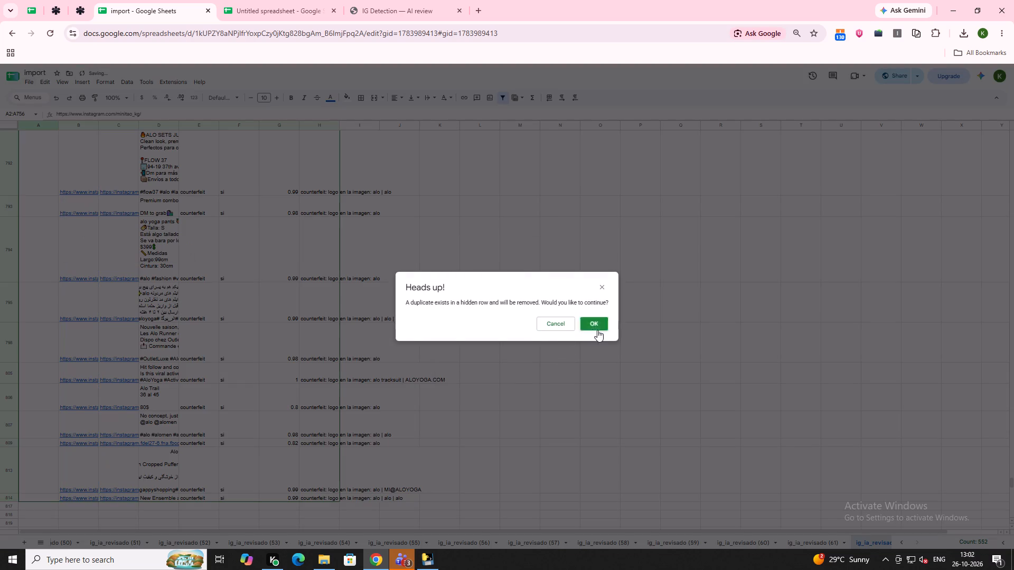
Confirm removing the duplicate profile links, including those in hidden rows.
{"action": "left_click", "coordinate": [599, 330]}
Copy the deduplicated profile links into the Profile (Sellers) column of the Alo Yoga - Manual detection sheet, starting at E30480.
{"action": "key", "text": "ctrl+c"}
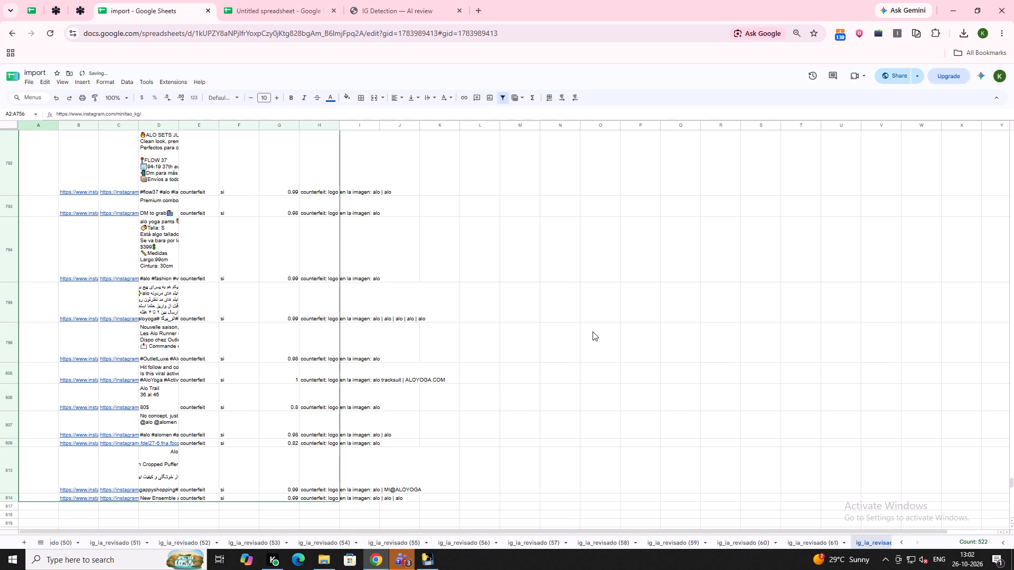
{"action": "key", "text": "ctrl+c"}
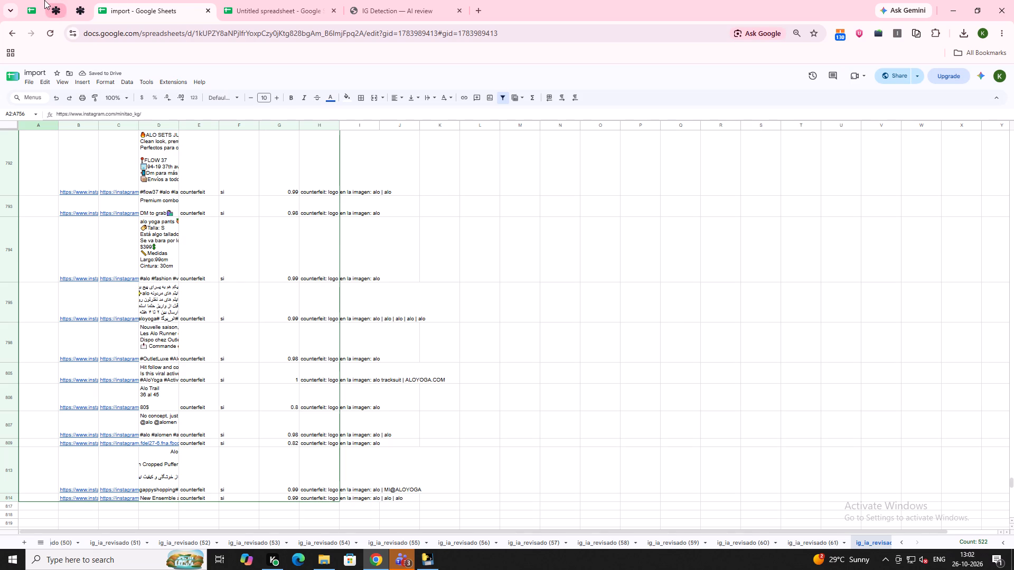
{"action": "left_click", "coordinate": [44, 0]}
{"action": "left_click", "coordinate": [36, 0]}
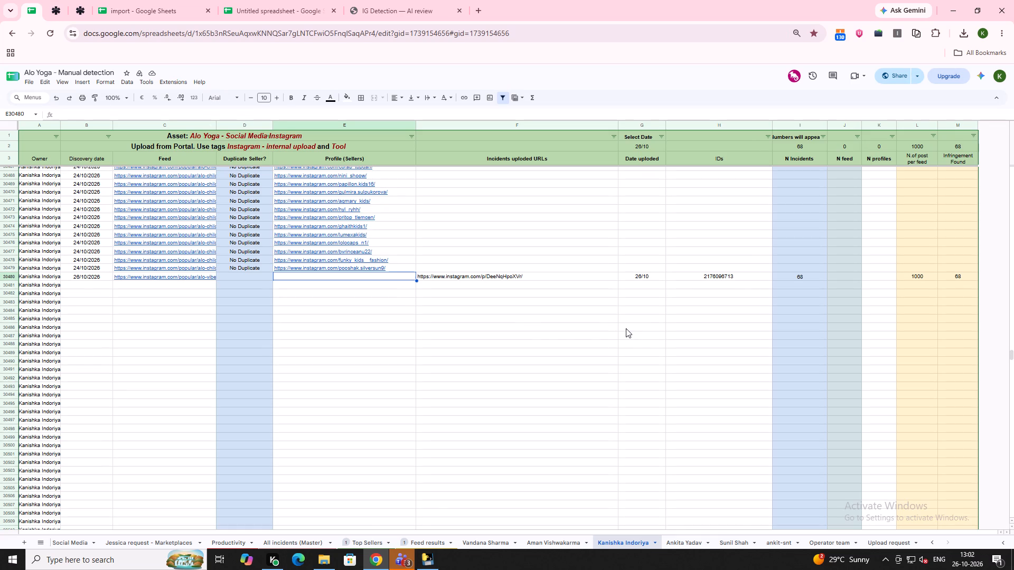
{"action": "key", "text": "ctrl+v"}
Fill the Duplicate Seller? formula from D30479 down column D alongside the pasted seller profiles.
{"action": "left_click", "coordinate": [246, 272]}
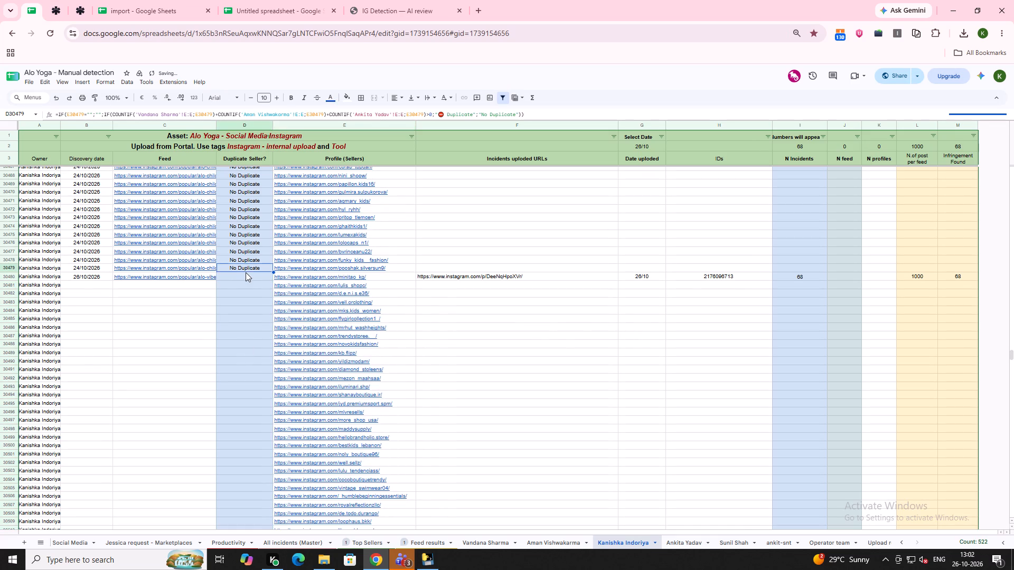
{"action": "key", "text": "shift+Down"}
{"action": "key", "text": "shift+Down"}
{"action": "key", "text": "shift+Down"}
{"action": "key", "text": "shift+Down"}
{"action": "key", "text": "shift+Down"}
{"action": "key", "text": "shift+Down"}
{"action": "key", "text": "shift+Down"}
{"action": "key", "text": "shift+Down"}
{"action": "key", "text": "shift+Down"}
{"action": "key", "text": "shift+Down"}
{"action": "key", "text": "shift+Down"}
{"action": "key", "text": "shift+Down"}
{"action": "key", "text": "shift+Down"}
{"action": "key", "text": "shift+Down"}
{"action": "key", "text": "shift+Down"}
{"action": "key", "text": "shift+Down"}
{"action": "key", "text": "shift+Down"}
{"action": "key", "text": "shift+Down"}
{"action": "key", "text": "shift+Down"}
{"action": "key", "text": "shift+Down"}
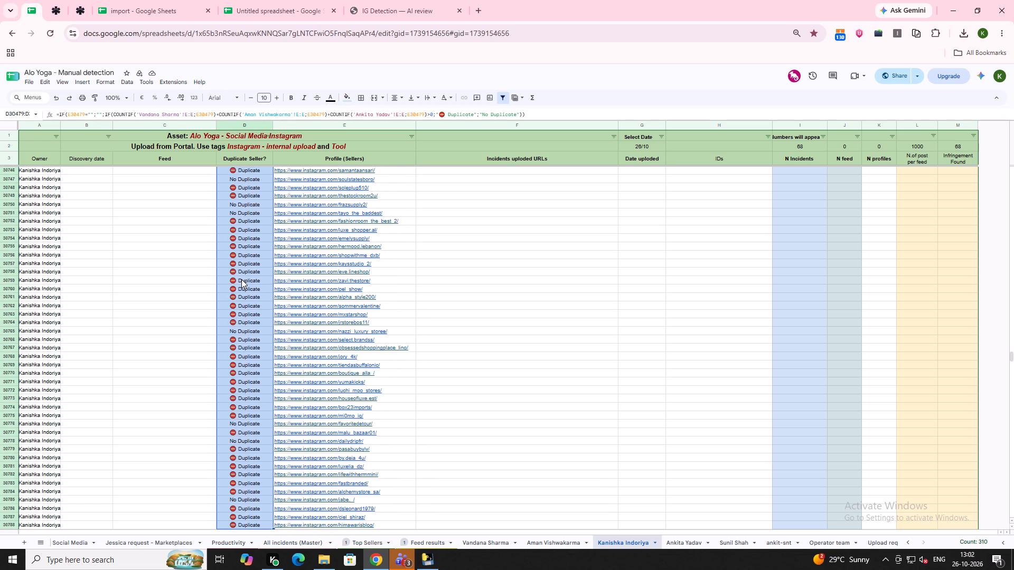
{"action": "left_click", "coordinate": [596, 425]}
Insert one blank row above row 30480, where the new seller profiles start.
{"action": "scroll", "coordinate": [561, 416], "scroll_direction": "up", "scroll_amount": 6}
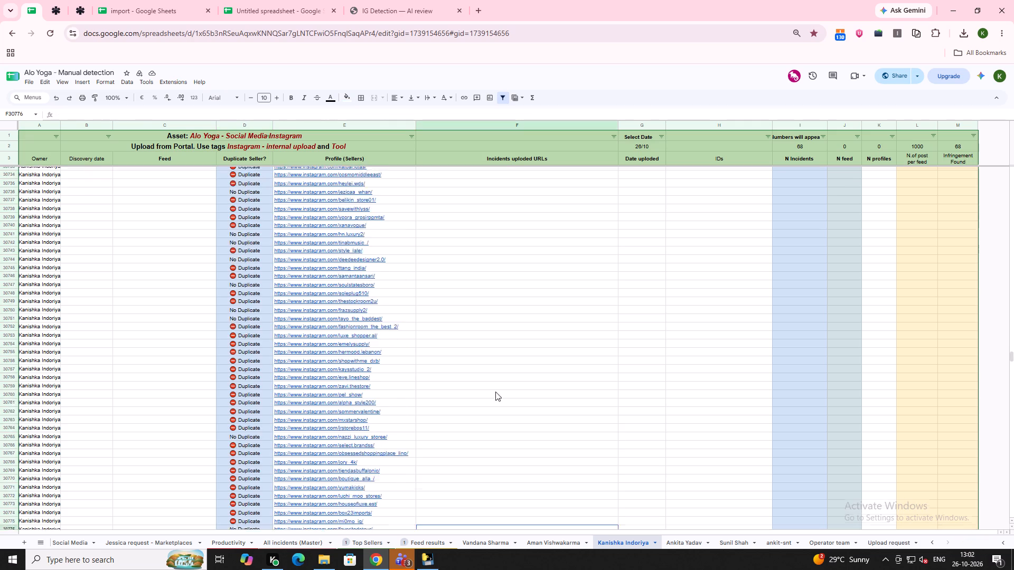
{"action": "scroll", "coordinate": [495, 392], "scroll_direction": "up", "scroll_amount": 20}
{"action": "scroll", "coordinate": [495, 392], "scroll_direction": "up", "scroll_amount": 20}
{"action": "scroll", "coordinate": [495, 392], "scroll_direction": "up", "scroll_amount": 6}
{"action": "scroll", "coordinate": [423, 375], "scroll_direction": "down", "scroll_amount": 5}
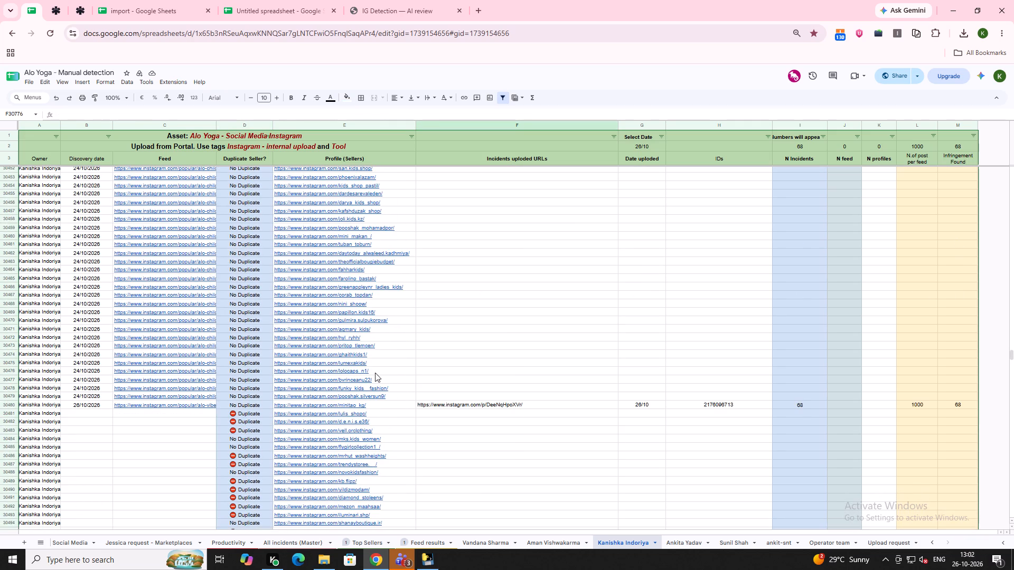
{"action": "left_click", "coordinate": [245, 404]}
{"action": "right_click", "coordinate": [245, 404]}
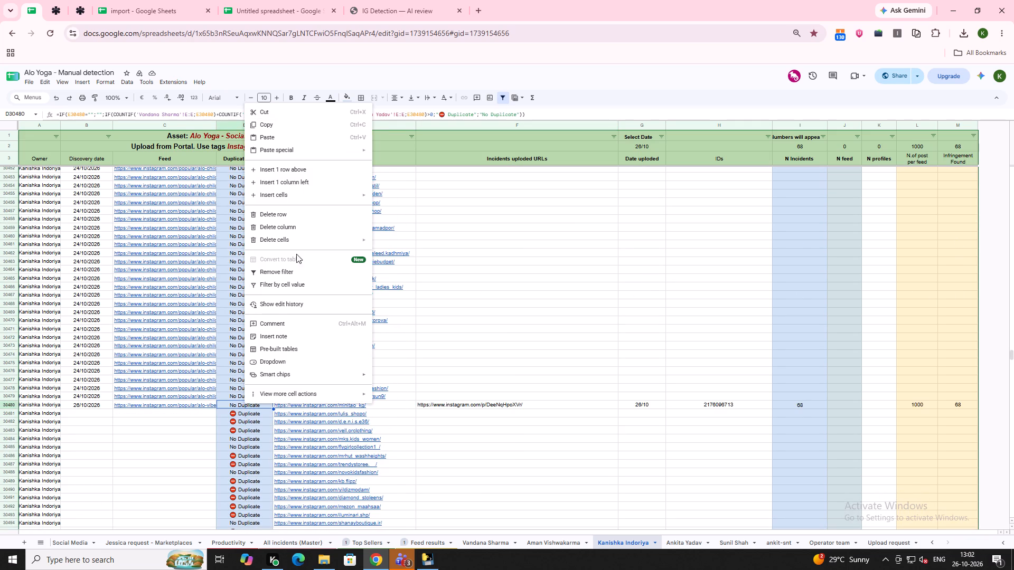
{"action": "left_click", "coordinate": [273, 168]}
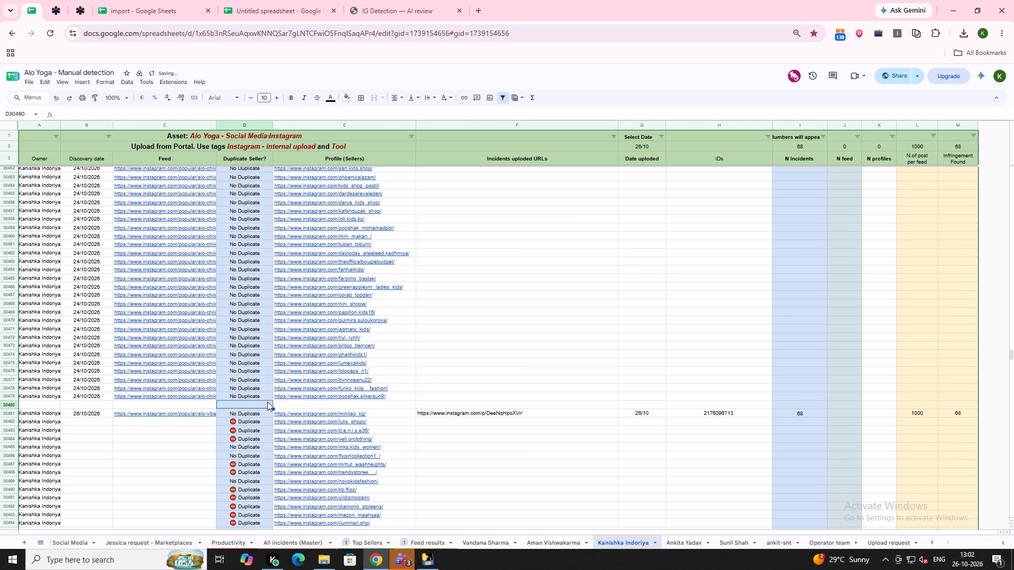
Select the blank row's Duplicate Seller? and Profile (Sellers) cells, D30480:E30480, and turn off the sheet's existing filter.
{"action": "left_click_drag", "start_coordinate": [267, 402], "coordinate": [283, 402]}
{"action": "key", "text": "alt+d"}
{"action": "key", "text": "alt+f"}
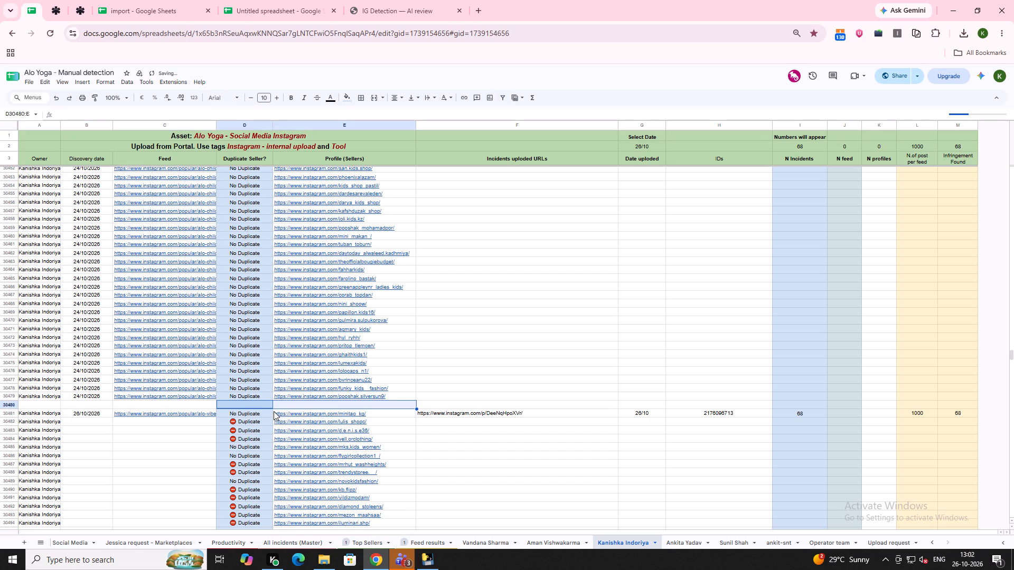
In the Alo Yoga - Manual detection sheet, add a filter from row 30480 and show only Duplicate entries under Duplicate Seller.
{"action": "key", "text": "alt+d"}
{"action": "key", "text": "alt+f"}
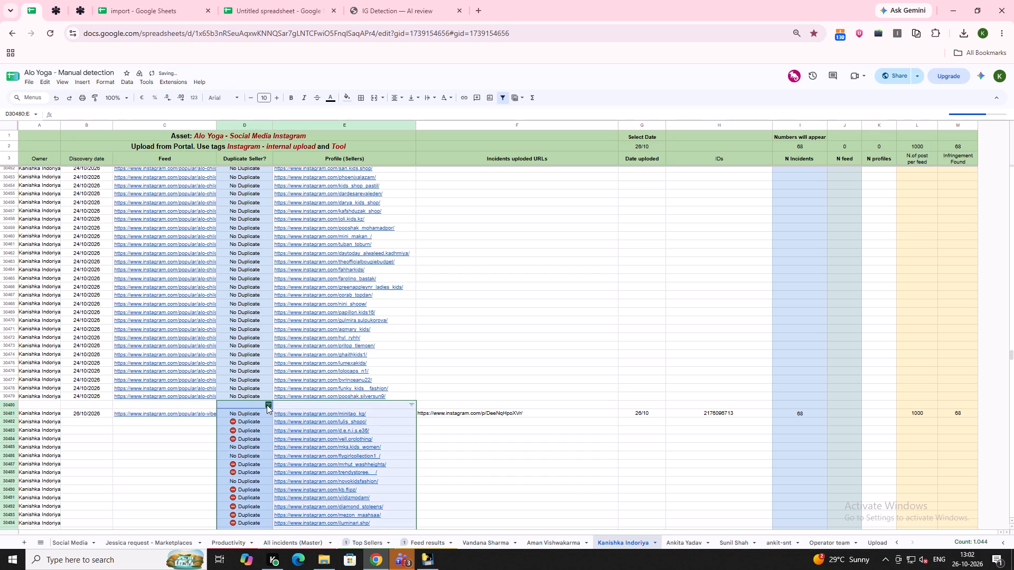
{"action": "left_click", "coordinate": [267, 405]}
{"action": "left_click", "coordinate": [238, 334]}
{"action": "left_click", "coordinate": [259, 389]}
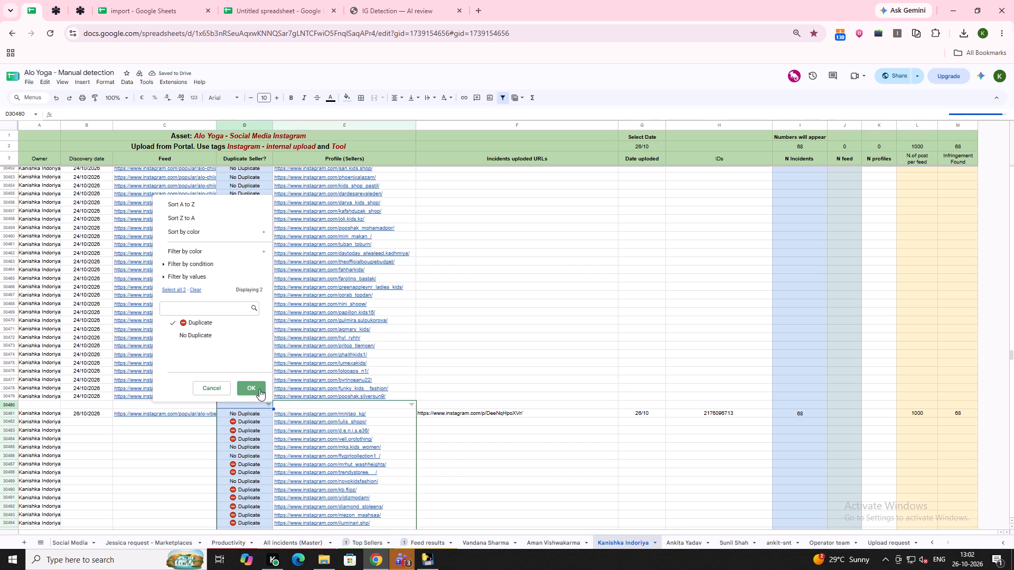
Select the filtered Duplicate entries in the Duplicate Seller column, from the last one in row 31002 upward.
{"action": "scroll", "coordinate": [266, 413], "scroll_direction": "down", "scroll_amount": 20}
{"action": "scroll", "coordinate": [266, 413], "scroll_direction": "down", "scroll_amount": 20}
{"action": "scroll", "coordinate": [266, 413], "scroll_direction": "down", "scroll_amount": 4}
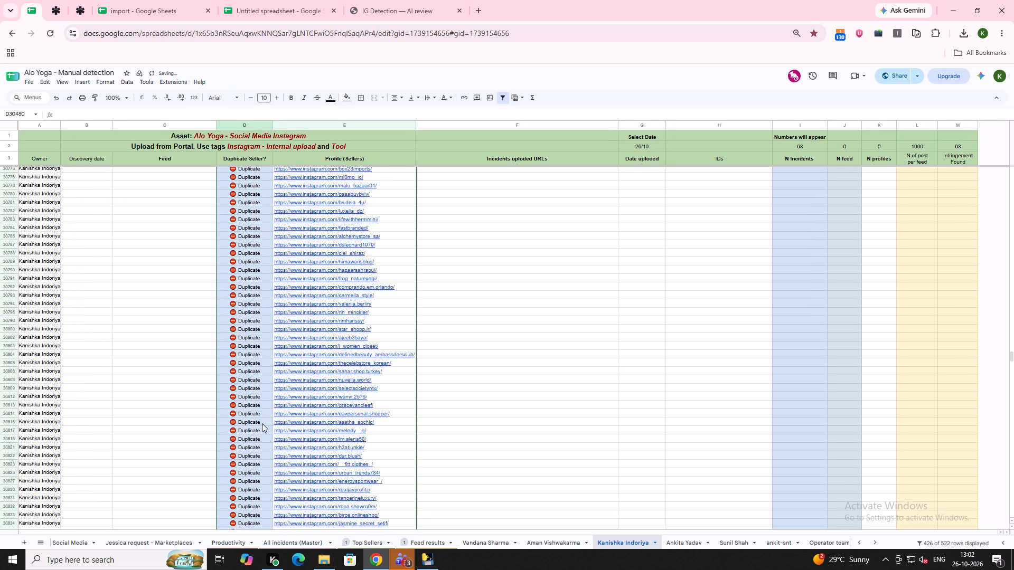
{"action": "scroll", "coordinate": [262, 423], "scroll_direction": "down", "scroll_amount": 20}
{"action": "scroll", "coordinate": [262, 423], "scroll_direction": "down", "scroll_amount": 8}
{"action": "scroll", "coordinate": [260, 423], "scroll_direction": "up", "scroll_amount": 5}
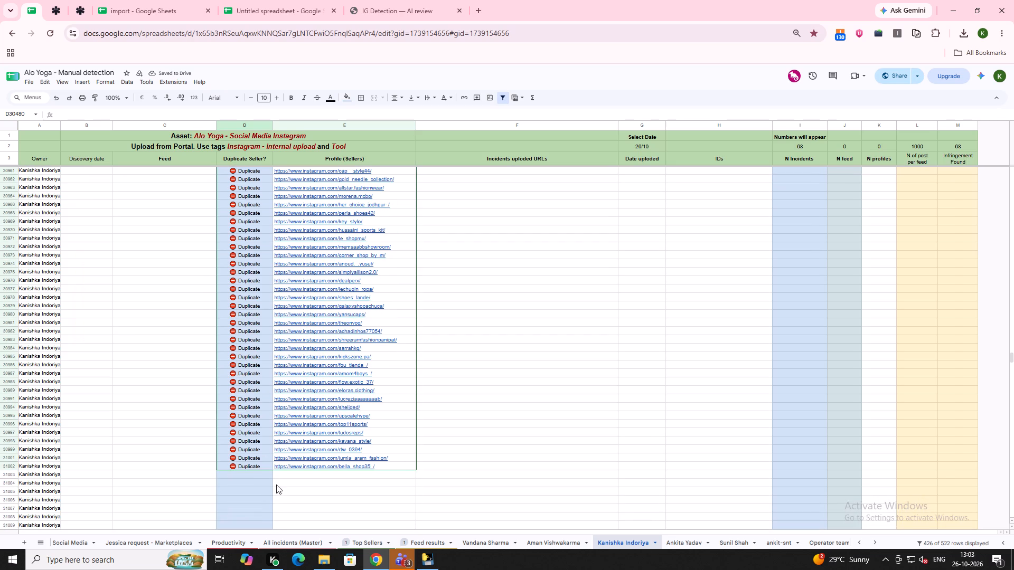
{"action": "left_click", "coordinate": [256, 461]}
{"action": "left_click", "coordinate": [257, 464]}
{"action": "key", "text": "ctrl+shift+Up"}
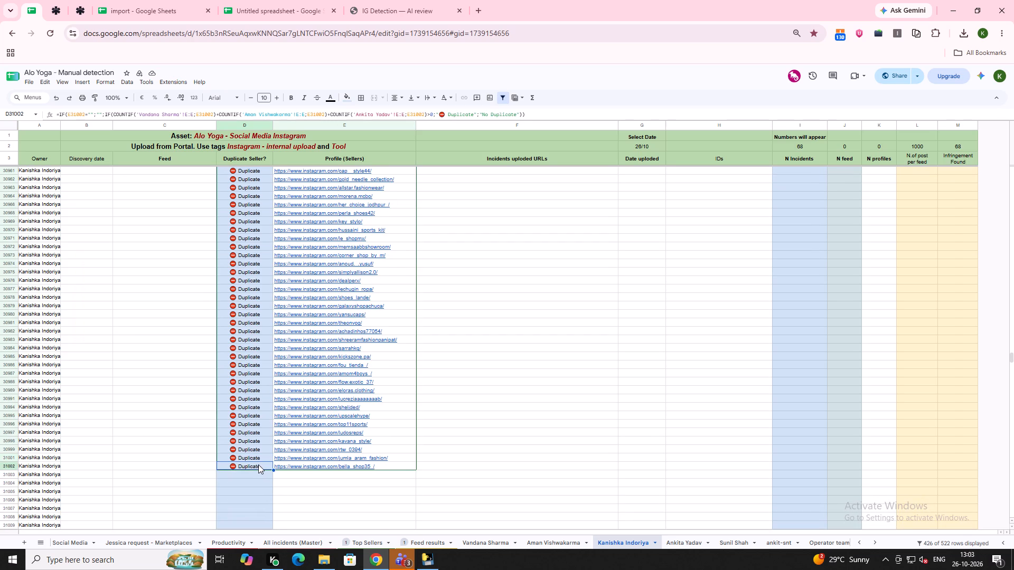
Delete the selected filtered rows marked Duplicate from the manual detection sheet.
{"action": "right_click", "coordinate": [259, 464]}
{"action": "left_click", "coordinate": [317, 307]}
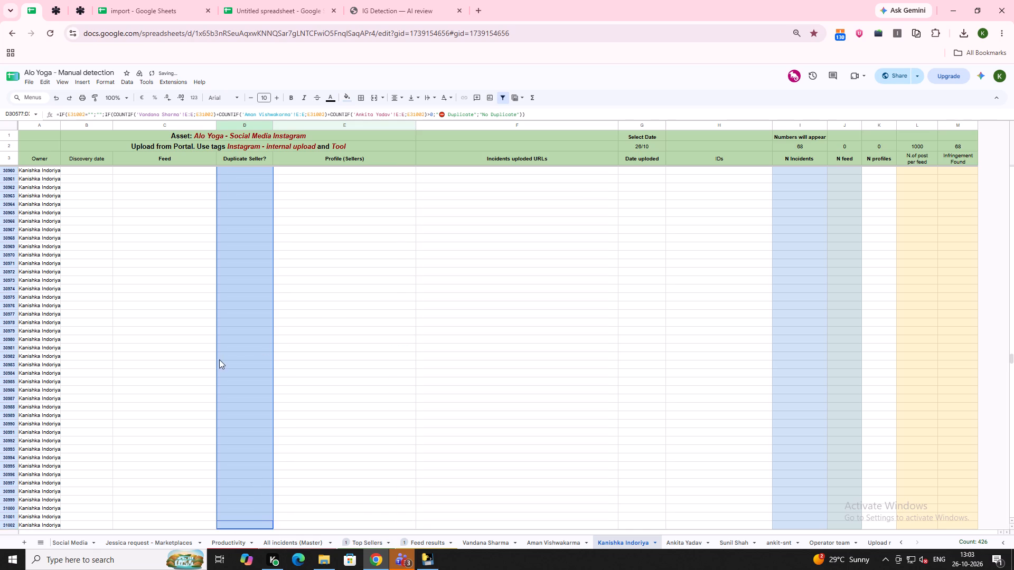
Include the No Duplicate entries in the Duplicate Seller filter at row 30480, then remove the filter.
{"action": "scroll", "coordinate": [218, 359], "scroll_direction": "up", "scroll_amount": 20}
{"action": "scroll", "coordinate": [218, 359], "scroll_direction": "up", "scroll_amount": 18}
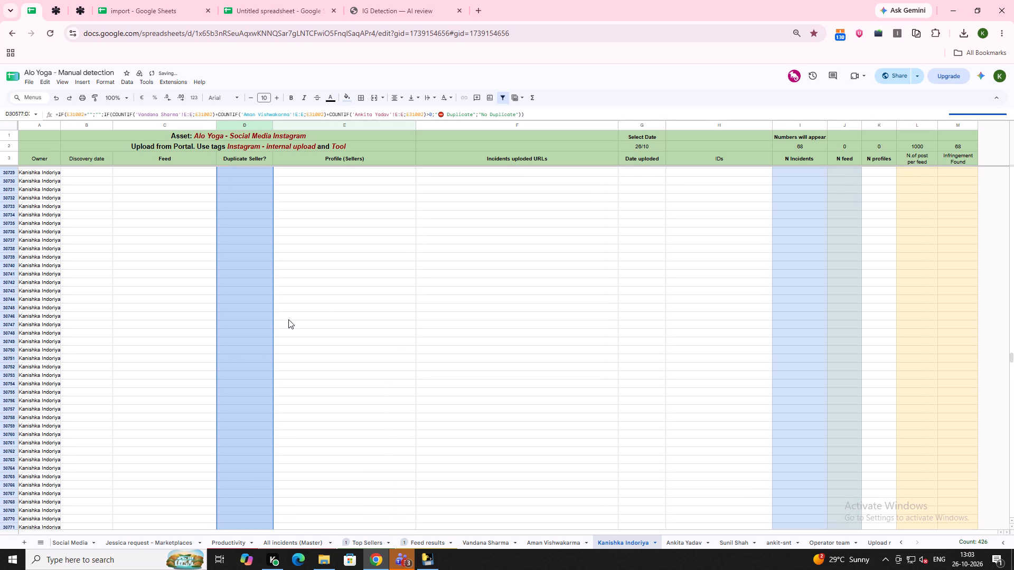
{"action": "scroll", "coordinate": [288, 319], "scroll_direction": "up", "scroll_amount": 20}
{"action": "scroll", "coordinate": [288, 319], "scroll_direction": "up", "scroll_amount": 12}
{"action": "scroll", "coordinate": [288, 319], "scroll_direction": "down", "scroll_amount": 5}
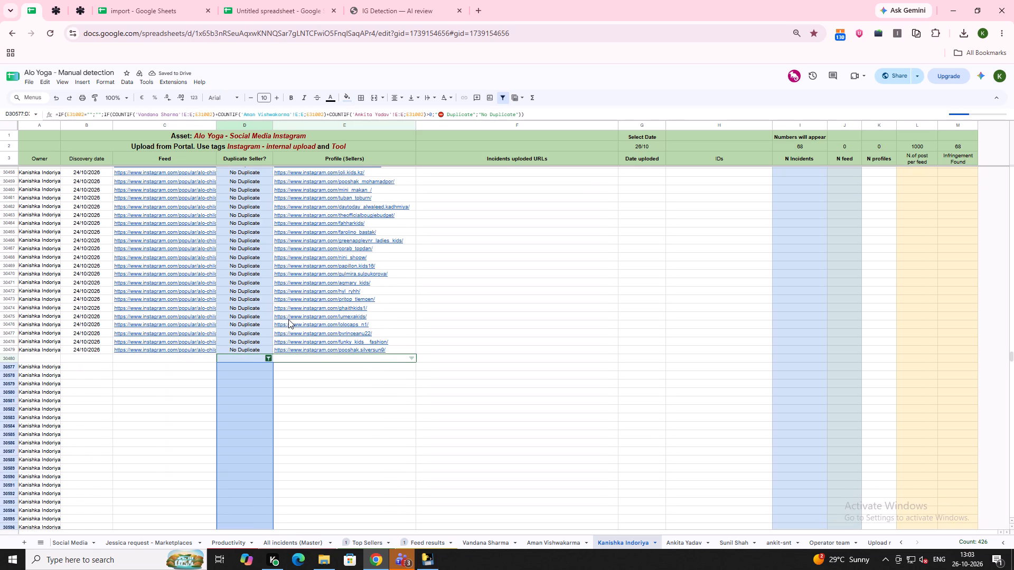
{"action": "left_click", "coordinate": [268, 354]}
{"action": "left_click", "coordinate": [269, 359]}
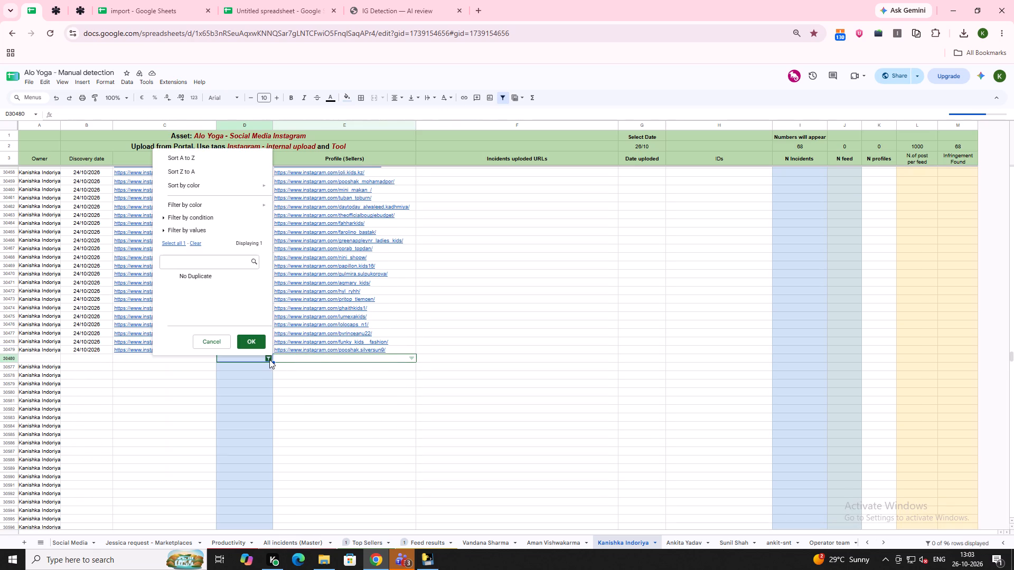
{"action": "left_click", "coordinate": [249, 276]}
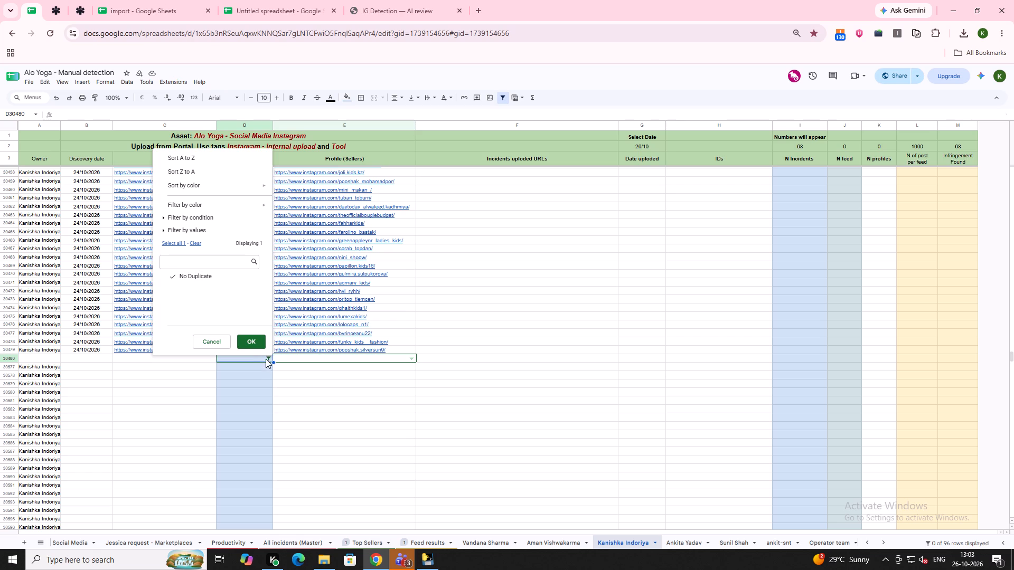
{"action": "left_click", "coordinate": [255, 344]}
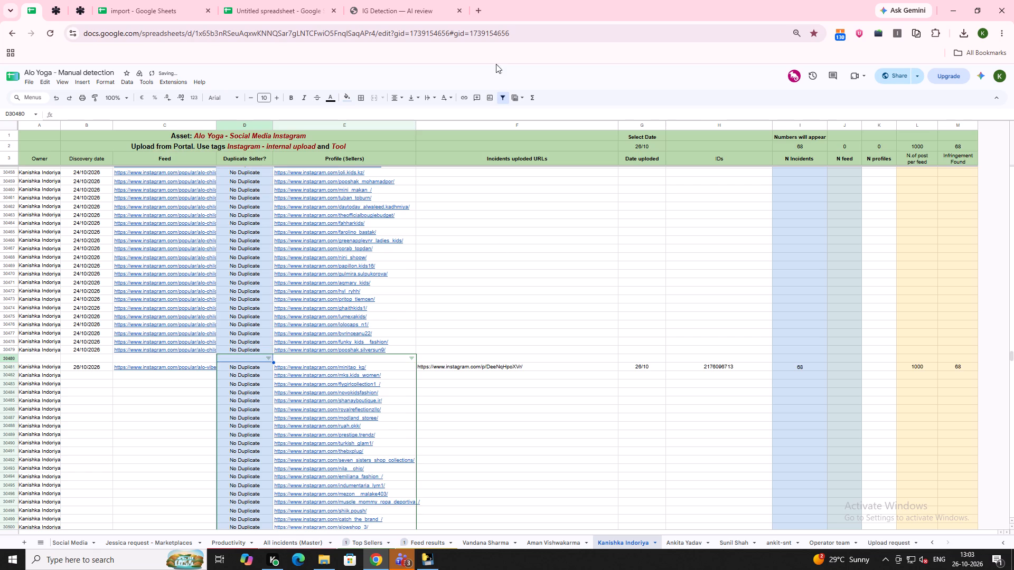
{"action": "left_click", "coordinate": [502, 101]}
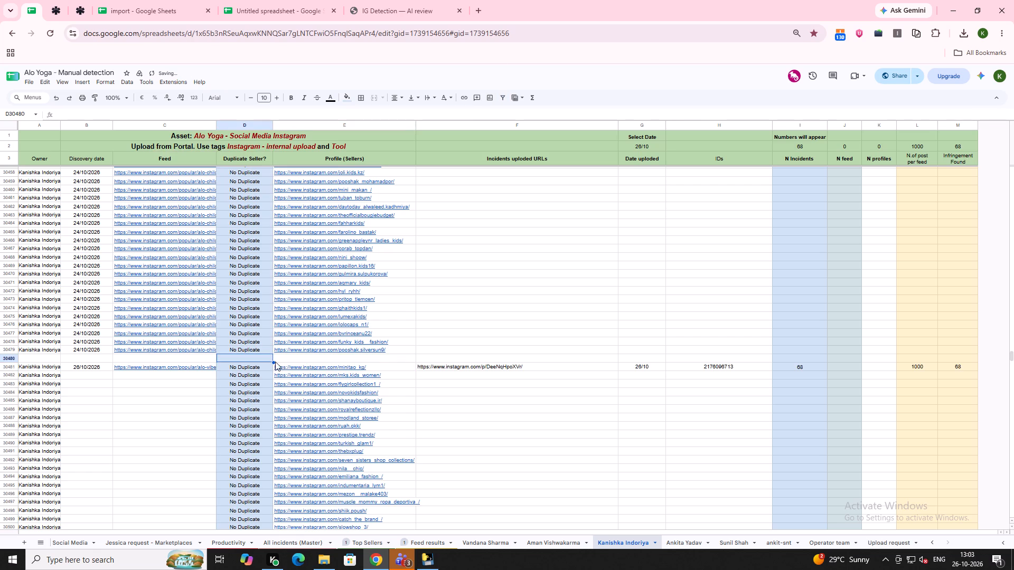
Delete the blank row 30480 above the newly added seller profiles.
{"action": "left_click", "coordinate": [262, 357]}
{"action": "right_click", "coordinate": [262, 357]}
{"action": "left_click", "coordinate": [273, 347]}
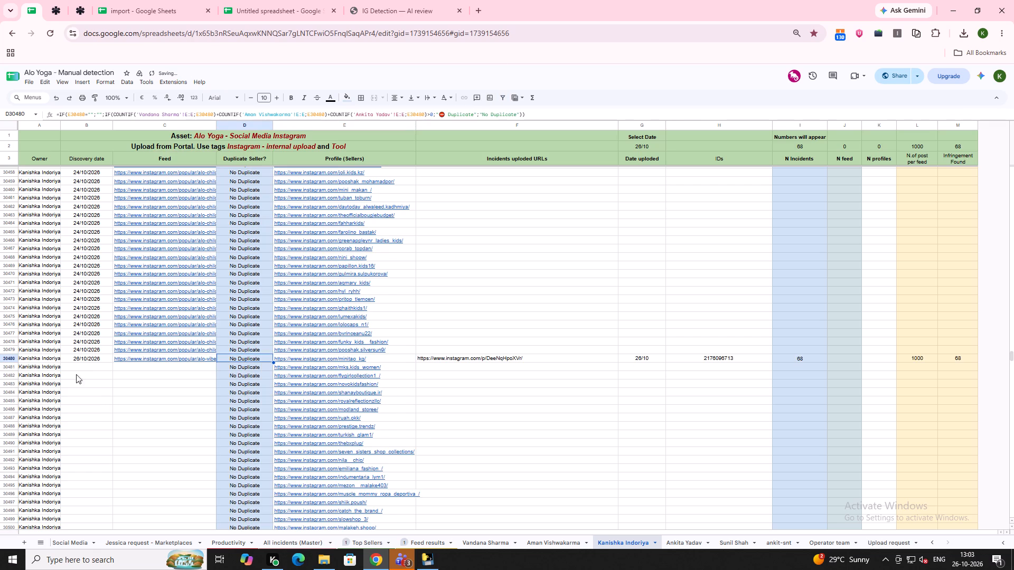
Fill the discovery date 26/10/2026 and the alo-vibes feed link from row 30480 down to row 30576.
{"action": "left_click", "coordinate": [108, 356]}
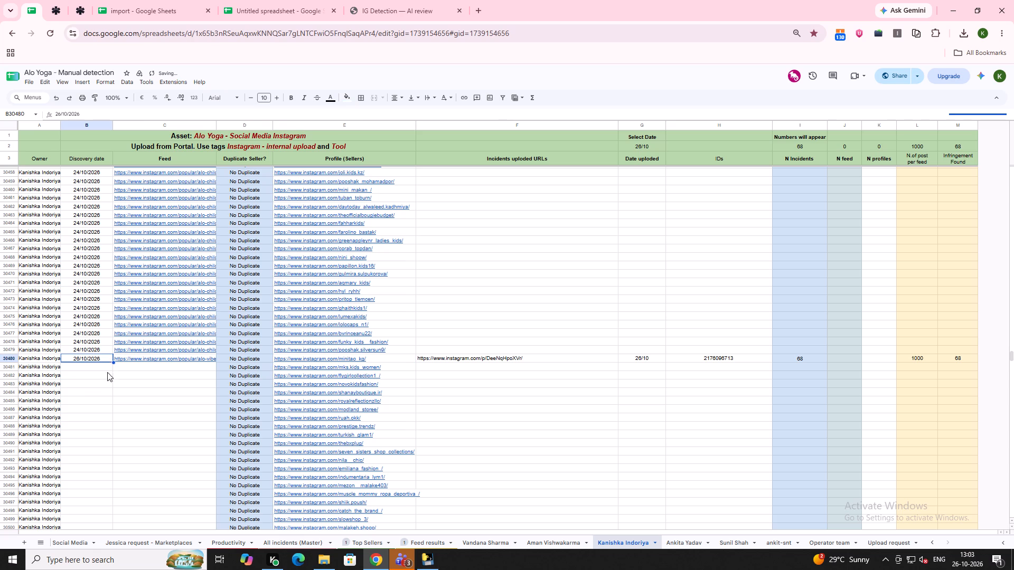
{"action": "key", "text": "shift+Right"}
{"action": "key", "text": "shift+Down"}
{"action": "key", "text": "shift+Down"}
{"action": "key", "text": "shift+Down"}
{"action": "key", "text": "shift+Down"}
{"action": "key", "text": "shift+Down"}
{"action": "key", "text": "shift+Down"}
{"action": "key", "text": "shift+Down"}
{"action": "key", "text": "shift+Down"}
{"action": "key", "text": "shift+Down"}
{"action": "key", "text": "shift+Down"}
{"action": "key", "text": "shift+Down"}
{"action": "key", "text": "shift+Down"}
{"action": "key", "text": "shift+Down"}
{"action": "key", "text": "shift+Down"}
{"action": "key", "text": "shift+Down"}
{"action": "key", "text": "shift+Down"}
{"action": "key", "text": "shift+Down"}
{"action": "key", "text": "shift+Down"}
{"action": "key", "text": "shift+Down"}
{"action": "key", "text": "shift+Down"}
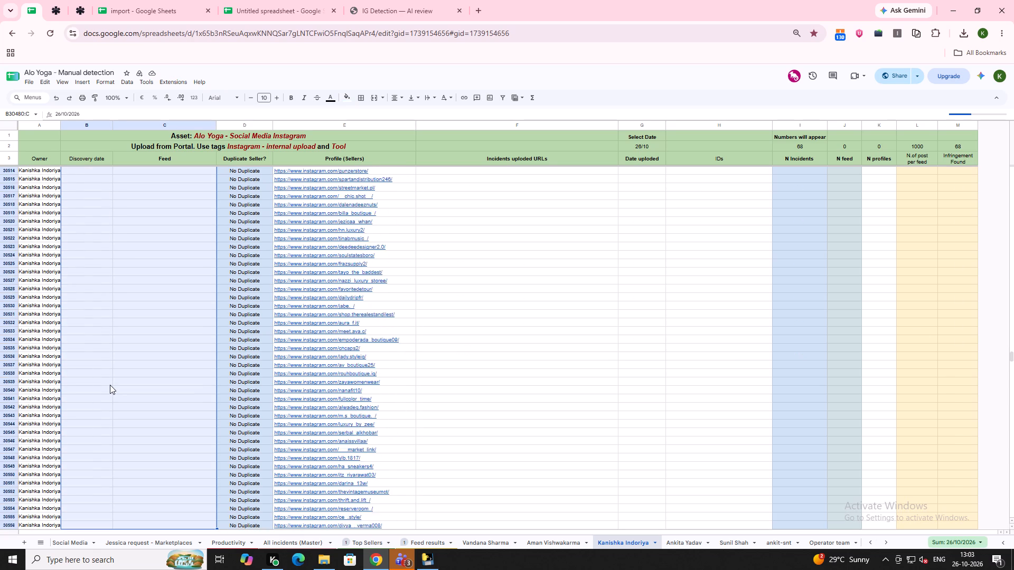
{"action": "key", "text": "shift+Up"}
{"action": "key", "text": "shift+Up"}
{"action": "key", "text": "shift+Up"}
{"action": "key", "text": "shift+Up"}
{"action": "key", "text": "shift+Up"}
{"action": "key", "text": "shift+Up"}
{"action": "key", "text": "shift+Up"}
{"action": "key", "text": "shift+Up"}
{"action": "key", "text": "shift+Up"}
{"action": "key", "text": "shift+Up"}
{"action": "key", "text": "shift+Up"}
{"action": "key", "text": "shift+Up"}
{"action": "key", "text": "shift+Up"}
{"action": "key", "text": "shift+Up"}
{"action": "key", "text": "shift+Up"}
{"action": "key", "text": "shift+Up"}
{"action": "key", "text": "shift+Up"}
{"action": "key", "text": "shift+Up"}
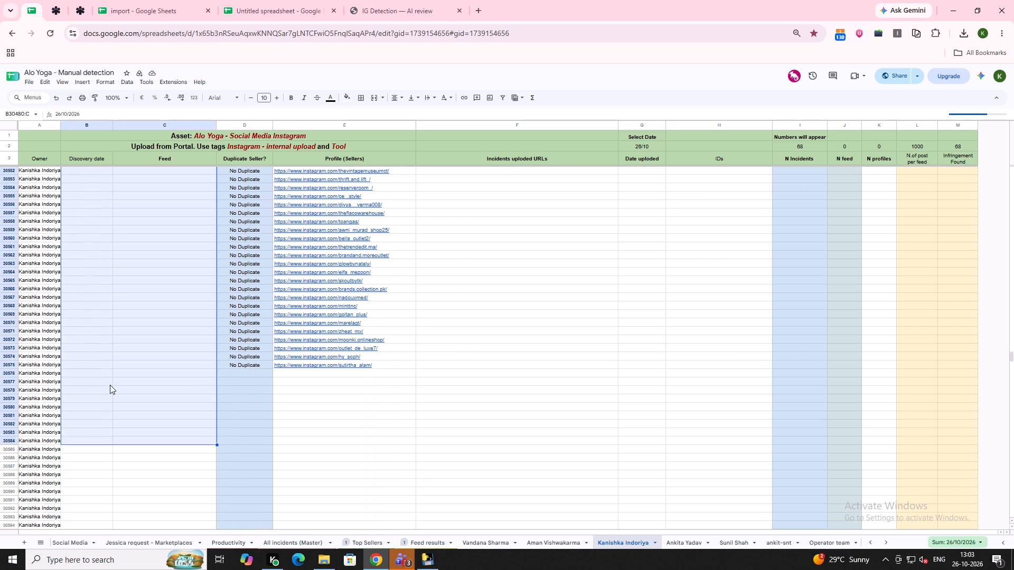
{"action": "key", "text": "ctrl+d"}
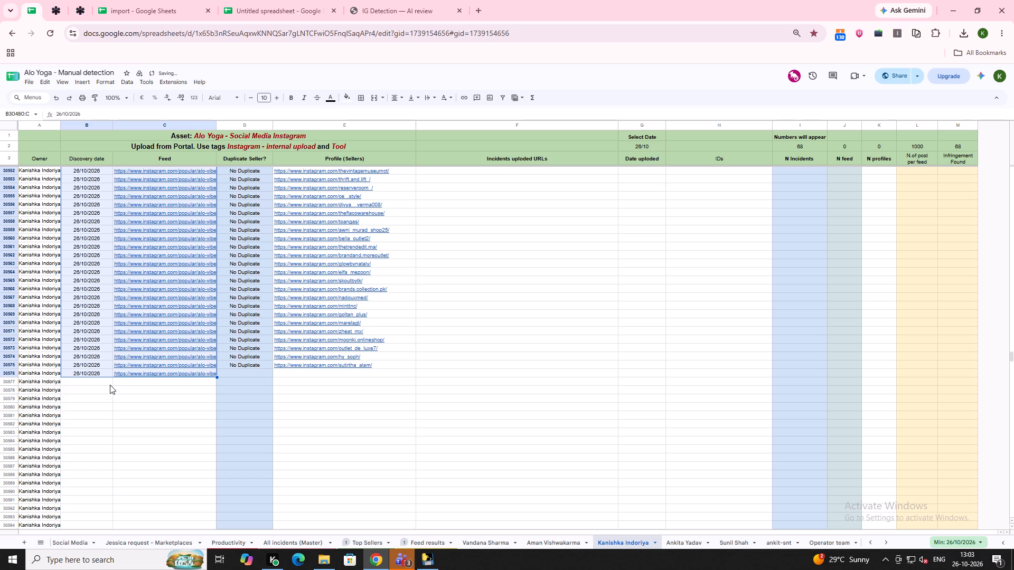
Select the extra feed link in row 30576, just below the last seller profile.
{"action": "left_click", "coordinate": [132, 375]}
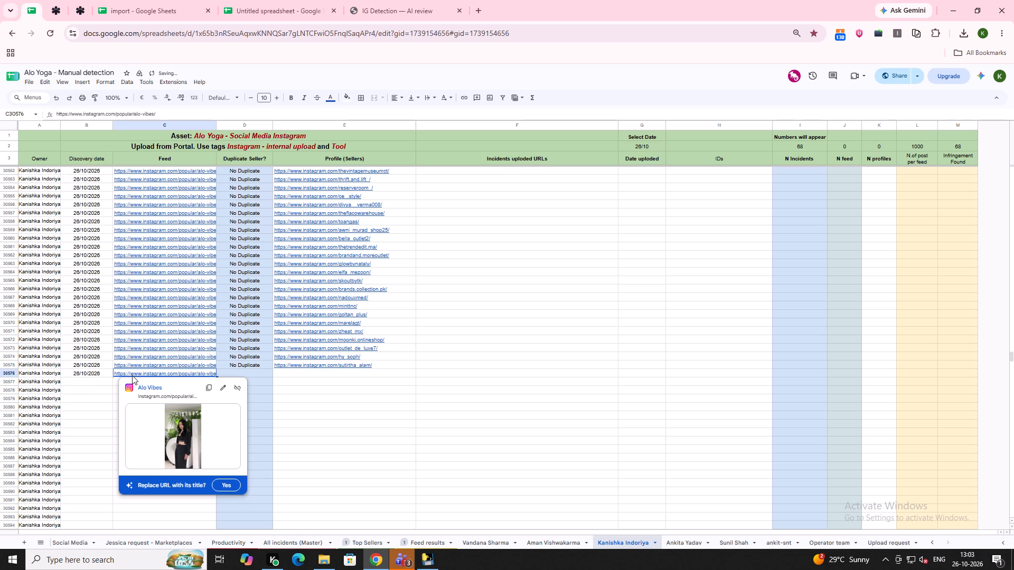
Clear the surplus alo-vibes feed link in cell C30576, below the last No Duplicate seller.
{"action": "key", "text": "BackSpace"}
{"action": "left_click", "coordinate": [101, 394]}
{"action": "left_click", "coordinate": [133, 376]}
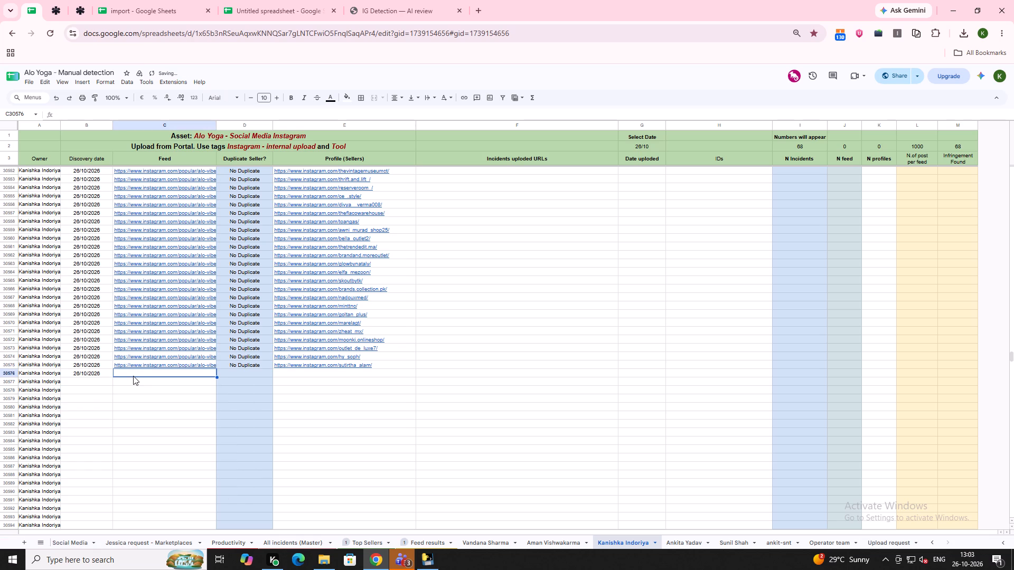
Close the IG Detection AI review page and return to the Alo Yoga - Manual detection spreadsheet.
{"action": "left_click", "coordinate": [392, 0]}
{"action": "key", "text": "ctrl+w"}
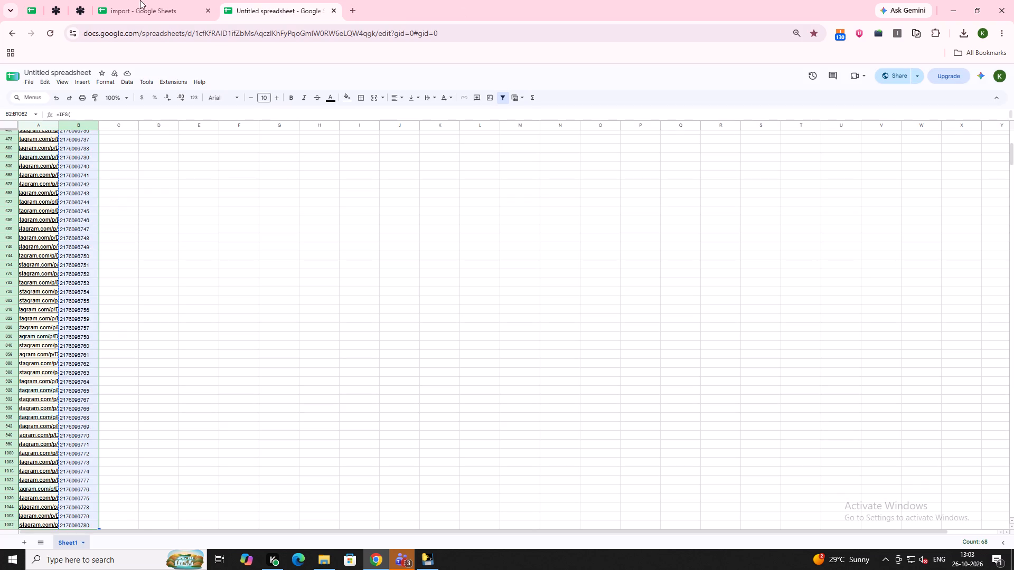
{"action": "left_click", "coordinate": [34, 0]}
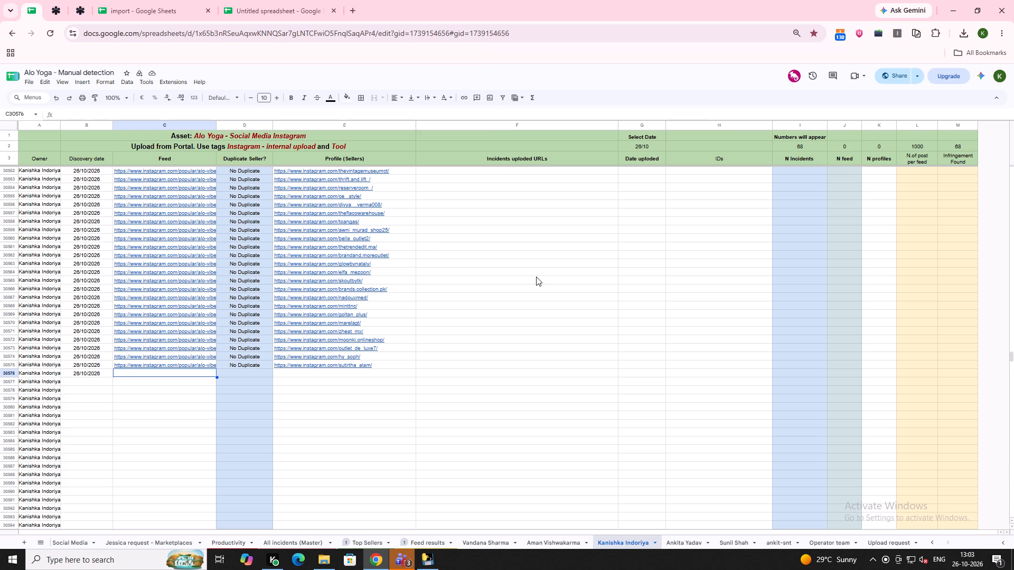
{"action": "scroll", "coordinate": [530, 283], "scroll_direction": "down", "scroll_amount": 1}
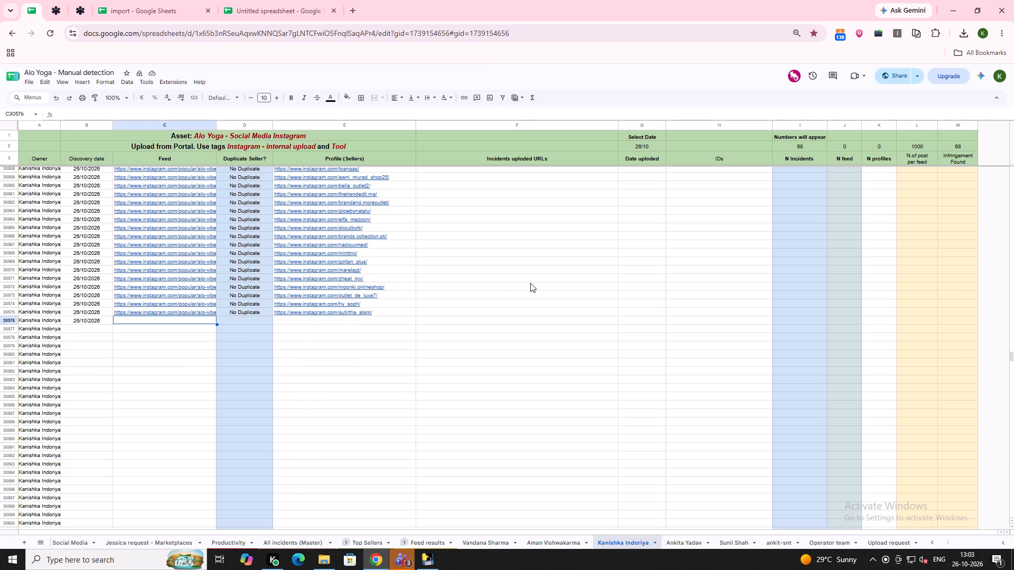